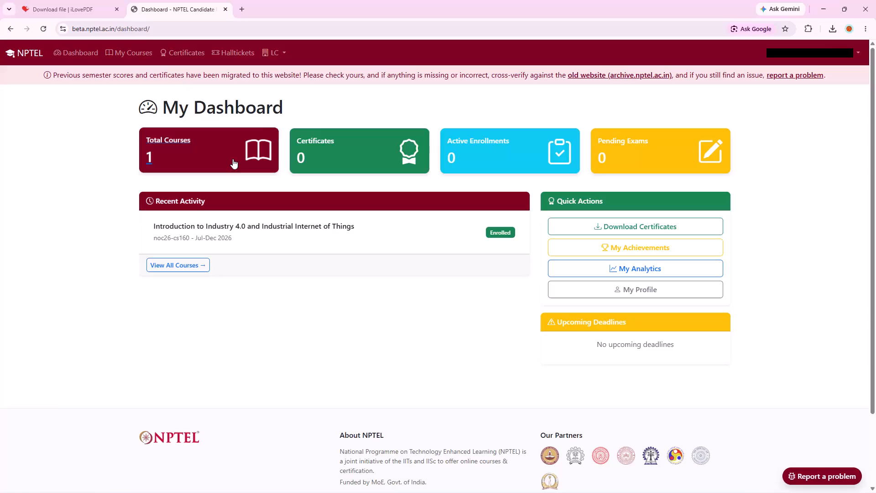
# Open the details page of the enrolled course Introduction to Industry 4.0 and Industrial Internet of Things from the total courses list.
pyautogui.click(230, 157)
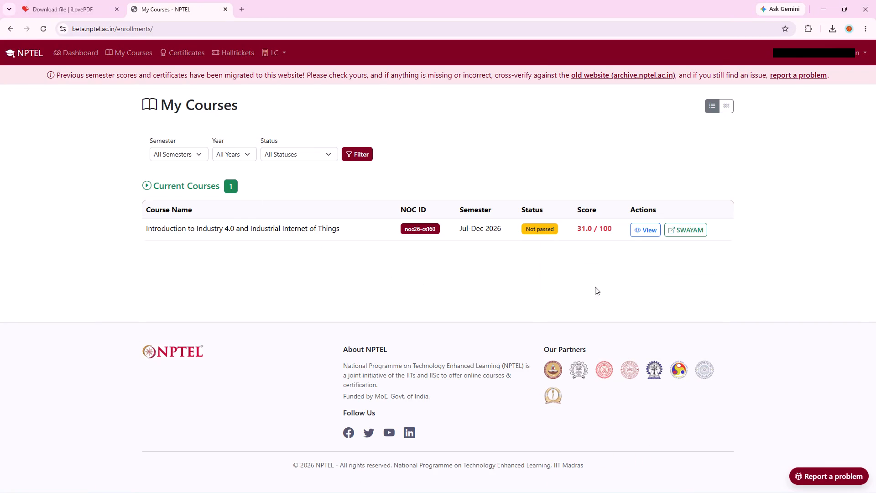
pyautogui.click(650, 230)
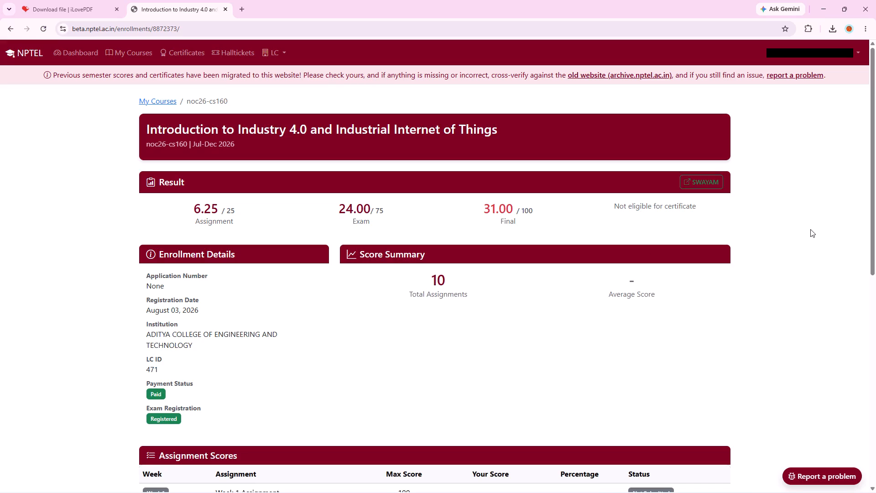
# Capture a full-screen screenshot of the course result page with Snipping Tool, refusing its request to turn off the screenshot border.
pyautogui.press('shift+Print')
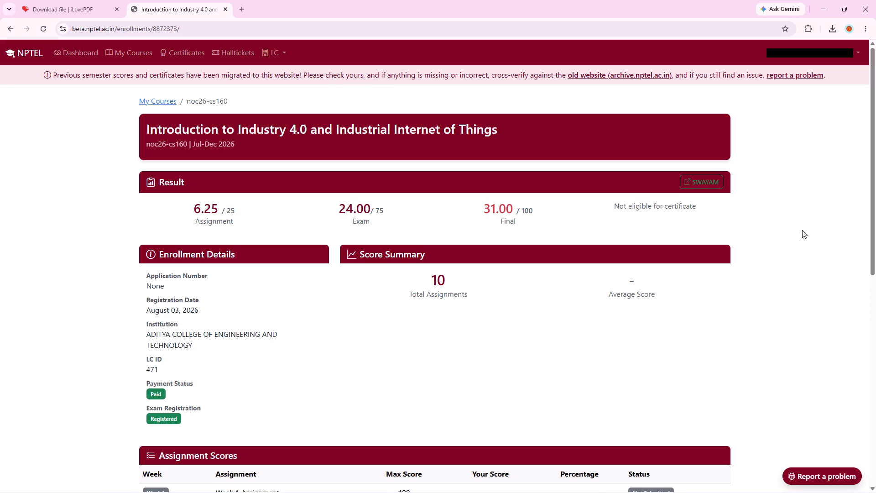
pyautogui.press('Print')
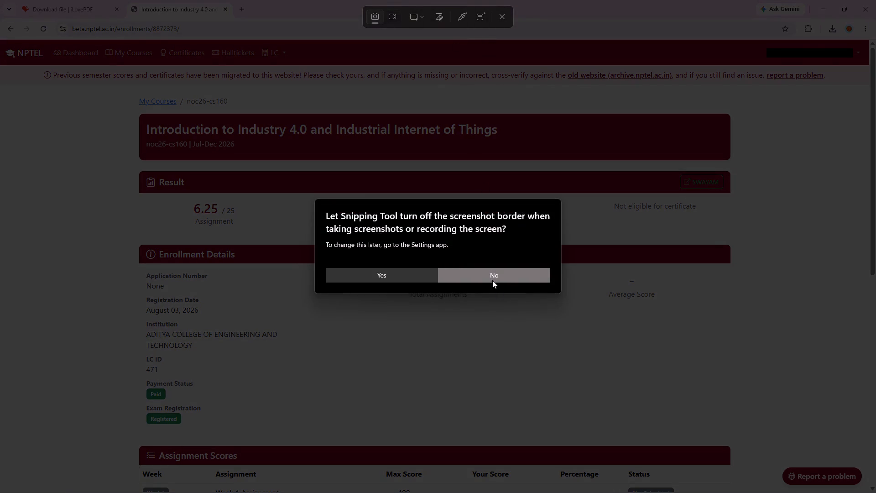
pyautogui.click(492, 276)
pyautogui.press('Print')
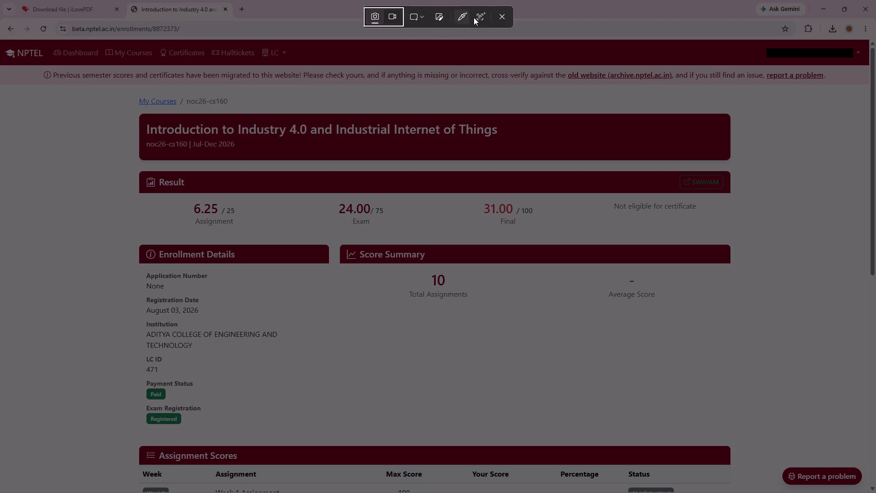
pyautogui.click(424, 16)
pyautogui.click(433, 49)
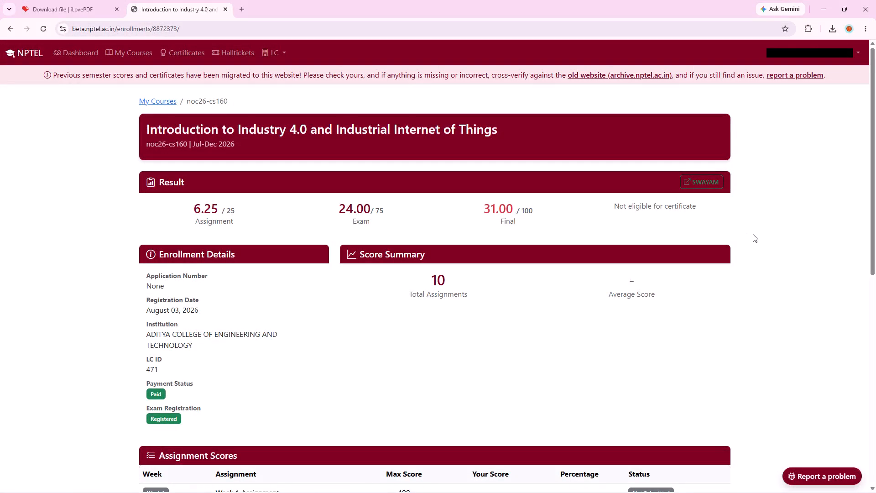
# Open the captured screenshot in Snipping Tool, copy it to the clipboard, and minimize the window.
pyautogui.click(782, 411)
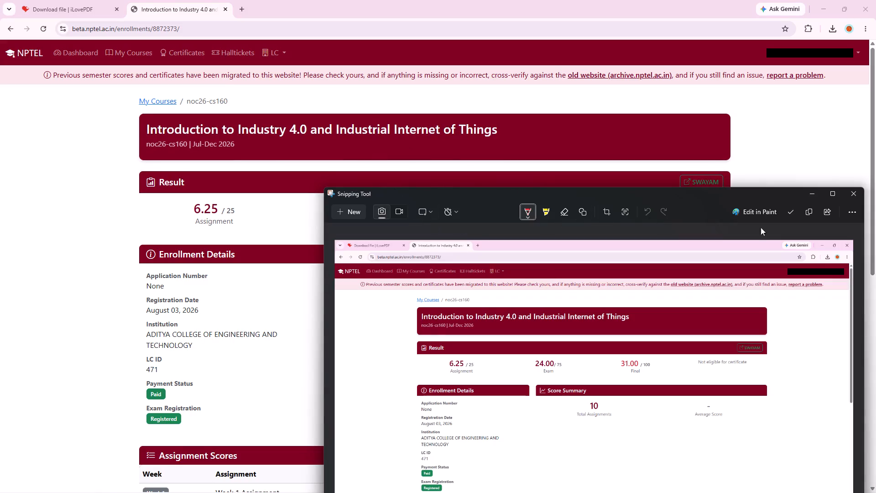
pyautogui.click(811, 214)
pyautogui.click(817, 196)
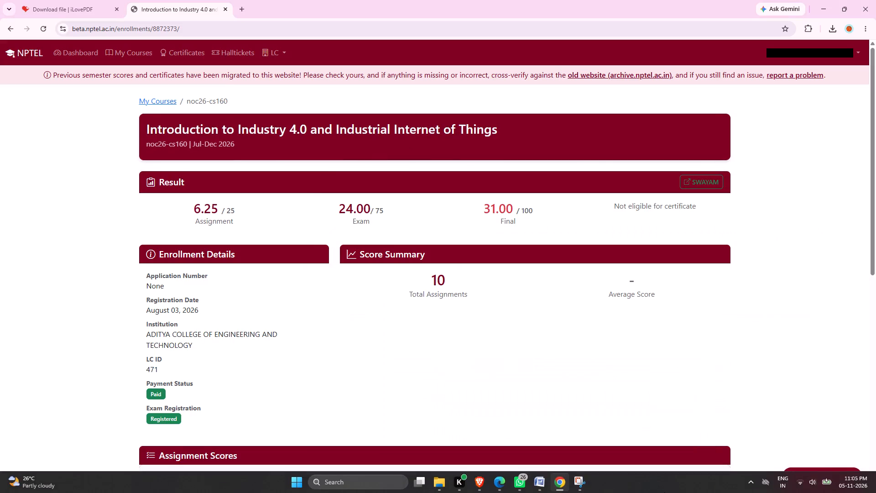
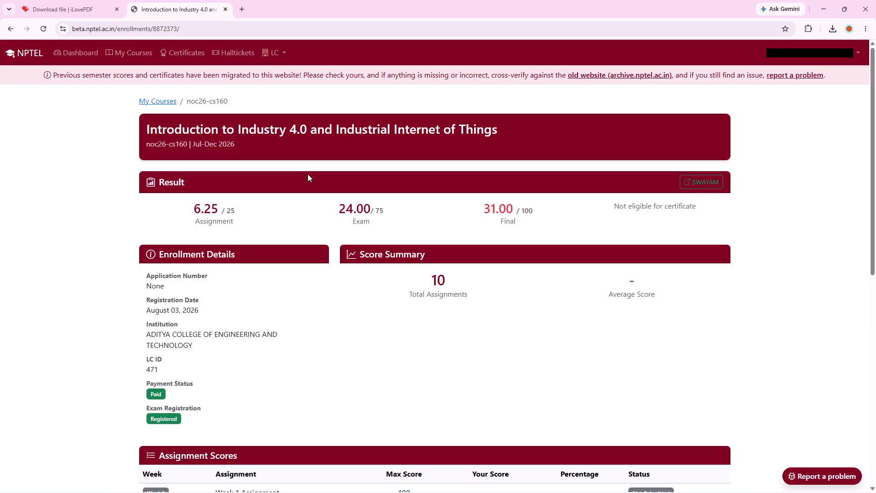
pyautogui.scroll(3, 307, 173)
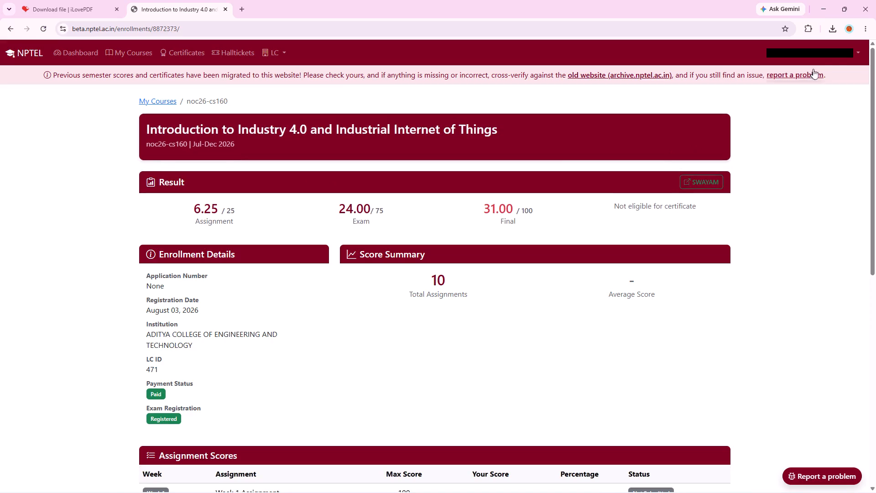
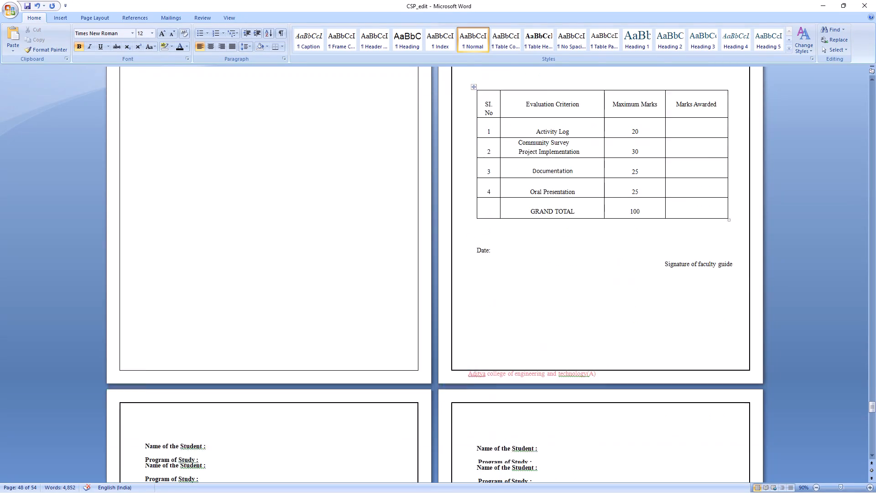
# Copy the student details block, Name of the Student through Register No., under the 9.INTERNAL ASSESSMENT STATEMENT heading.
pyautogui.scroll(-1, 578, 291)
pyautogui.scroll(14, 578, 291)
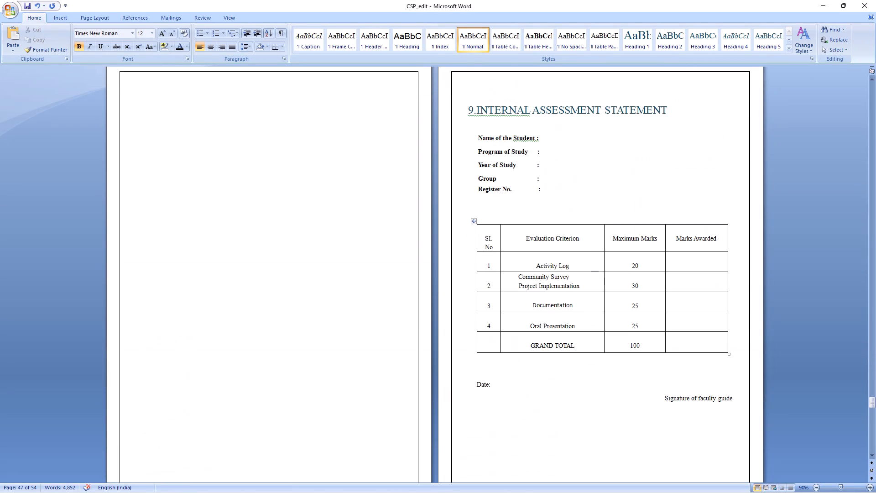
pyautogui.moveTo(474, 153); pyautogui.dragTo(547, 212)
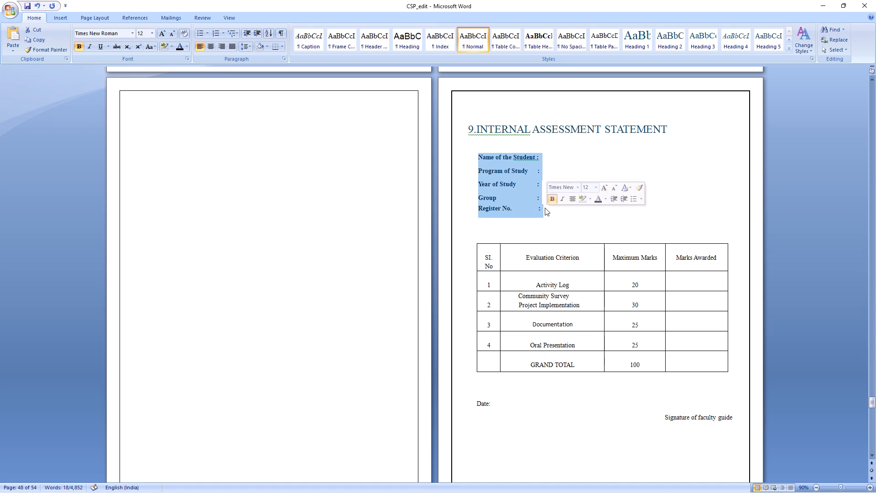
pyautogui.hotkey('ctrl', 'c')
# Replace the student details blocks on pages 49 and 50 with the copied block.
pyautogui.scroll(-13, 502, 262)
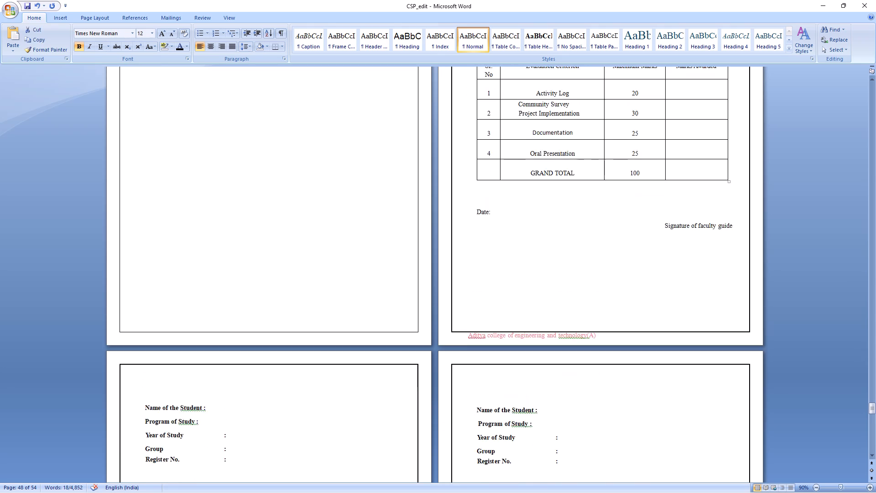
pyautogui.scroll(-7, 497, 263)
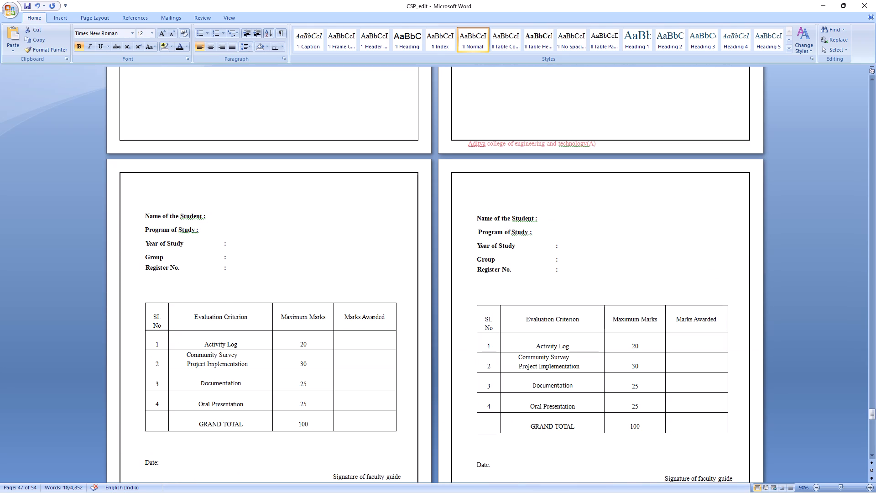
pyautogui.scroll(-1, 334, 266)
pyautogui.scroll(20, 339, 265)
pyautogui.scroll(1, 339, 265)
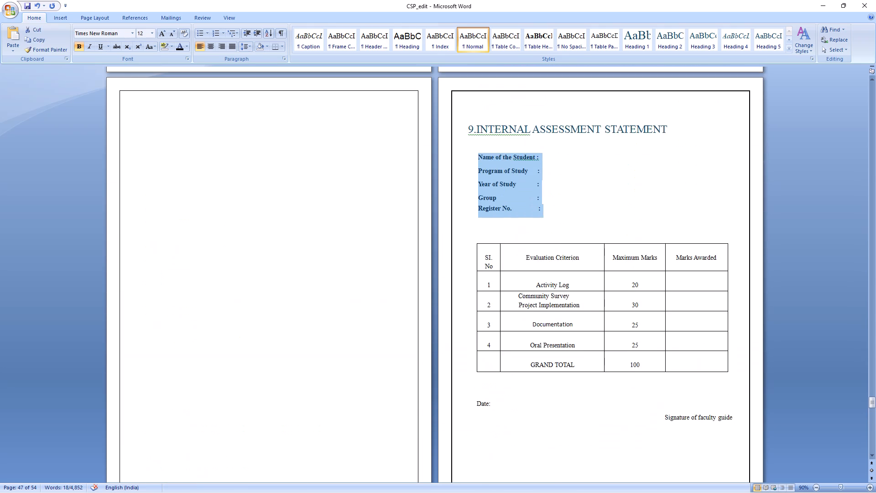
pyautogui.scroll(-19, 341, 264)
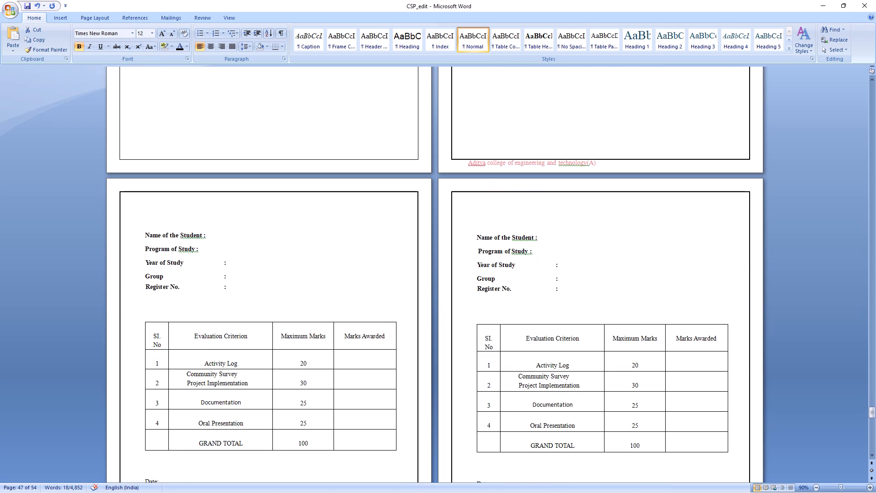
pyautogui.moveTo(141, 236); pyautogui.dragTo(235, 292)
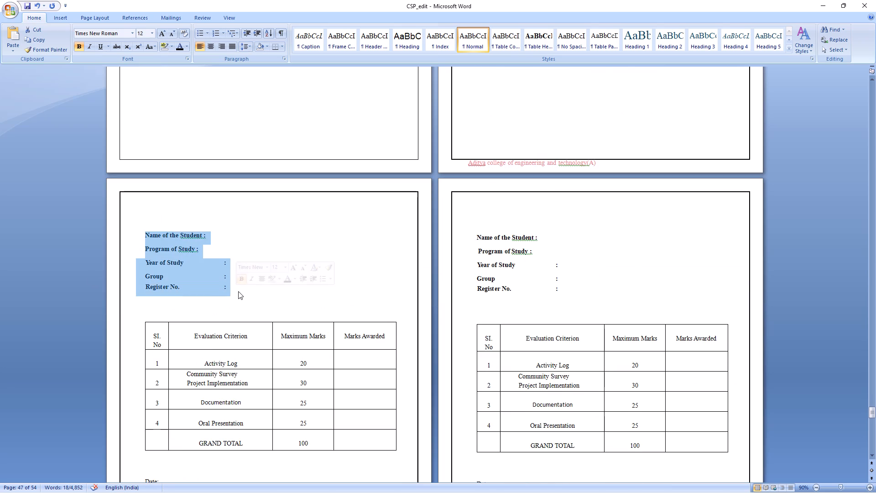
pyautogui.hotkey('ctrl', 'v')
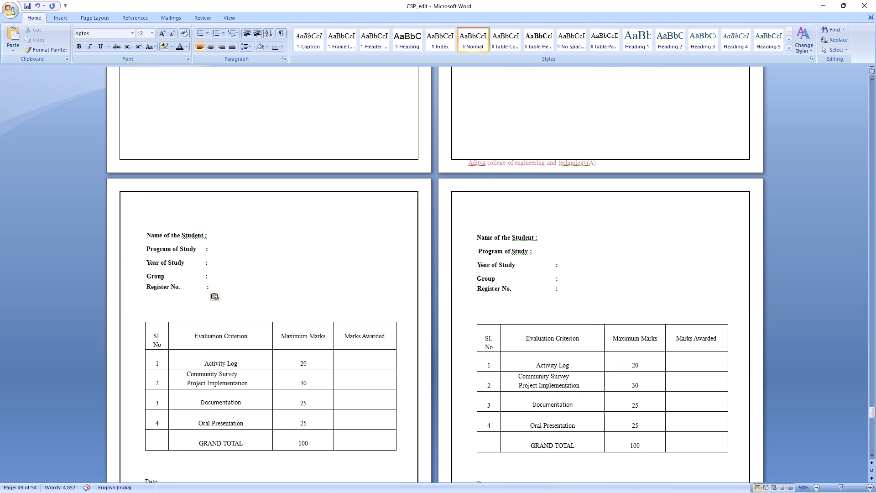
pyautogui.moveTo(476, 236); pyautogui.dragTo(506, 257)
pyautogui.moveTo(506, 257); pyautogui.dragTo(560, 288)
pyautogui.hotkey('ctrl', 'v')
# Replace the student details blocks on pages 51 and 52 with the same copied block.
pyautogui.scroll(-3, 508, 298)
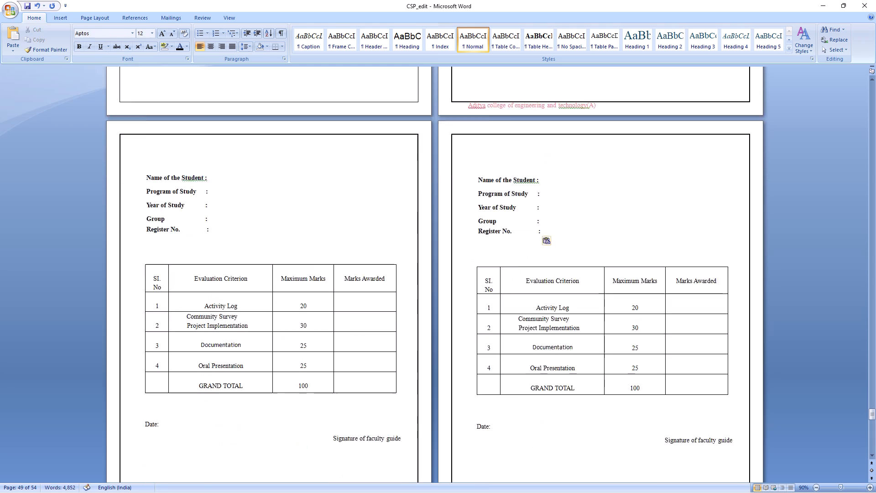
pyautogui.scroll(-20, 506, 298)
pyautogui.scroll(-2, 506, 298)
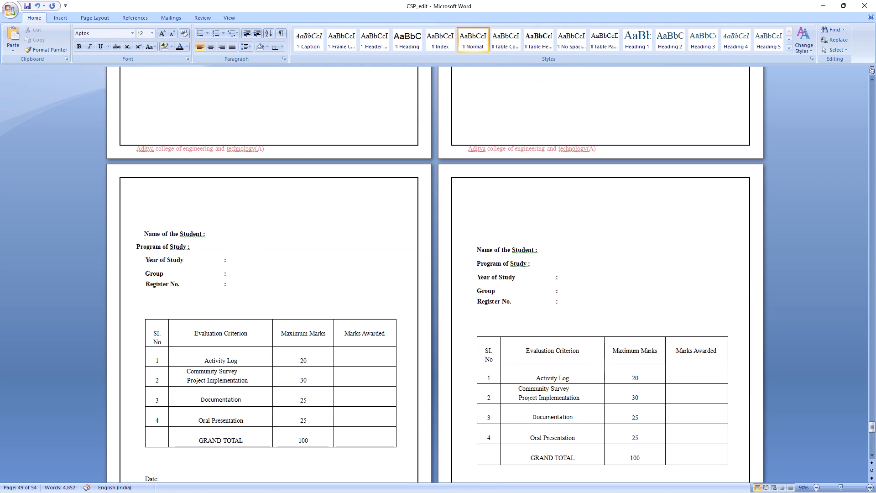
pyautogui.moveTo(143, 231); pyautogui.dragTo(219, 284)
pyautogui.moveTo(219, 284); pyautogui.dragTo(224, 287)
pyautogui.click(247, 285)
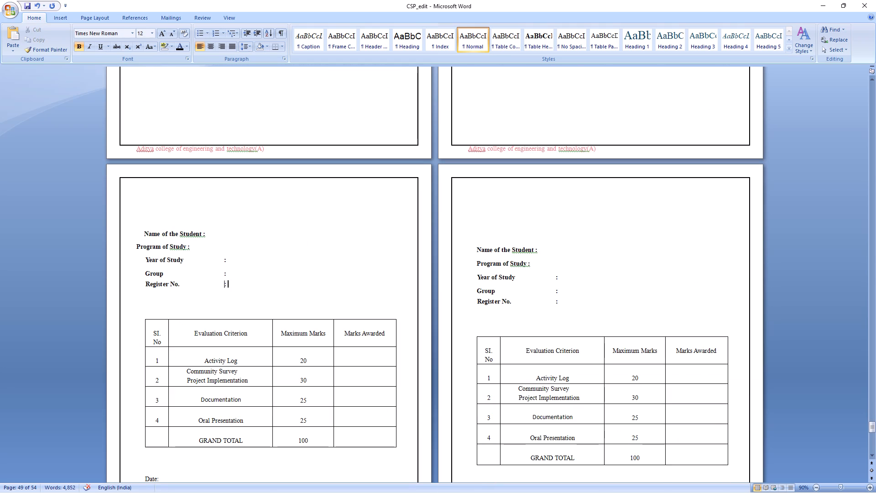
pyautogui.moveTo(142, 230); pyautogui.dragTo(235, 285)
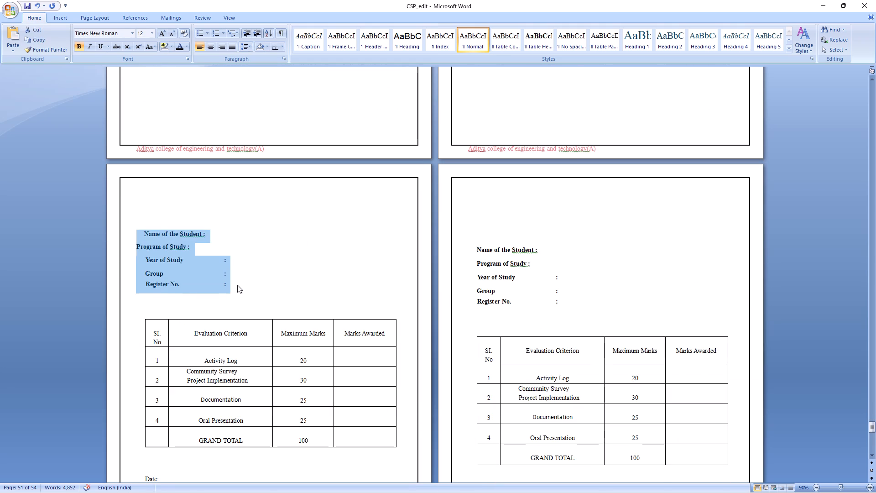
pyautogui.hotkey('ctrl', 'v')
pyautogui.moveTo(474, 248); pyautogui.dragTo(571, 308)
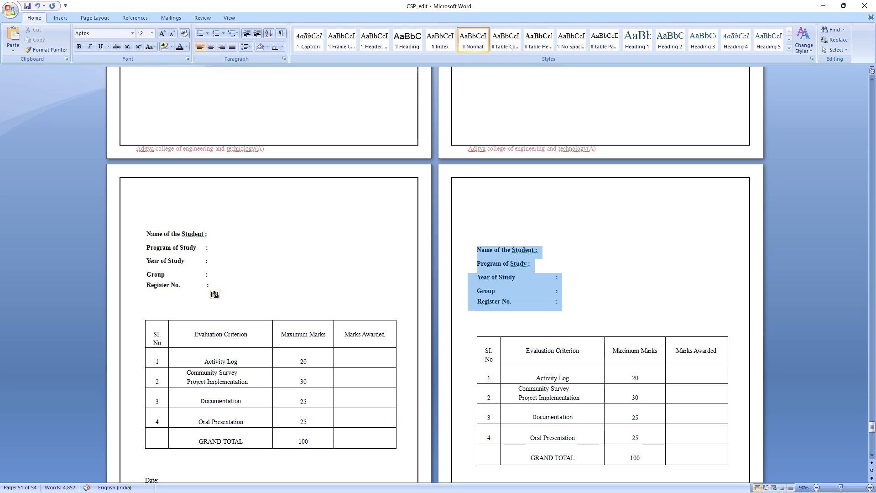
pyautogui.moveTo(571, 308); pyautogui.dragTo(580, 312)
pyautogui.hotkey('ctrl', 'v')
# Remove the indent and blank lines before "Signature of HOD" so it moves onto the Participated Students page below "Thanking you".
pyautogui.scroll(-13, 405, 340)
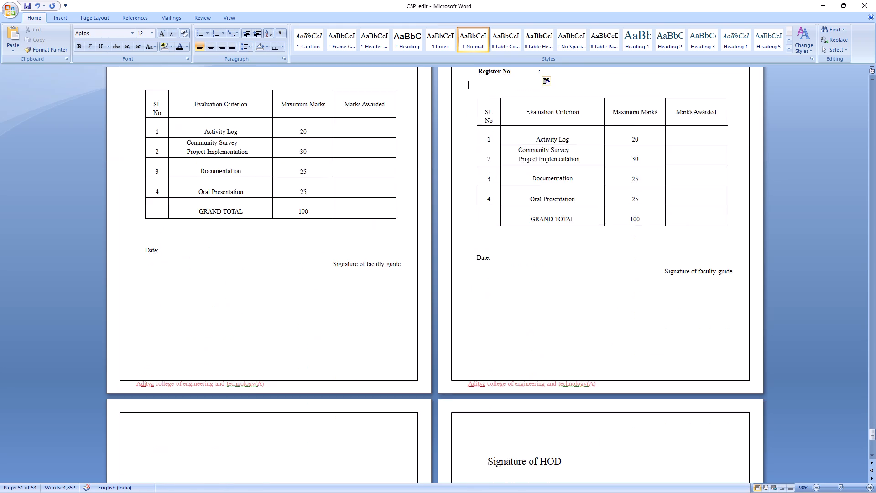
pyautogui.scroll(-16, 388, 344)
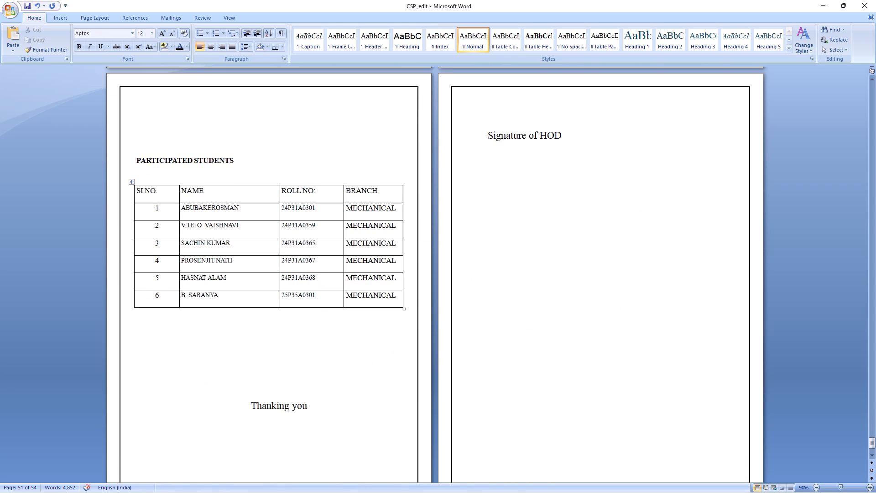
pyautogui.scroll(-6, 388, 344)
pyautogui.scroll(4, 388, 344)
pyautogui.click(490, 157)
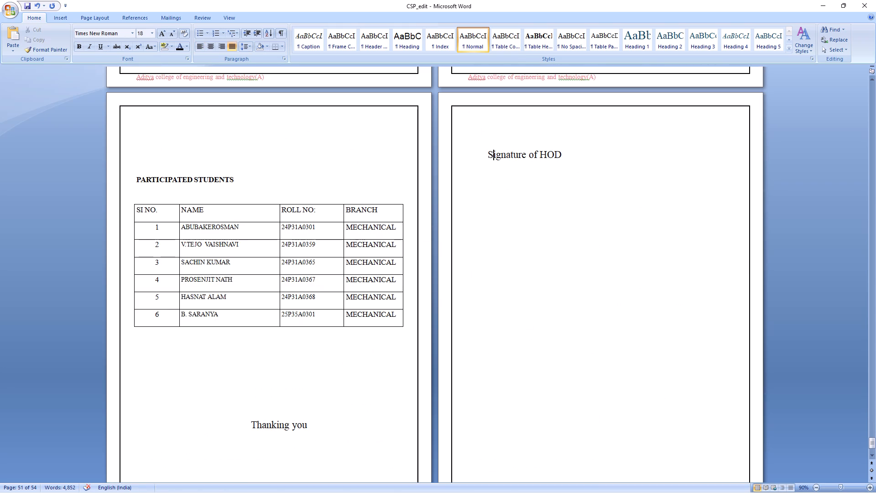
pyautogui.press('Left')
pyautogui.press('BackSpace')
pyautogui.press('BackSpace')
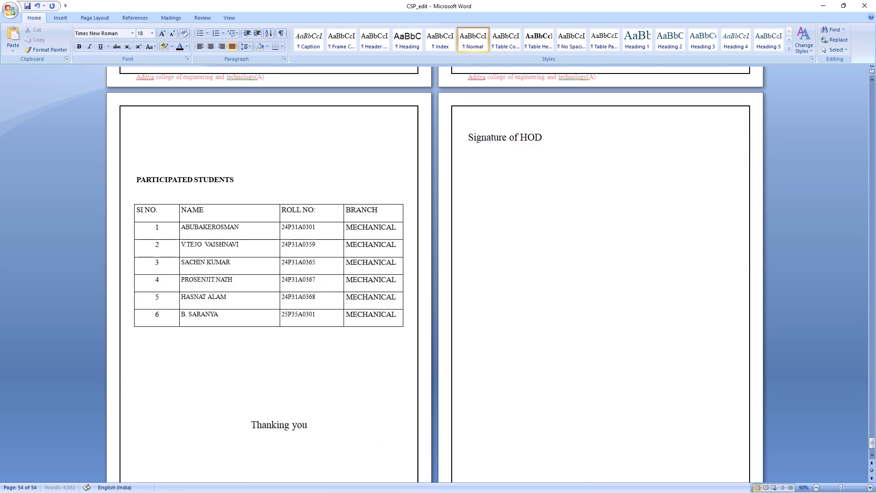
pyautogui.press('BackSpace')
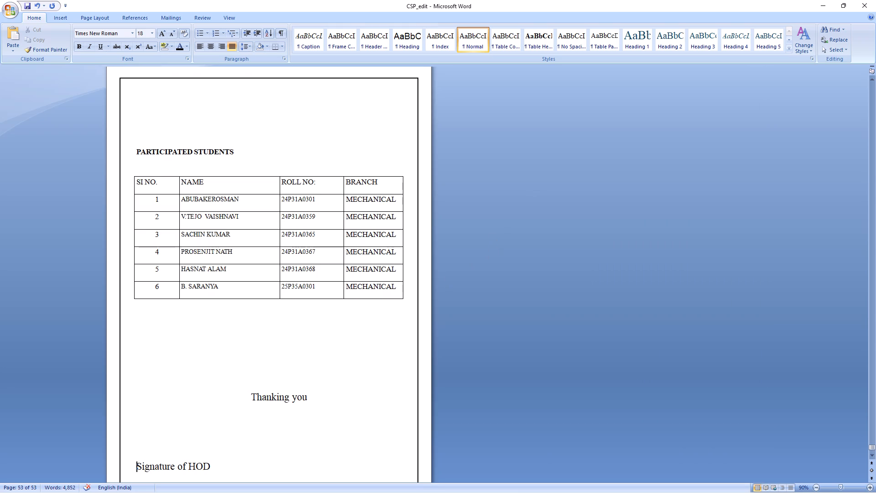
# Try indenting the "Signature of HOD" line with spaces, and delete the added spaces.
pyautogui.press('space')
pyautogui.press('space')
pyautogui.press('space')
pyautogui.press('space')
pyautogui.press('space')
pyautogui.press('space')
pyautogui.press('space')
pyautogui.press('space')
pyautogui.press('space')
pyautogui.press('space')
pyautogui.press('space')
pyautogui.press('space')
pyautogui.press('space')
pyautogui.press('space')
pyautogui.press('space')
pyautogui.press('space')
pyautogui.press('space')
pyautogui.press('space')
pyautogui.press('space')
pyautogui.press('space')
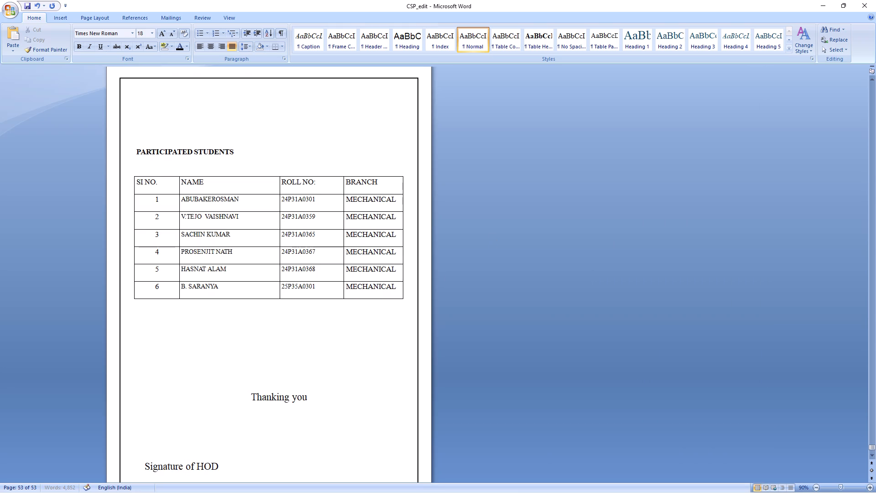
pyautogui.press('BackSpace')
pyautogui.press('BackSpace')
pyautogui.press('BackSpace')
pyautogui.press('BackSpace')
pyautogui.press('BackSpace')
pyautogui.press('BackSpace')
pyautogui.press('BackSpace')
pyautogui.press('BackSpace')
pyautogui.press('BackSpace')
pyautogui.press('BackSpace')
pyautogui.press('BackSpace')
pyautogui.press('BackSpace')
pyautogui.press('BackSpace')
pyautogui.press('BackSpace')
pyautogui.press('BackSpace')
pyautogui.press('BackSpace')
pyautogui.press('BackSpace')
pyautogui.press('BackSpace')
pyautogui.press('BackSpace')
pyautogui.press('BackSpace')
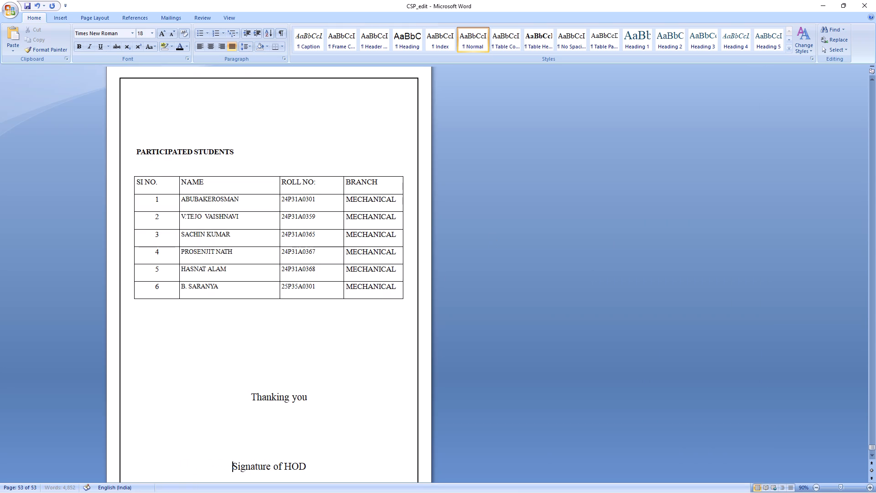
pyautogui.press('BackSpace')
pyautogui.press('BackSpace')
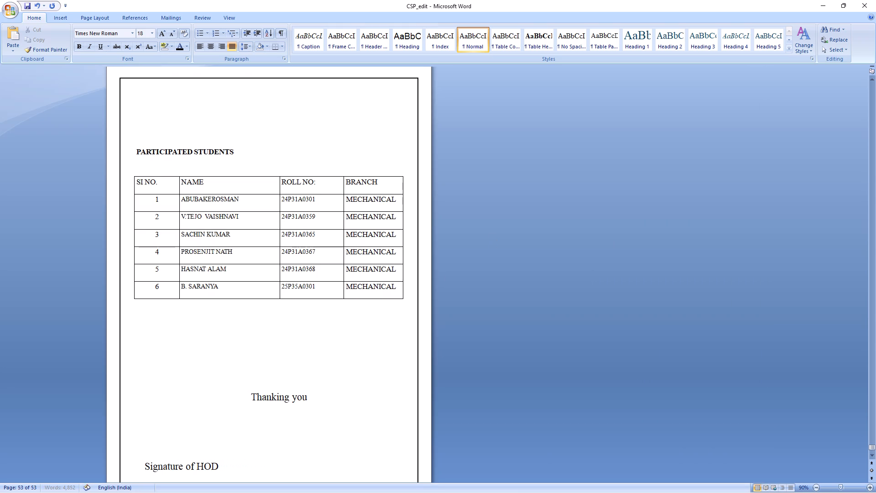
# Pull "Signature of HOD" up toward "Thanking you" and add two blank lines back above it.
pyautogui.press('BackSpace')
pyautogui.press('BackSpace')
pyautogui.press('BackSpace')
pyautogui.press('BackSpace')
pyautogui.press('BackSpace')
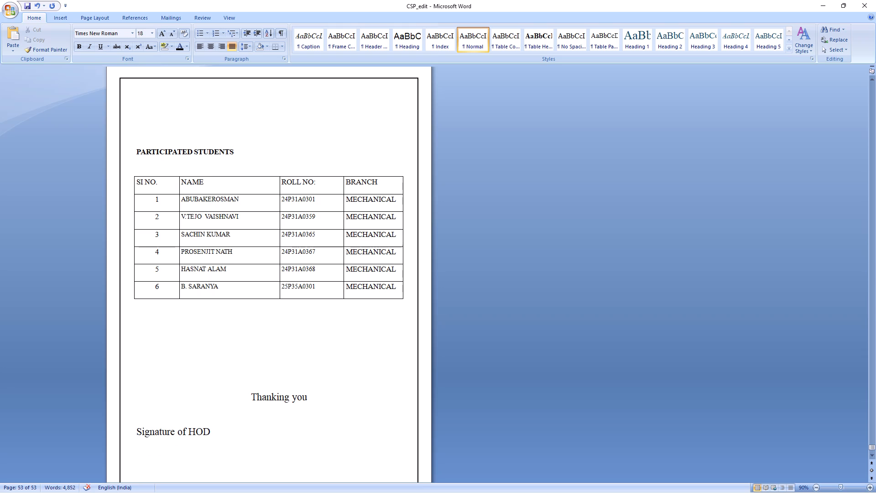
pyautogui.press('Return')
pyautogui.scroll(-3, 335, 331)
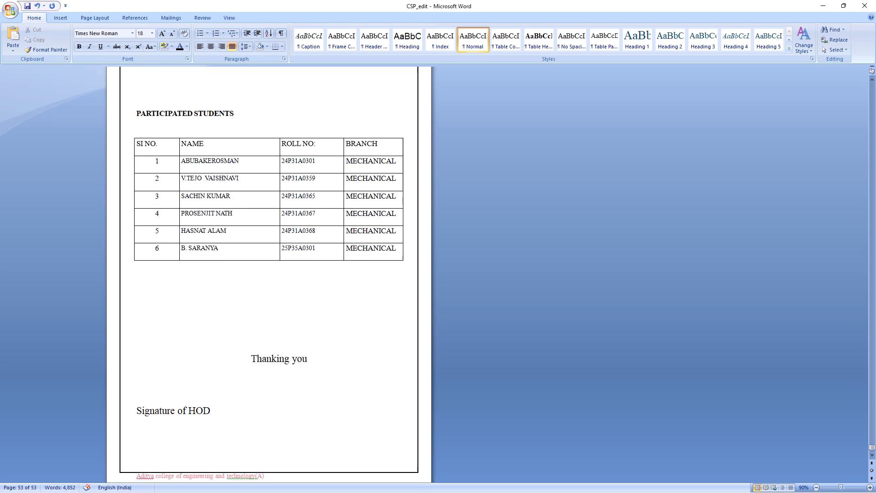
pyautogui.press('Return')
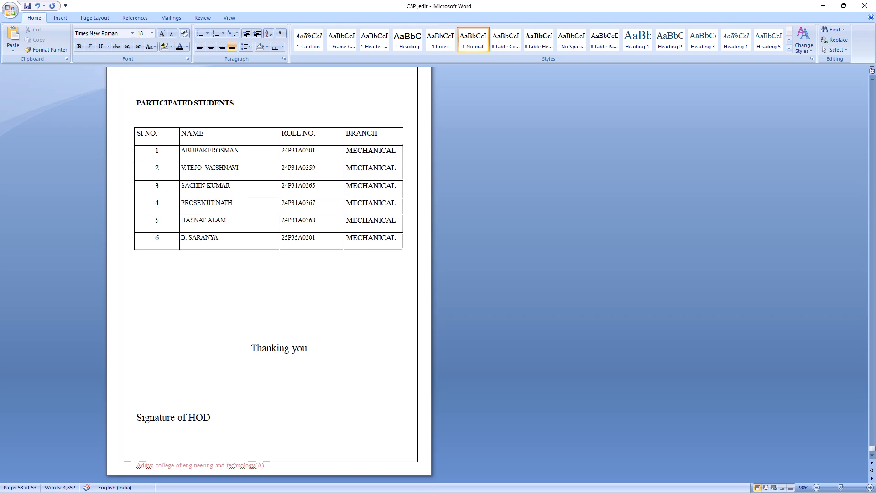
# Delete the blank lines above the student details block on page 52.
pyautogui.scroll(20, 594, 320)
pyautogui.scroll(2, 593, 315)
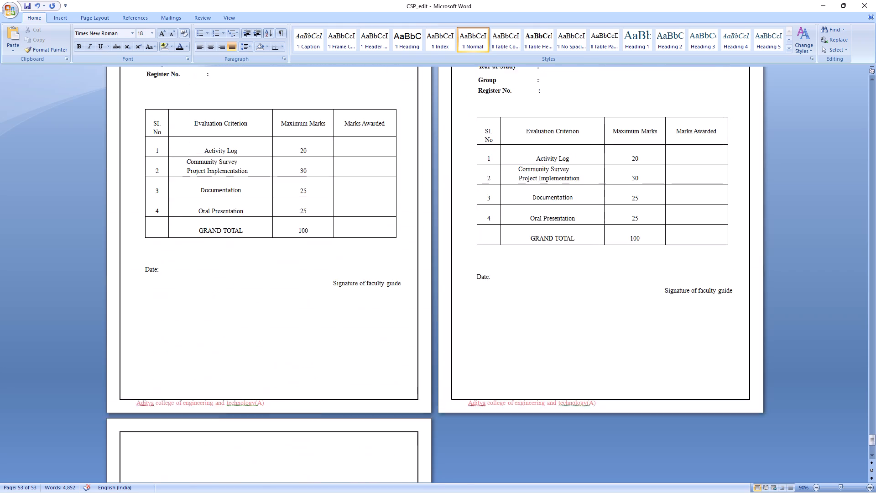
pyautogui.scroll(12, 593, 315)
pyautogui.click(503, 276)
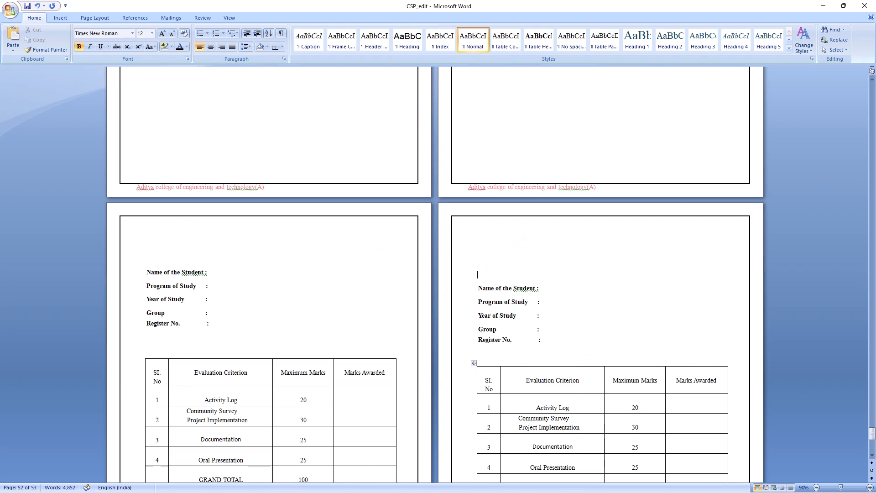
pyautogui.press('BackSpace')
pyautogui.press('BackSpace')
pyautogui.press('BackSpace')
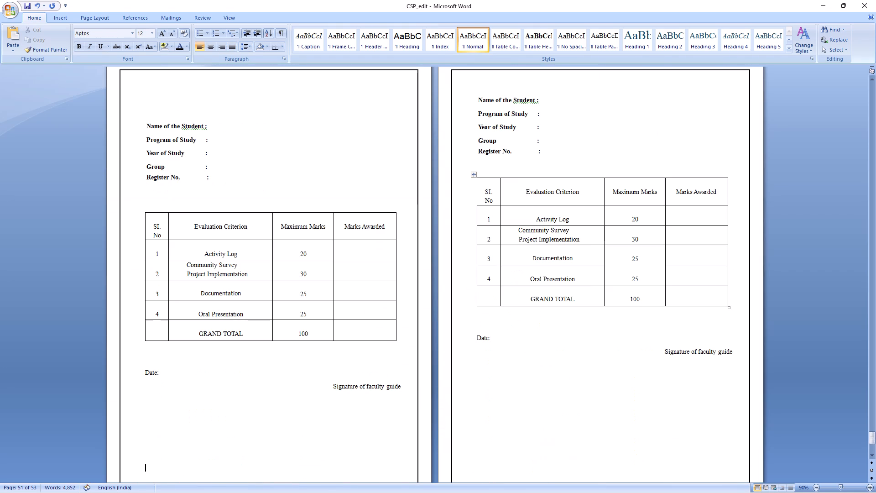
# Delete the blank lines above the student details block on page 51.
pyautogui.scroll(11, 314, 390)
pyautogui.click(153, 328)
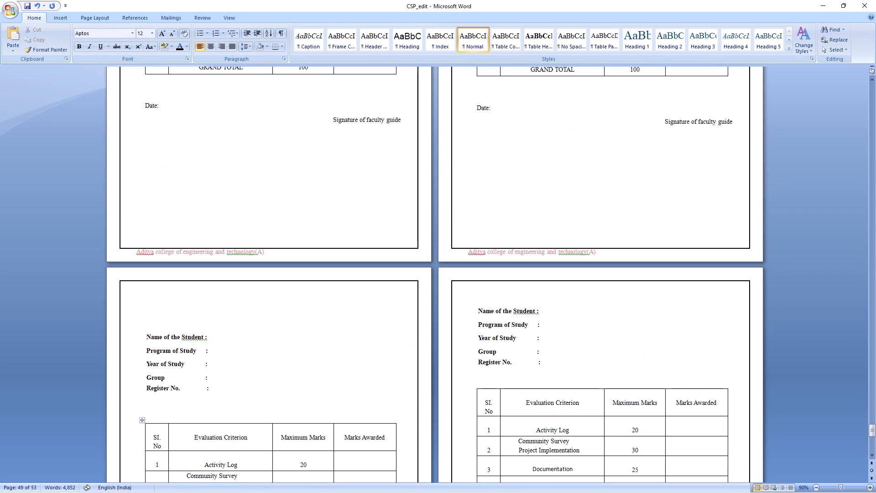
pyautogui.press('BackSpace')
pyautogui.press('BackSpace')
pyautogui.scroll(6, 484, 303)
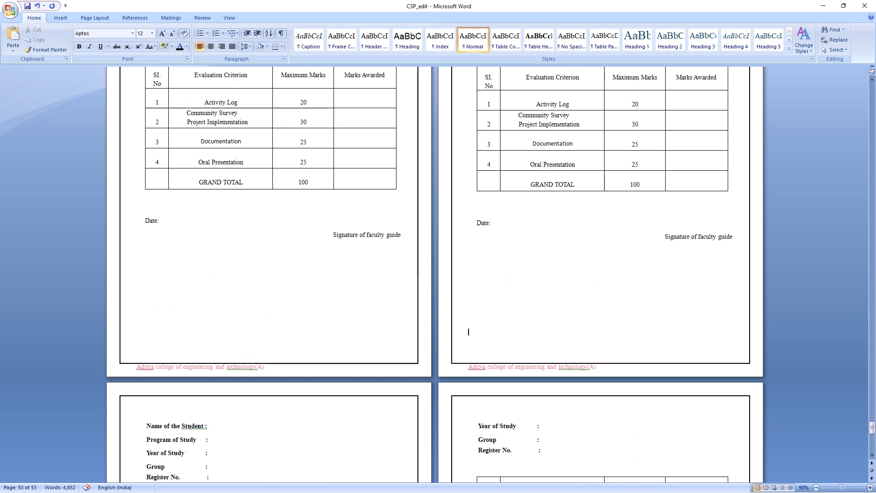
# Insert two blank lines before the "Name of the Student" line at the bottom of page 51, pushing that block to page 52.
pyautogui.scroll(-18, 468, 340)
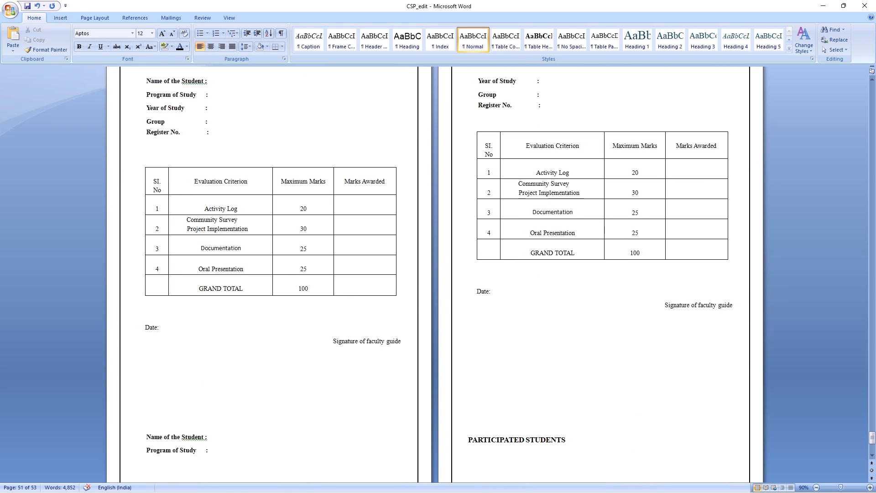
pyautogui.click(142, 441)
pyautogui.press('Return')
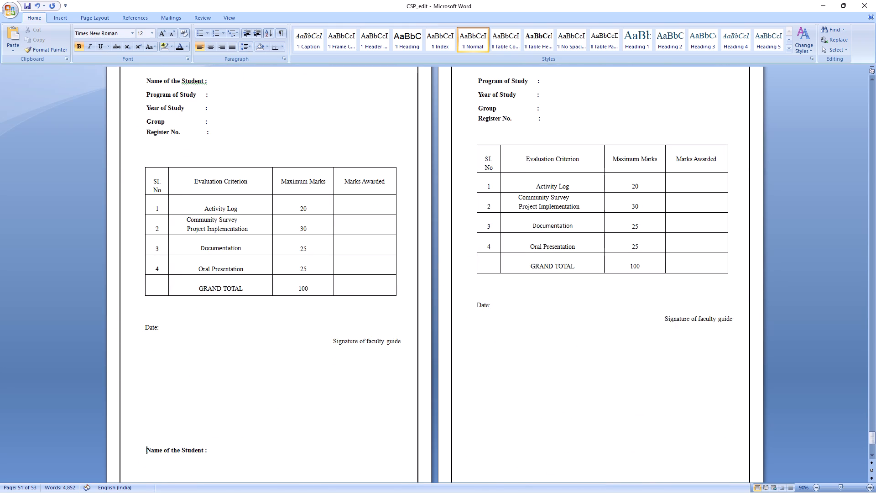
pyautogui.press('Return')
# Delete the blank line above the student details block on page 50.
pyautogui.scroll(20, 458, 342)
pyautogui.scroll(3, 458, 342)
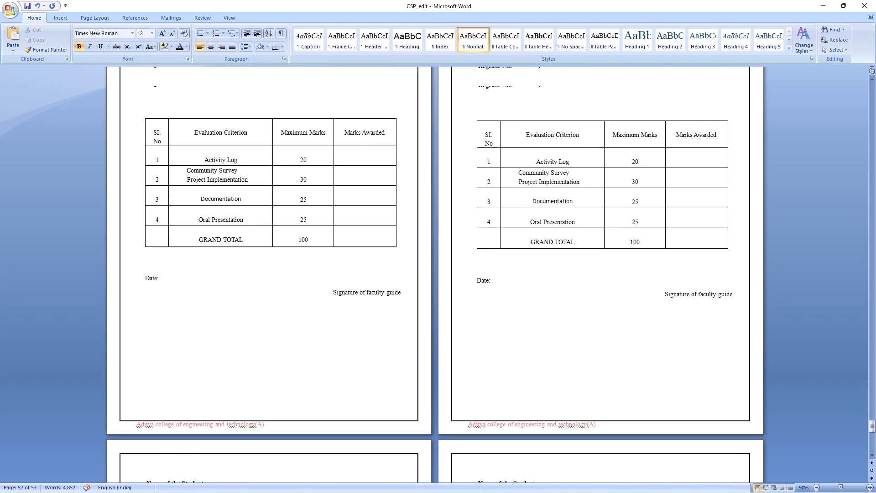
pyautogui.scroll(9, 464, 340)
pyautogui.click(475, 238)
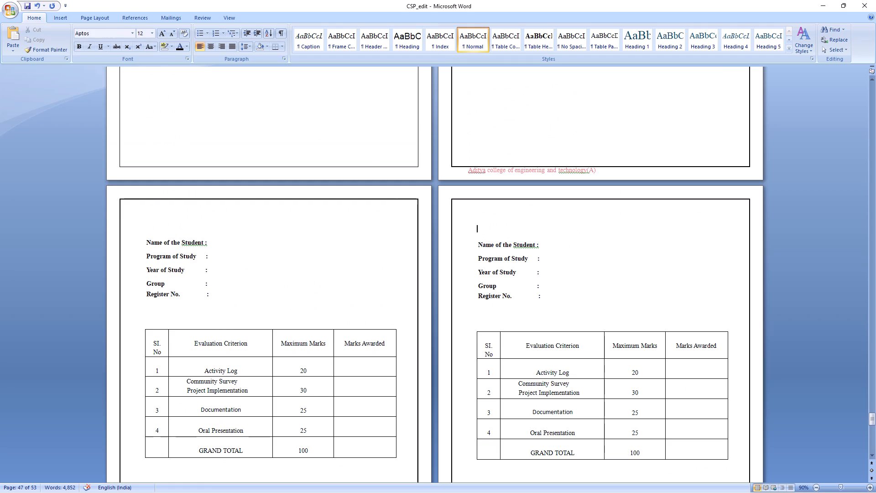
pyautogui.press('BackSpace')
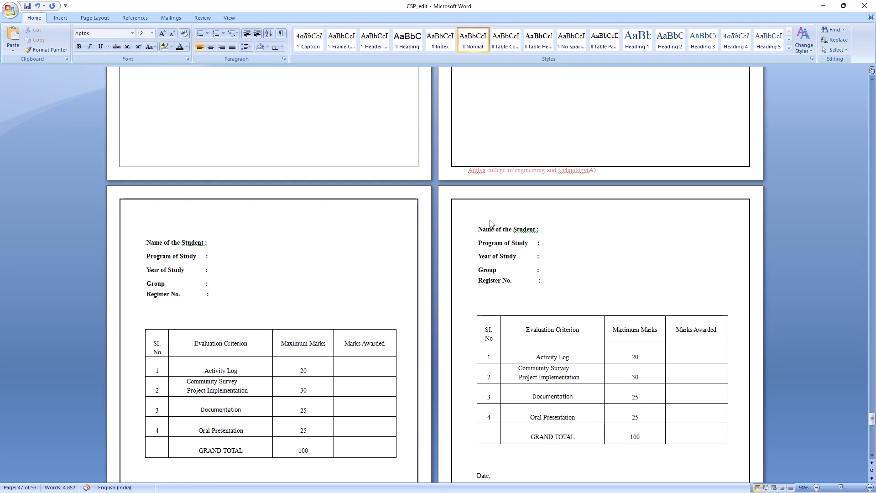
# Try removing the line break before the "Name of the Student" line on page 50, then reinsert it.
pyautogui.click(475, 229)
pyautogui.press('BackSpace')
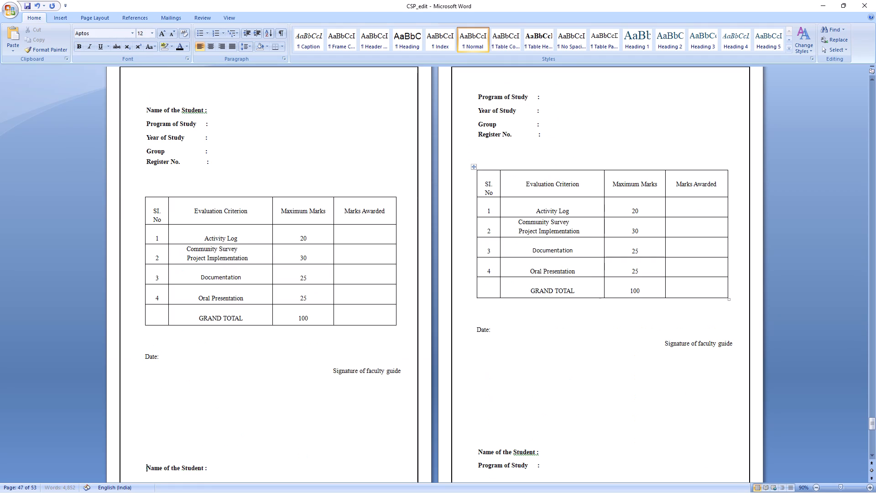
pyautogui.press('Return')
# Delete the blank line above the student details block on page 49.
pyautogui.scroll(6, 305, 368)
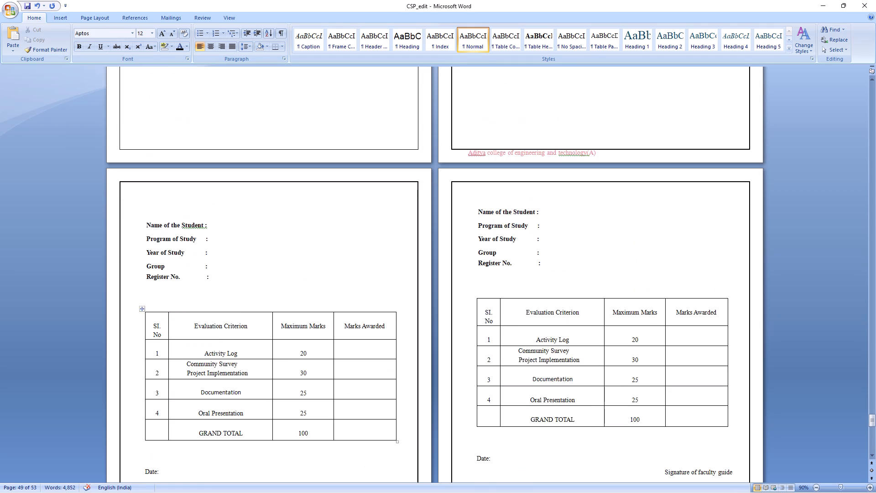
pyautogui.scroll(4, 270, 362)
pyautogui.click(148, 294)
pyautogui.press('BackSpace')
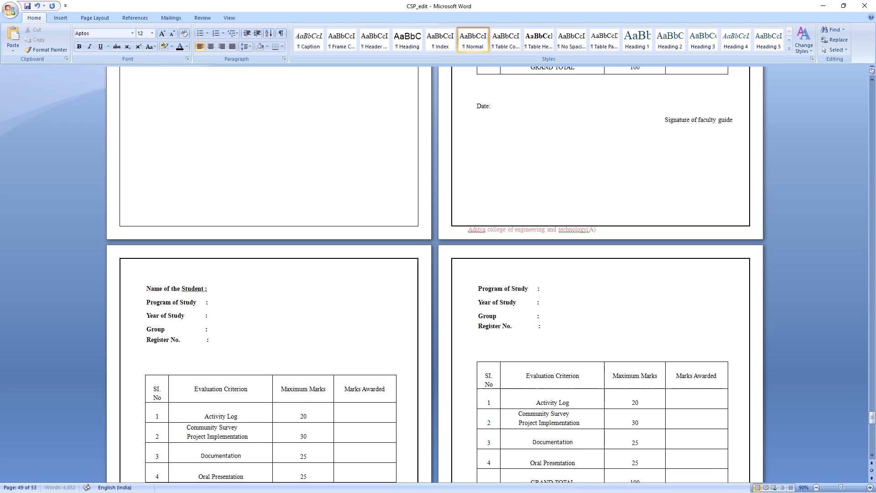
# Insert a line break before the "Name of the Student" line at the bottom of page 49, pushing it to page 50.
pyautogui.scroll(5, 344, 336)
pyautogui.scroll(-11, 349, 334)
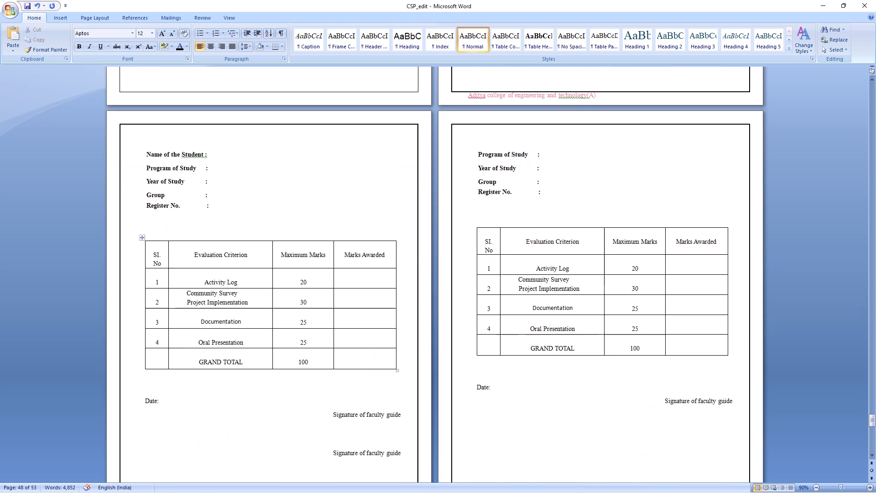
pyautogui.scroll(-9, 349, 334)
pyautogui.click(142, 371)
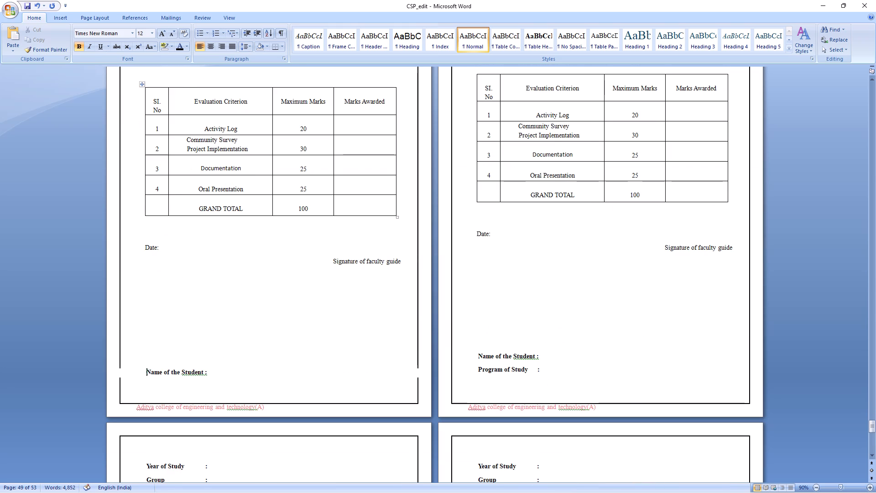
pyautogui.press('Return')
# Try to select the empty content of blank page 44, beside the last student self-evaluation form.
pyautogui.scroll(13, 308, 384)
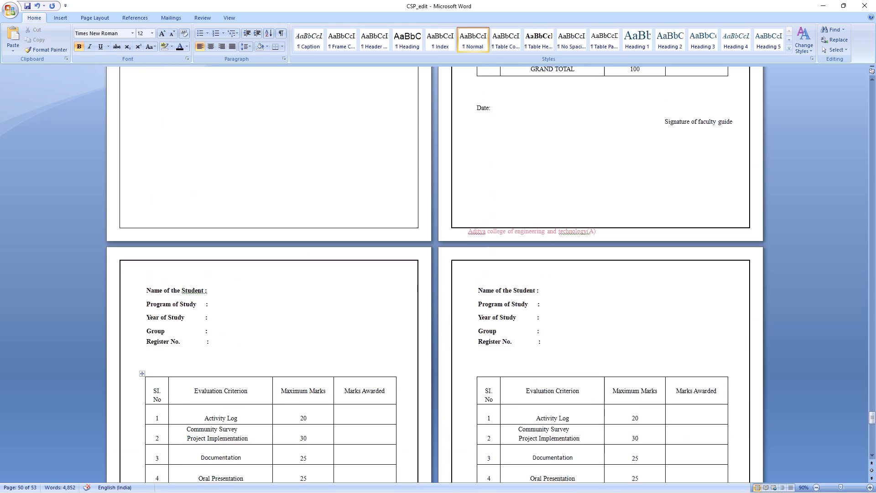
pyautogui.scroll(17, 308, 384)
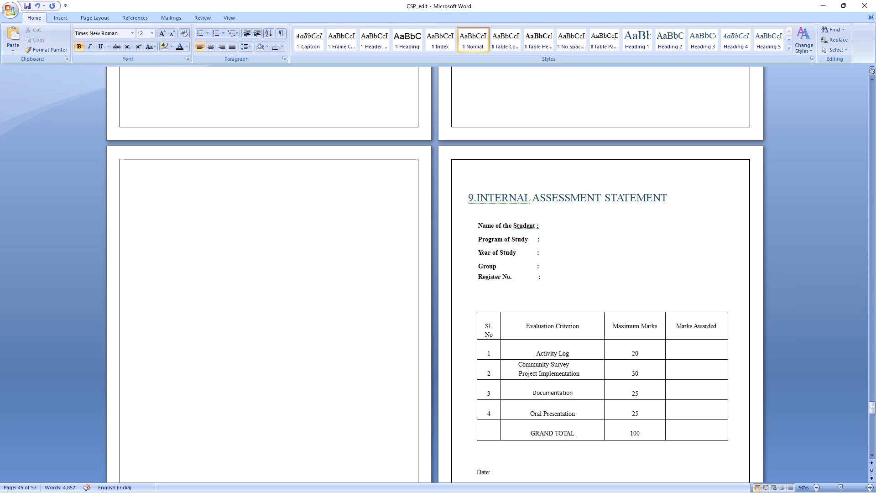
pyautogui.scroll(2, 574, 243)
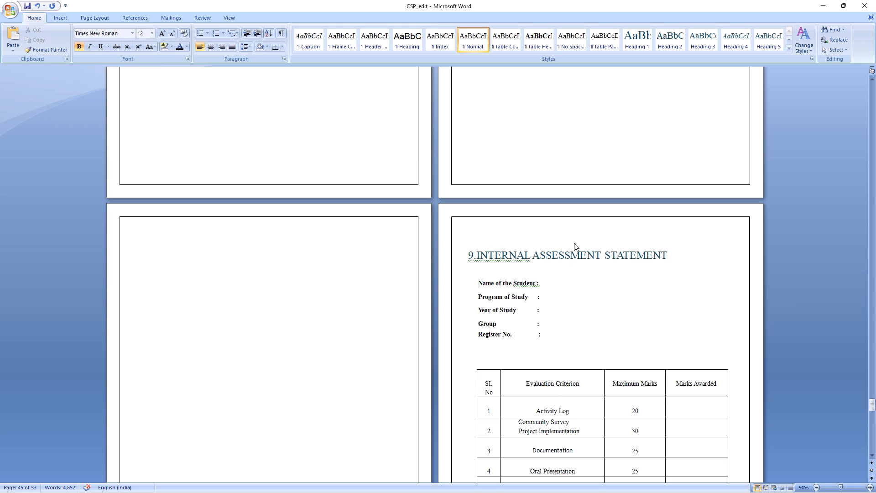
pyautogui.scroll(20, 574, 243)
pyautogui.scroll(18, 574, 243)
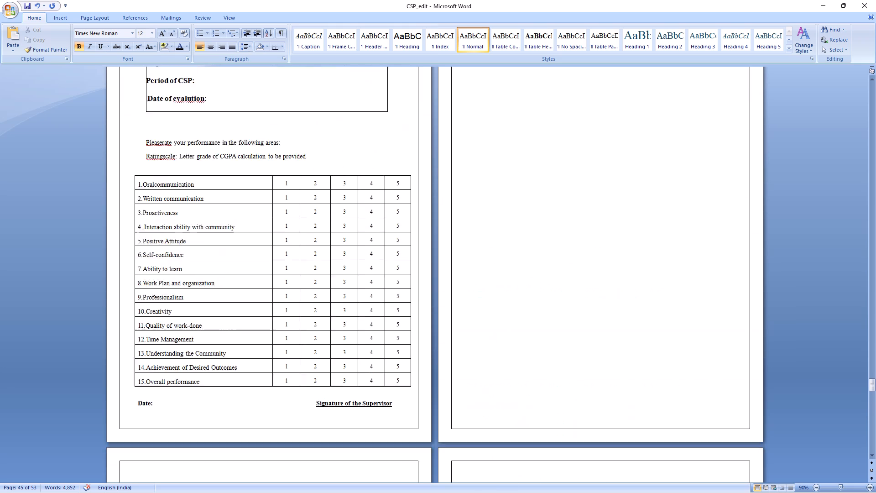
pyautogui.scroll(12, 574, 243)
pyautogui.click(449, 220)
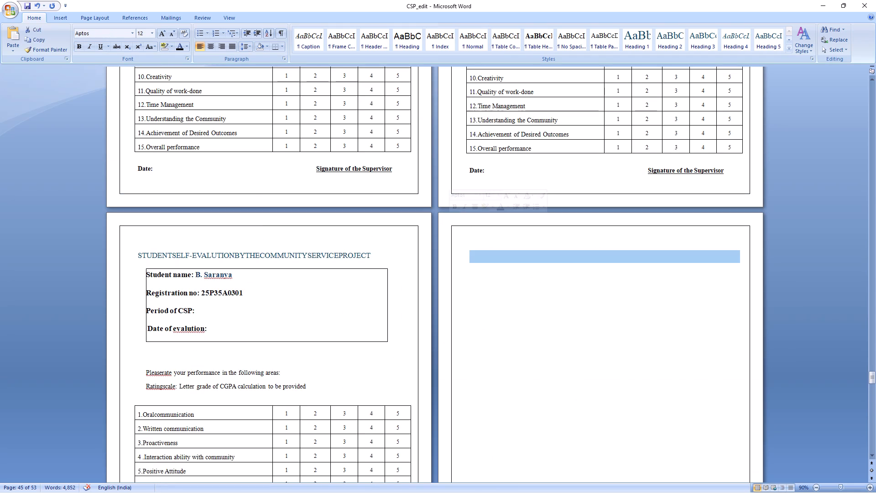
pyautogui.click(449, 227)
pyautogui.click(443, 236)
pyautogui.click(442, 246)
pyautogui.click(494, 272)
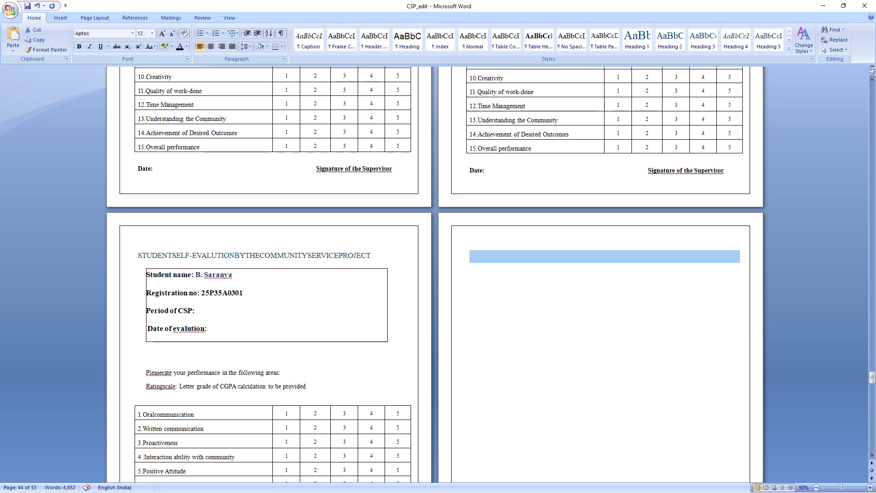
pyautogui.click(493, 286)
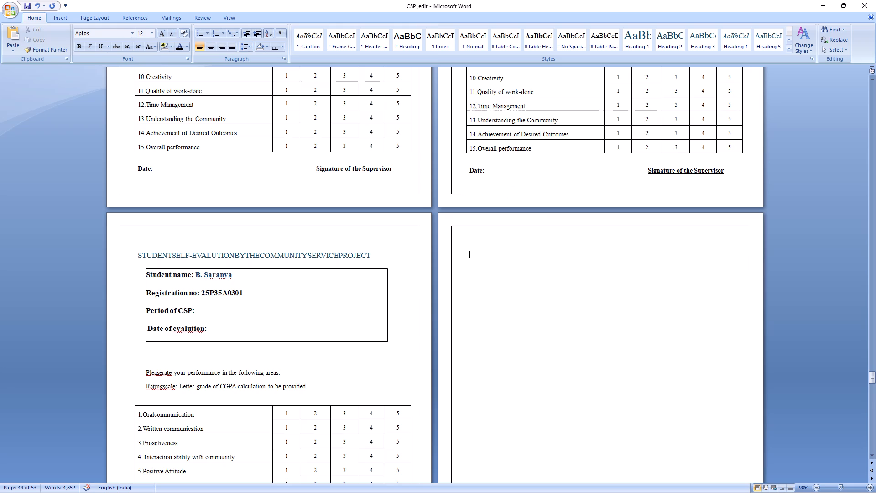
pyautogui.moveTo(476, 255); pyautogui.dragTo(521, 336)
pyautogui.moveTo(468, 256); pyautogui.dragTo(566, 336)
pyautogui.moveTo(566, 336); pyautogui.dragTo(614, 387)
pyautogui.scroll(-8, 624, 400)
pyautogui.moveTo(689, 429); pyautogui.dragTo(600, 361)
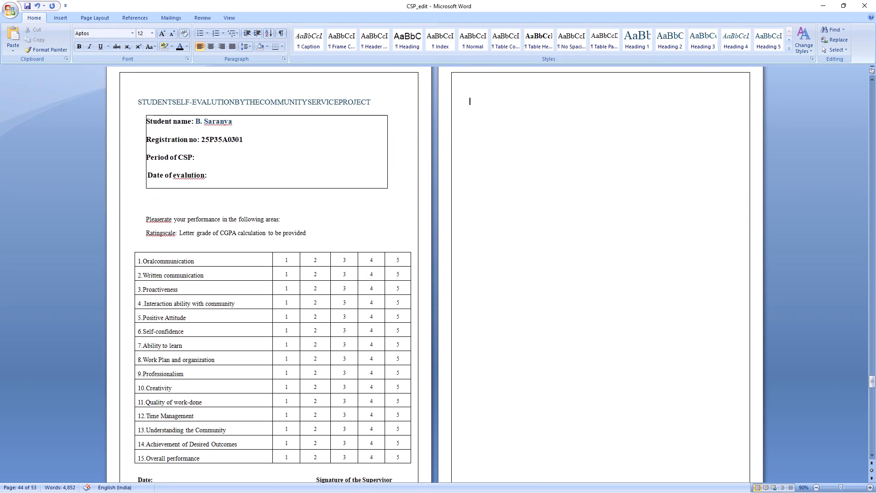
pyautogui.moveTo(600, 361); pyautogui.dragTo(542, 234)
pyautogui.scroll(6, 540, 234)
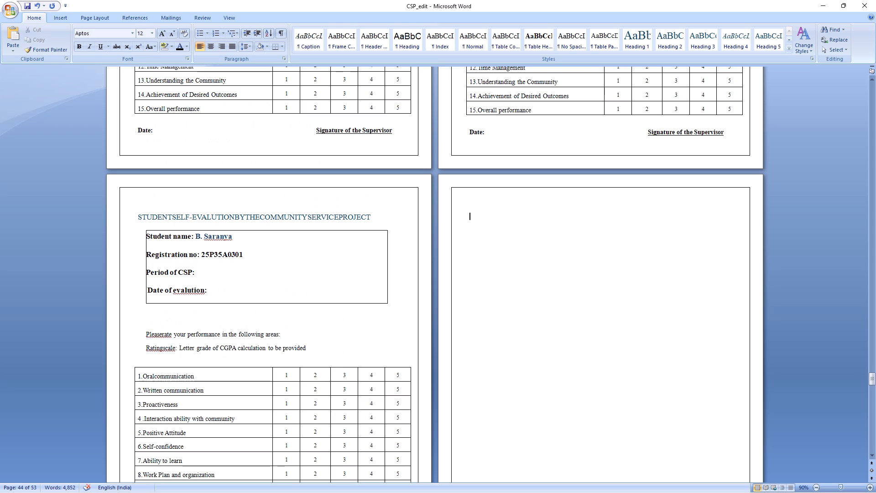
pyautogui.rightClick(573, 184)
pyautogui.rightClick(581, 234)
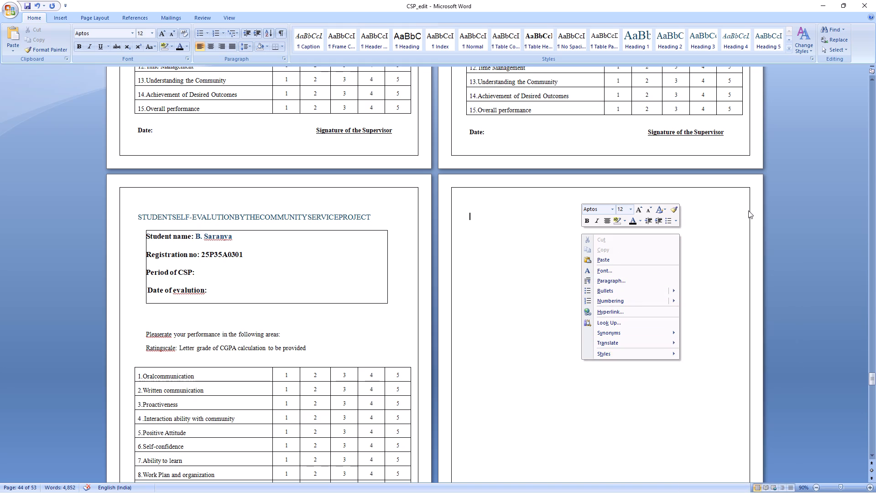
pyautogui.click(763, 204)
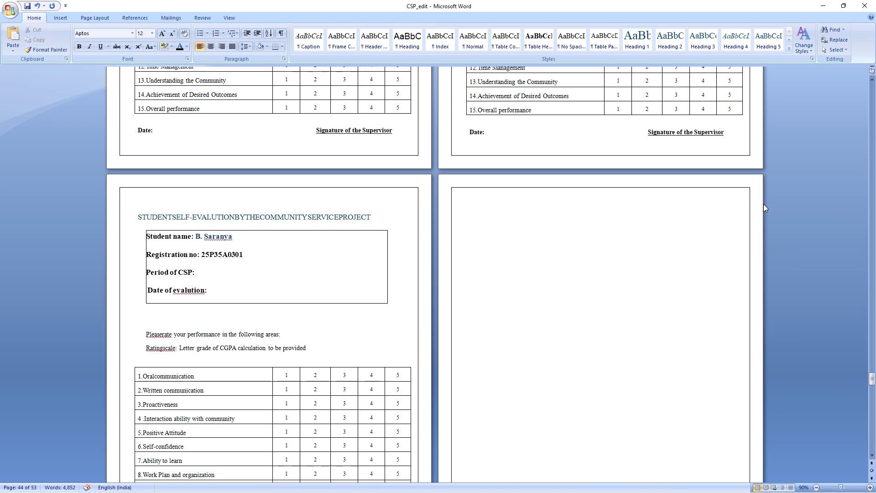
# Examine the blank pages between the last student self-evaluation form and the internal assessment statement.
pyautogui.scroll(-6, 628, 262)
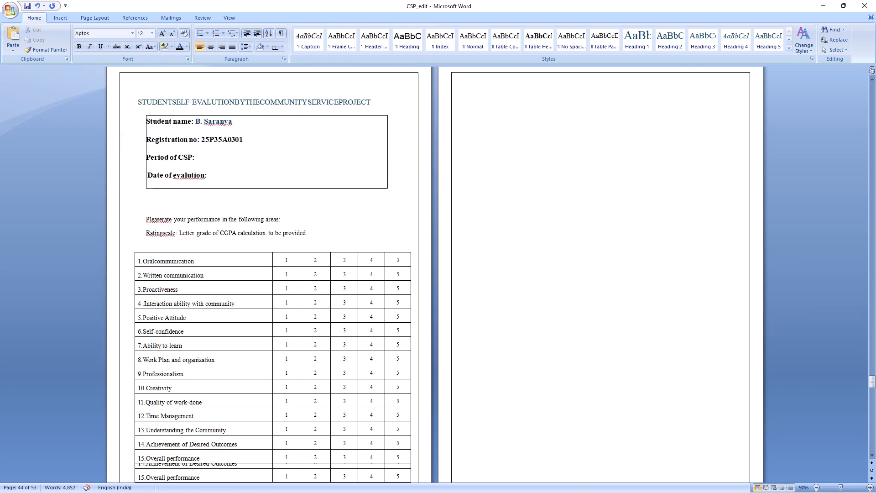
pyautogui.scroll(-5, 626, 264)
pyautogui.scroll(3, 624, 264)
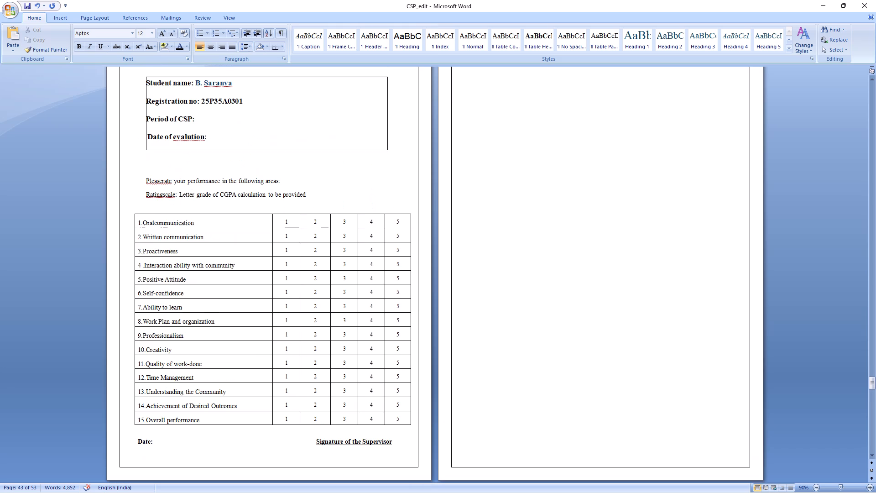
pyautogui.scroll(2, 621, 264)
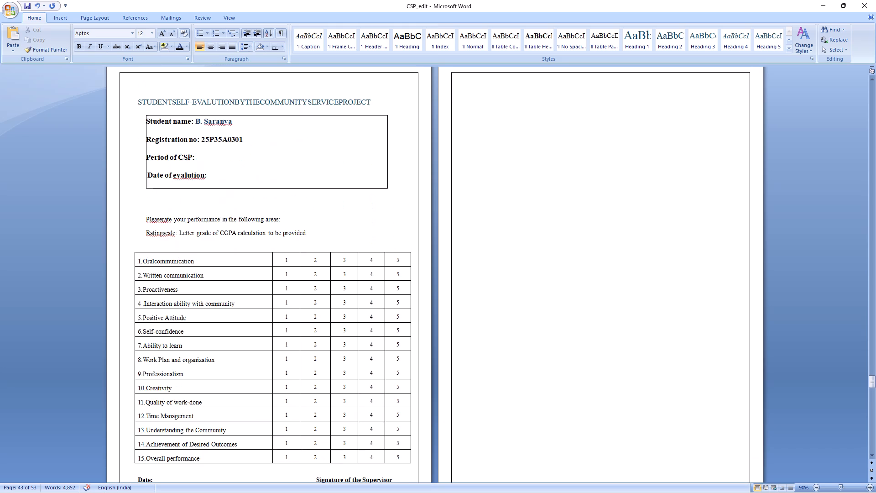
pyautogui.scroll(2, 621, 264)
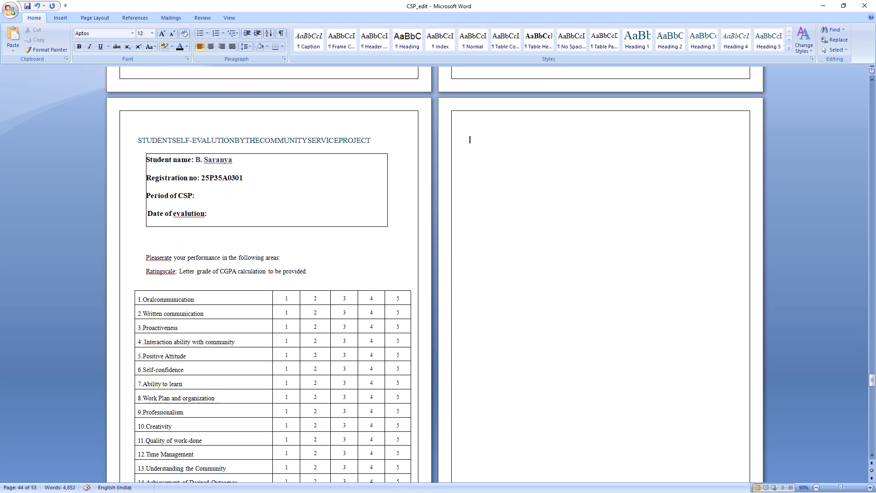
pyautogui.scroll(-9, 621, 264)
pyautogui.scroll(-14, 620, 264)
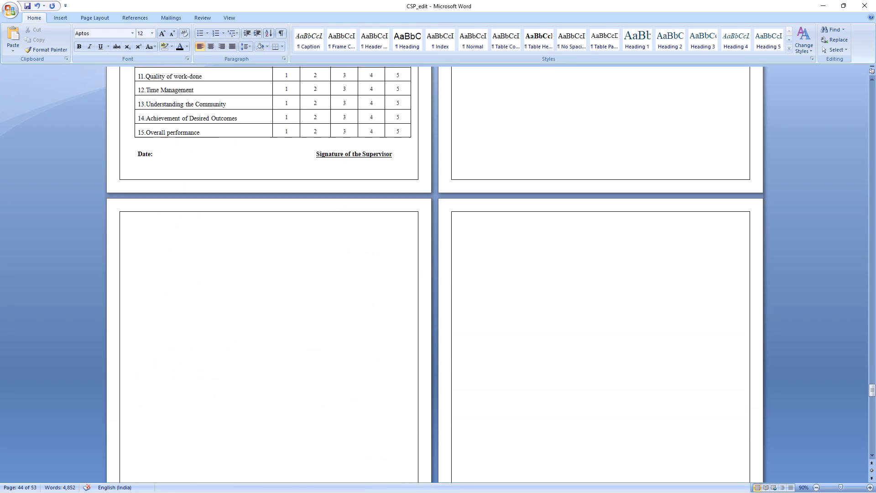
pyautogui.scroll(-4, 617, 264)
pyautogui.scroll(-8, 382, 330)
pyautogui.scroll(10, 385, 328)
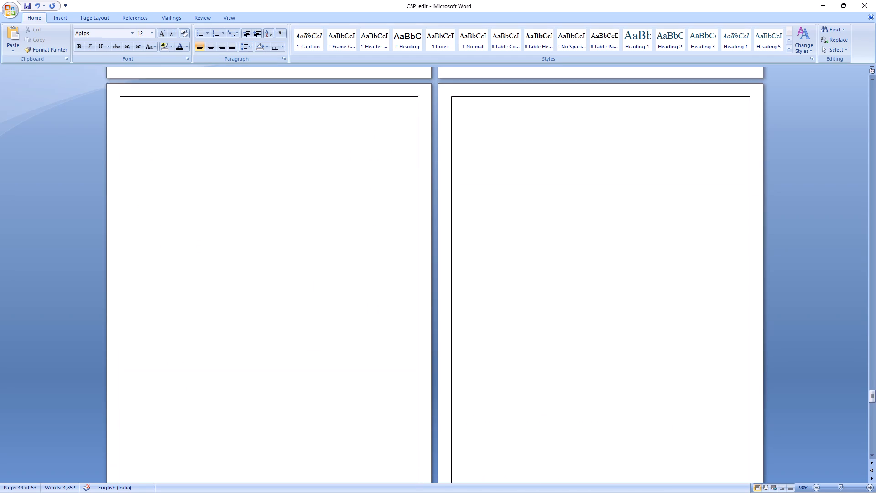
pyautogui.scroll(17, 386, 326)
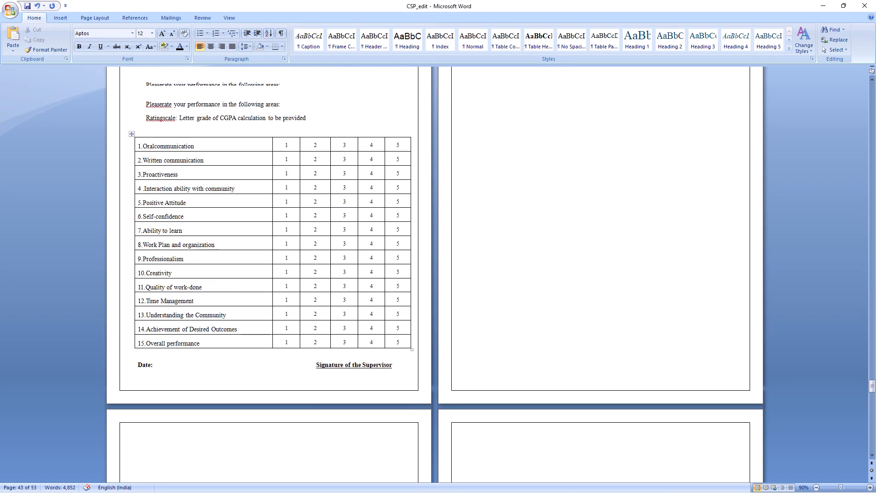
pyautogui.scroll(3, 387, 325)
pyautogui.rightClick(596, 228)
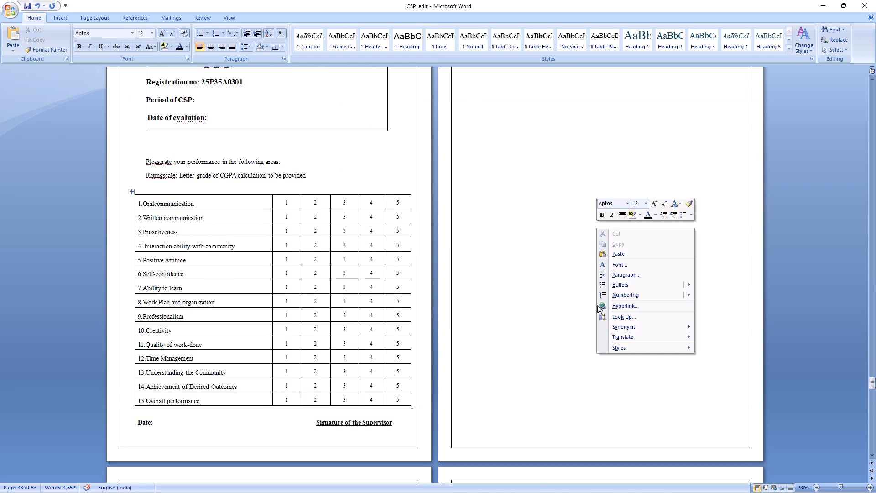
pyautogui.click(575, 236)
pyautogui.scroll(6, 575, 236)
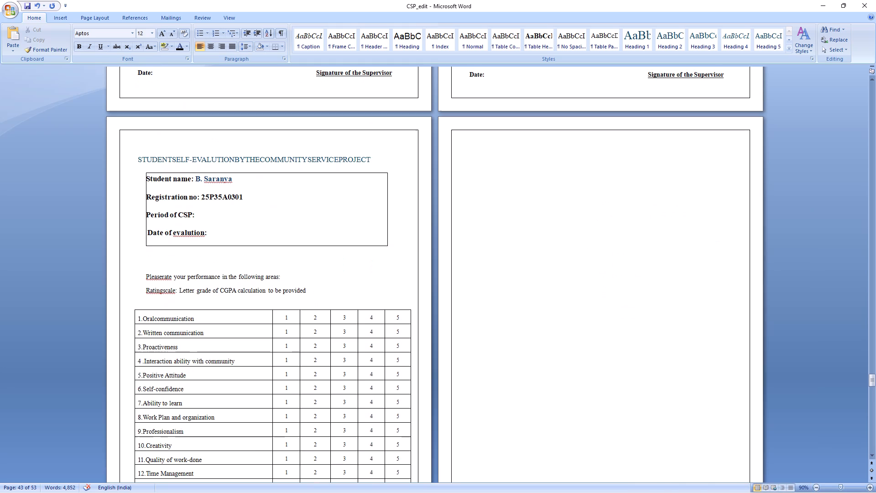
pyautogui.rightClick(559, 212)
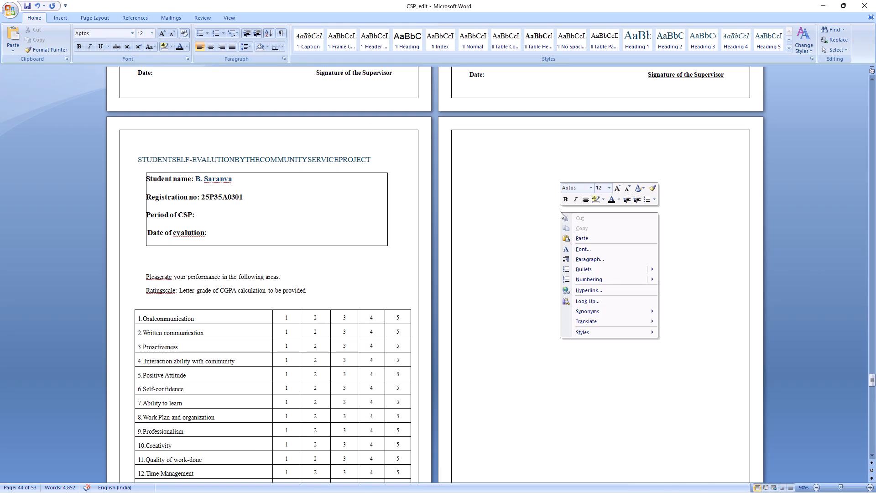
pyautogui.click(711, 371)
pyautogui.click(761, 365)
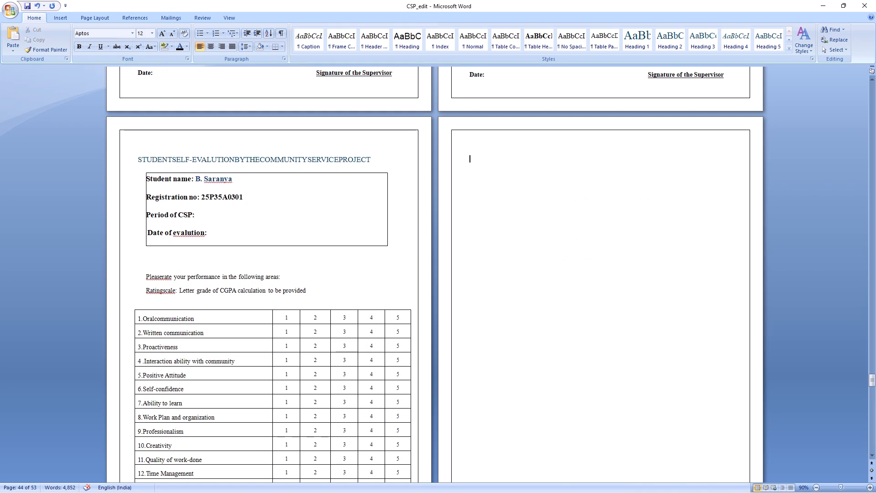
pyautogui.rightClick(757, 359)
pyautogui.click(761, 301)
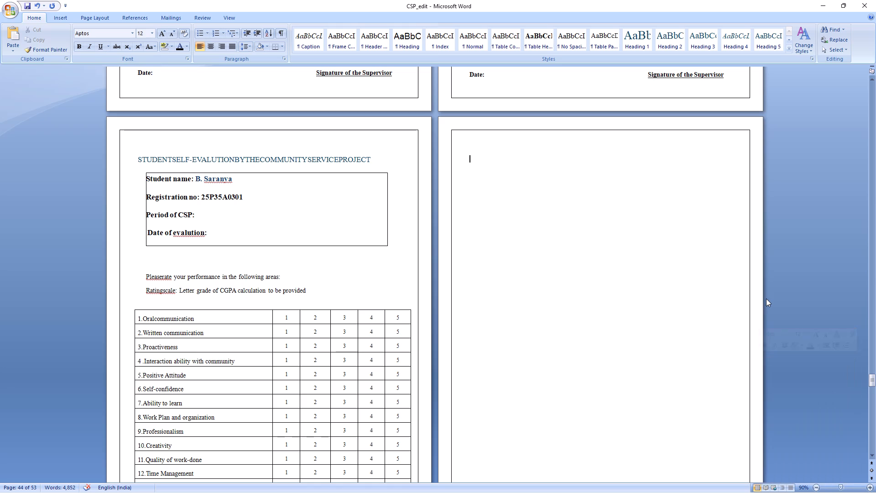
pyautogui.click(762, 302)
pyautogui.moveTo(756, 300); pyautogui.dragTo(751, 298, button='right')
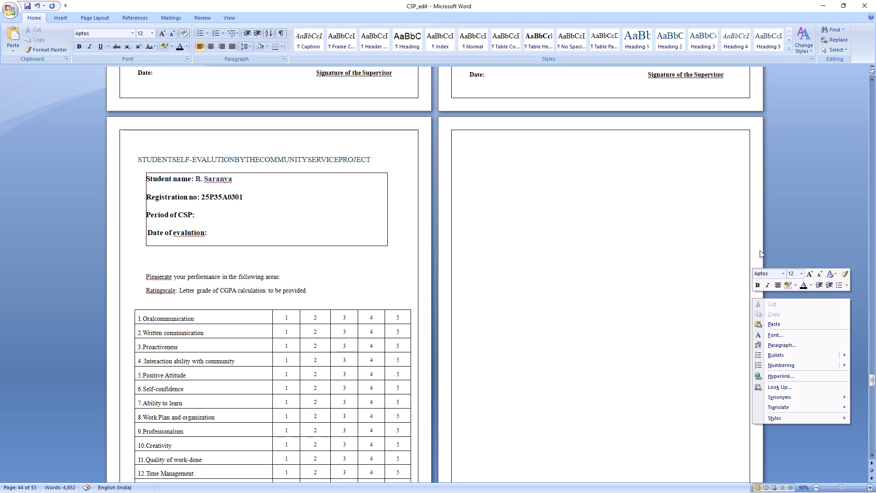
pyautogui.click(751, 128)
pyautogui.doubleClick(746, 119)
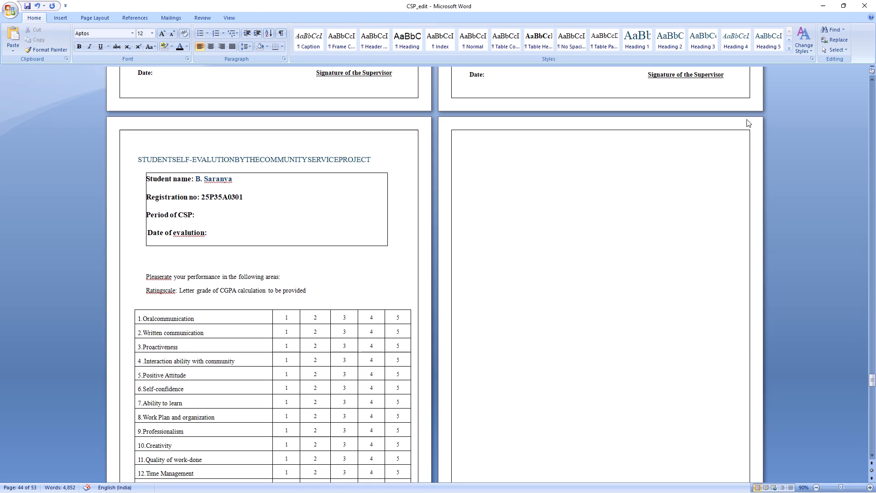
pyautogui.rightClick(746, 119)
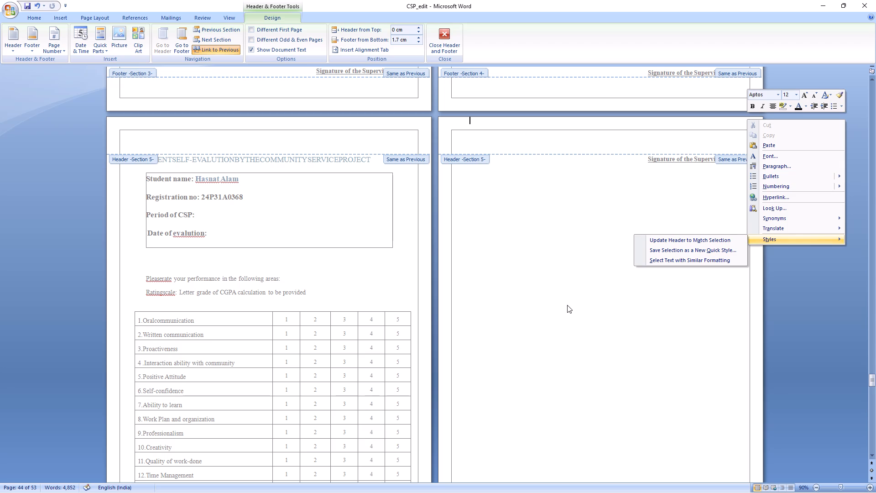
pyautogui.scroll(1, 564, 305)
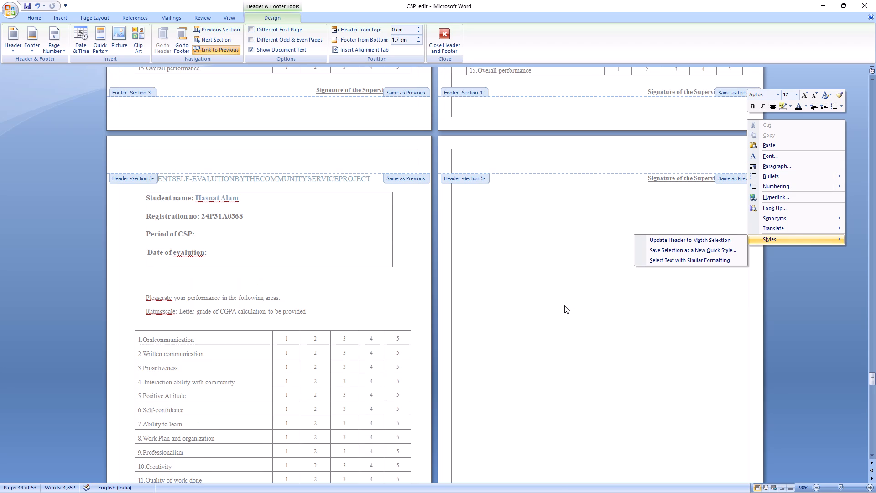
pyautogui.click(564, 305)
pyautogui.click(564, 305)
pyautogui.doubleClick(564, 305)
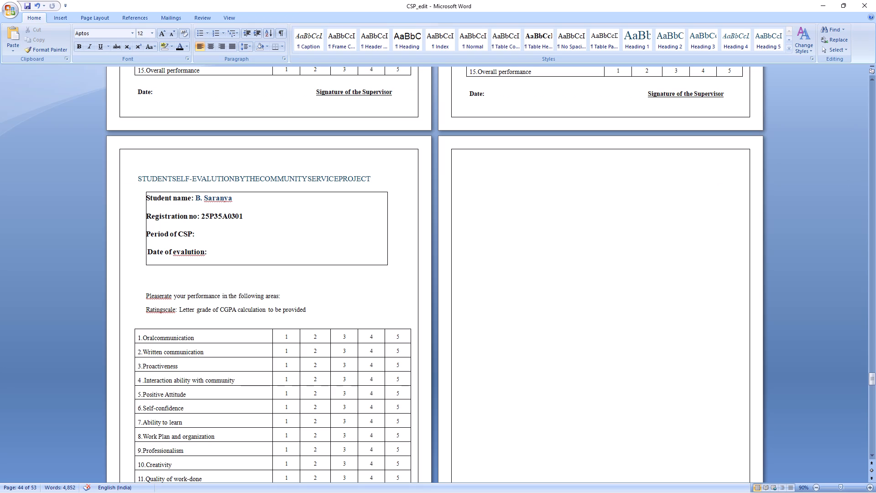
# Select the empty line at the top of blank page 44.
pyautogui.click(448, 149)
pyautogui.click(518, 240)
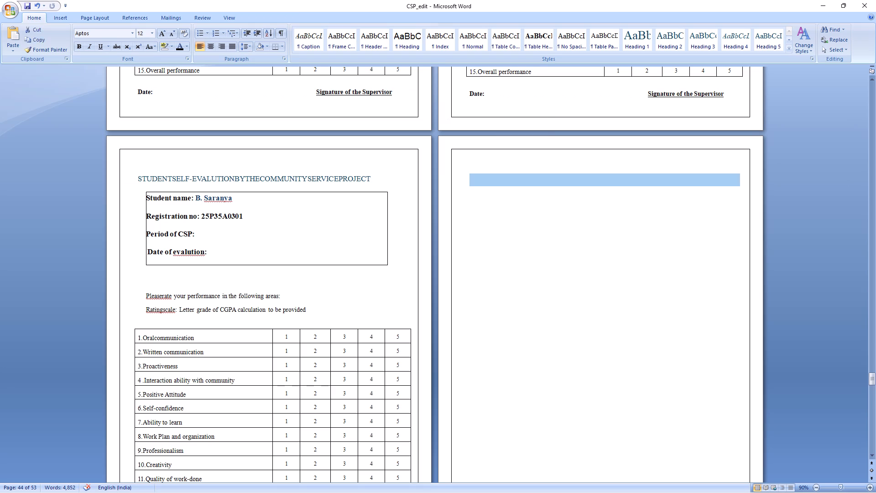
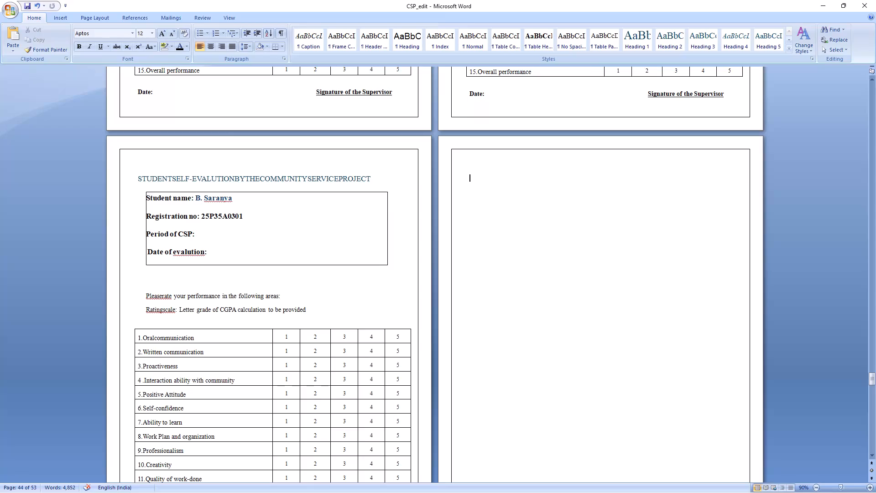
# Delete the four blank pages between the last student self-evaluation form and the internal assessment statement.
pyautogui.hotkey('ctrl', 'BackSpace')
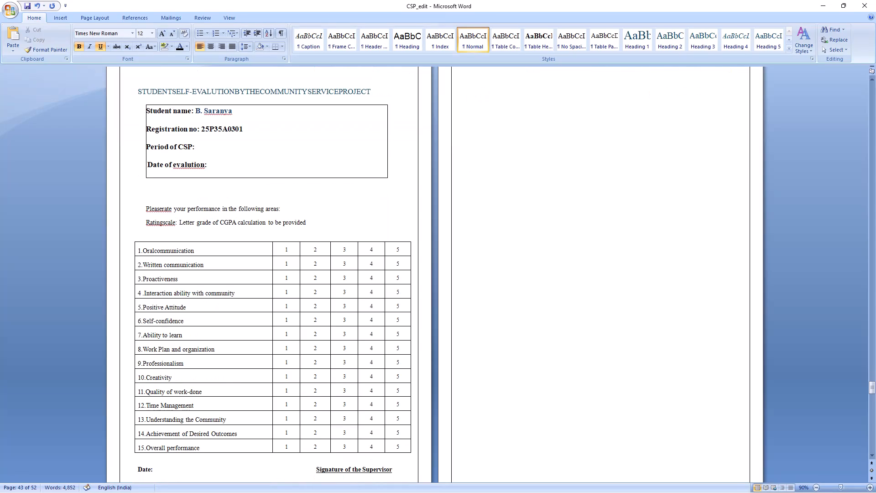
pyautogui.scroll(2, 521, 183)
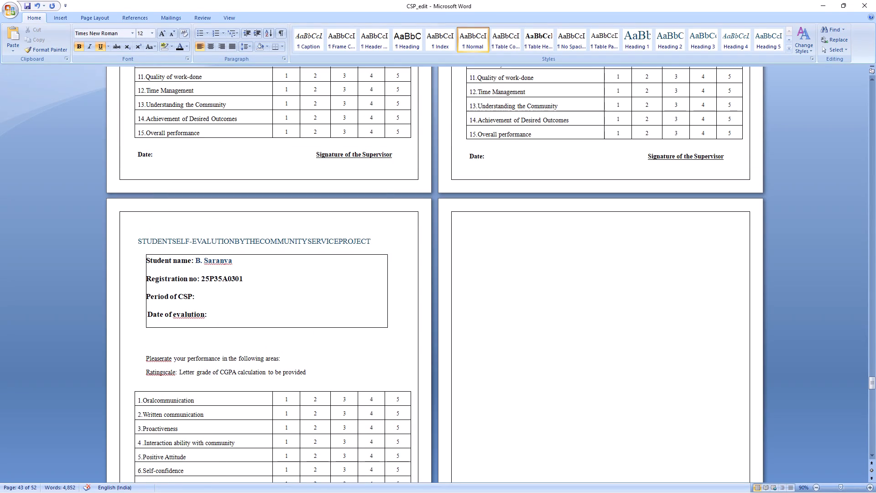
pyautogui.click(469, 231)
pyautogui.hotkey('ctrl', 'BackSpace')
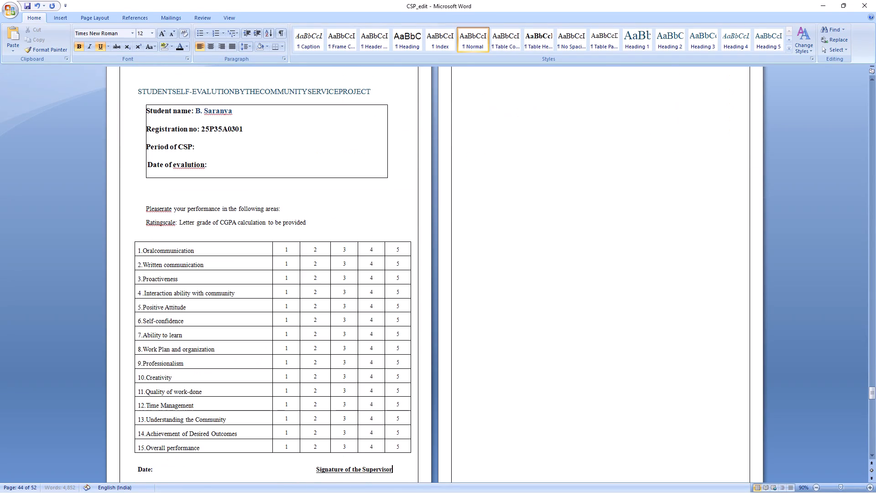
pyautogui.scroll(-3, 469, 231)
pyautogui.keyDown('ctrl'); pyautogui.scroll(1, 469, 231); pyautogui.keyUp('ctrl')
pyautogui.keyDown('ctrl'); pyautogui.scroll(-1, 469, 231); pyautogui.keyUp('ctrl')
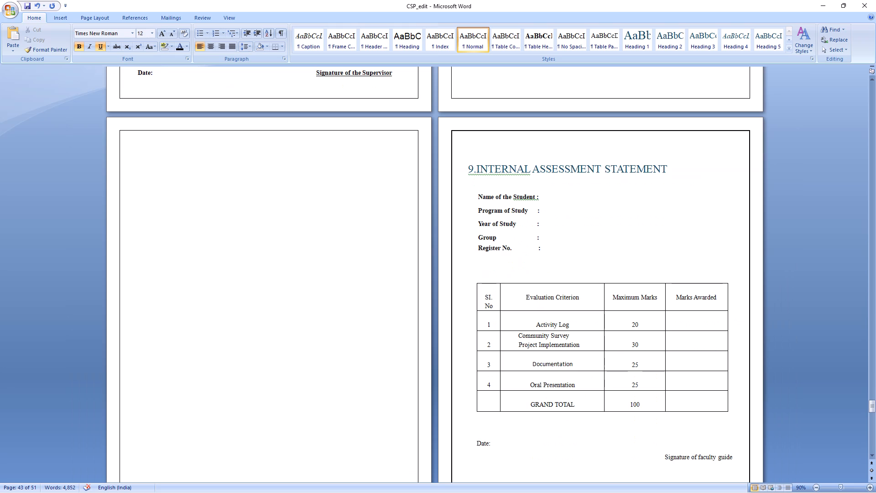
pyautogui.click(167, 153)
pyautogui.hotkey('ctrl', 'BackSpace')
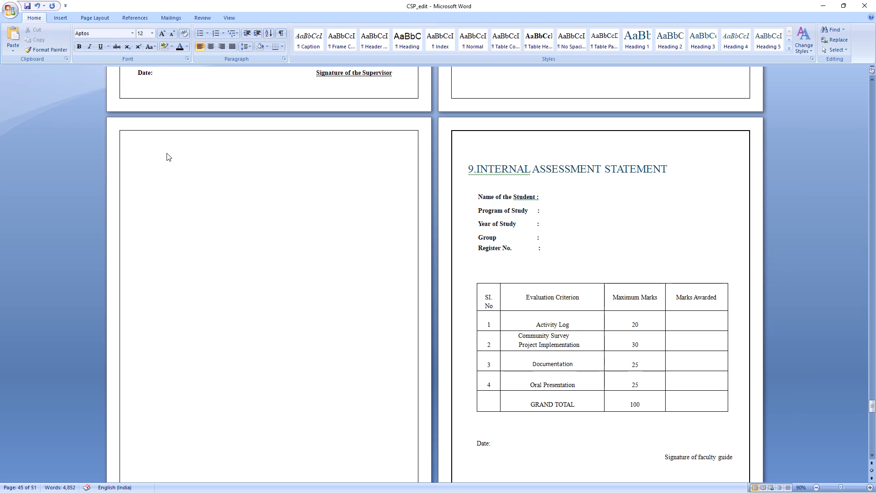
pyautogui.scroll(6, 167, 153)
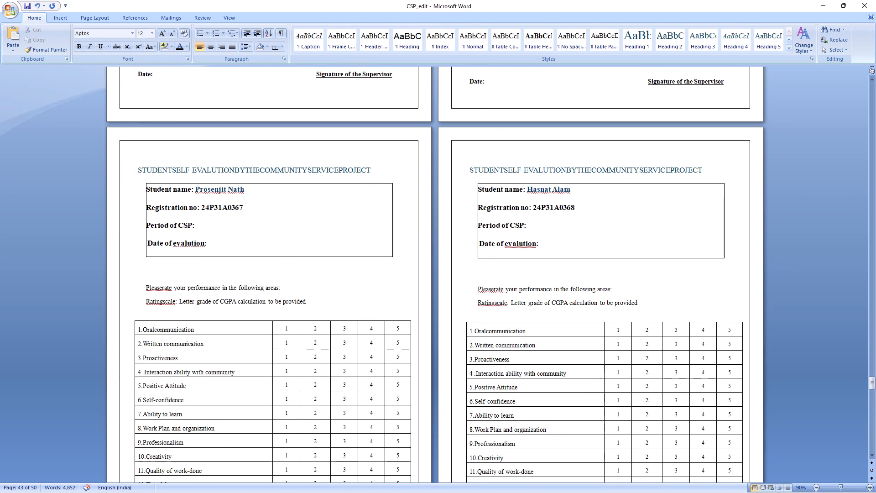
pyautogui.scroll(-5, 460, 101)
pyautogui.click(480, 101)
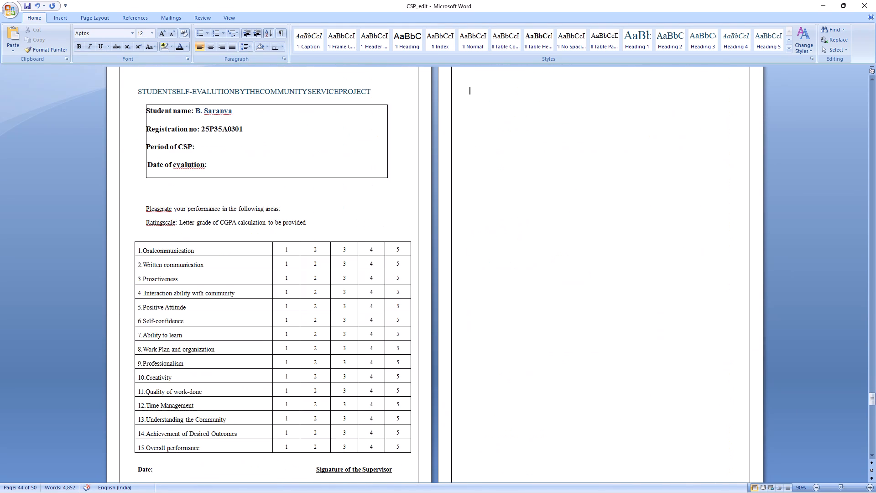
pyautogui.scroll(1, 480, 101)
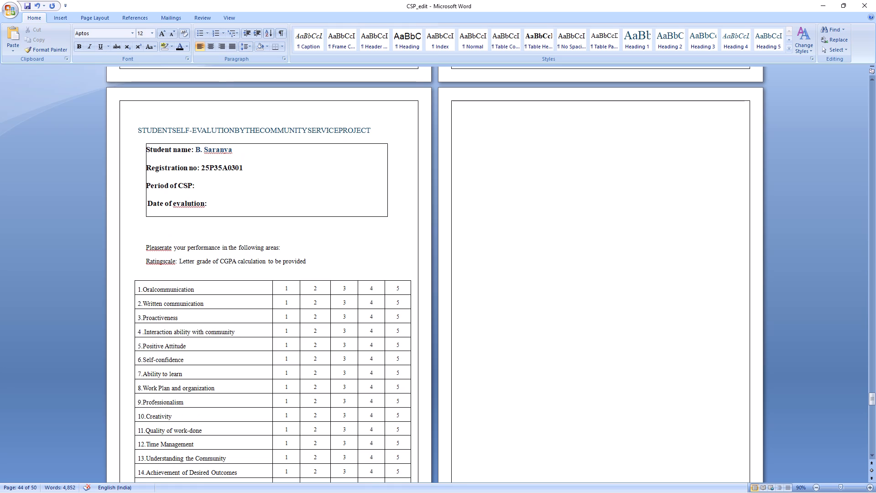
pyautogui.hotkey('ctrl', 'BackSpace')
# Examine the layout of the internal assessment forms on the report's final pages.
pyautogui.keyDown('ctrl'); pyautogui.scroll(1, 608, 225); pyautogui.keyUp('ctrl')
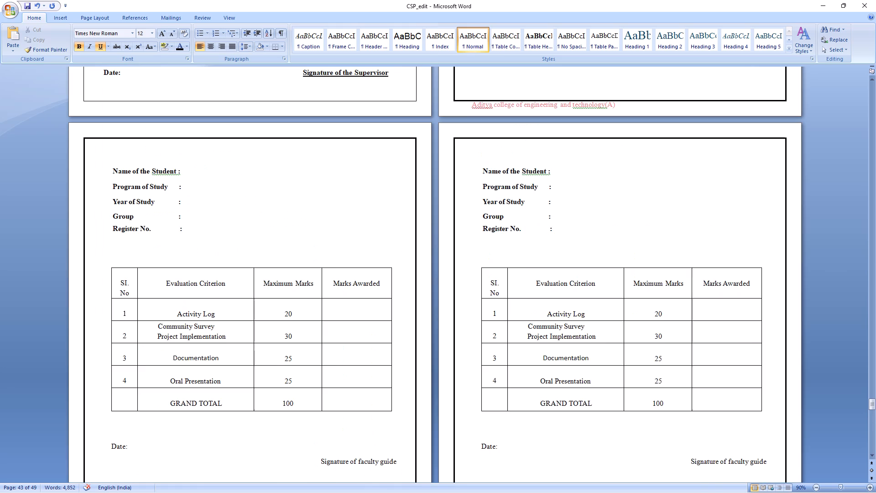
pyautogui.scroll(-6, 608, 225)
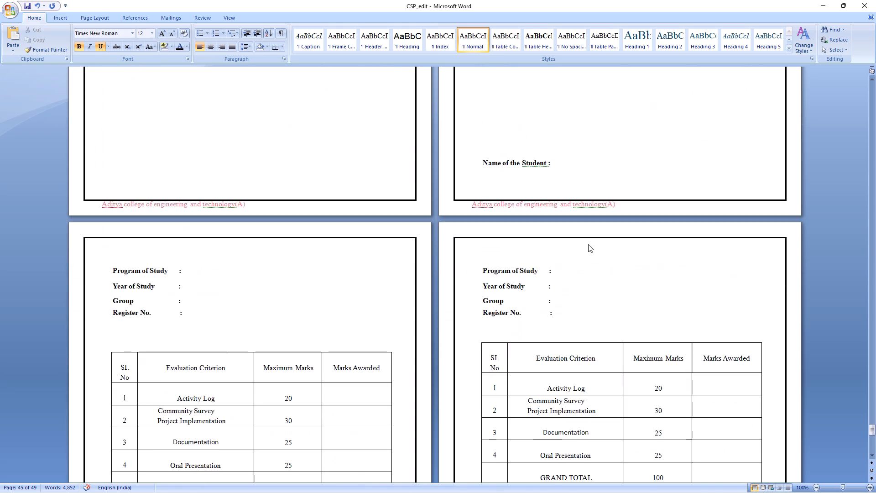
pyautogui.scroll(-2, 588, 244)
pyautogui.scroll(1, 590, 245)
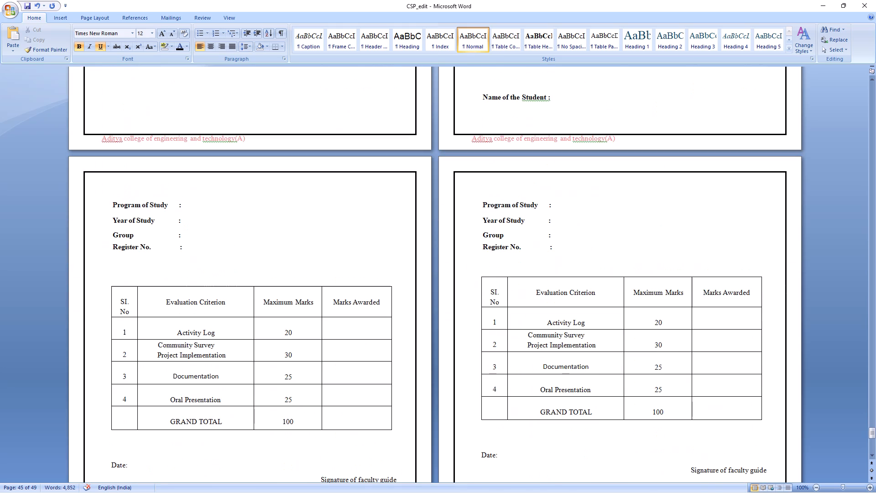
pyautogui.scroll(19, 590, 245)
pyautogui.scroll(7, 590, 245)
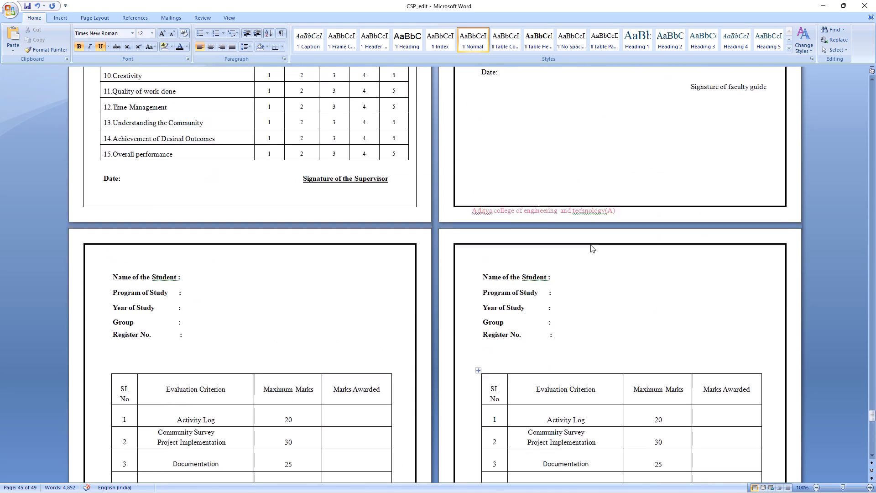
# Review the report backwards from the self-evaluation forms through the project gallery and Chapters 7 to 5 to the final week's activity table.
pyautogui.scroll(20, 590, 245)
pyautogui.scroll(12, 590, 245)
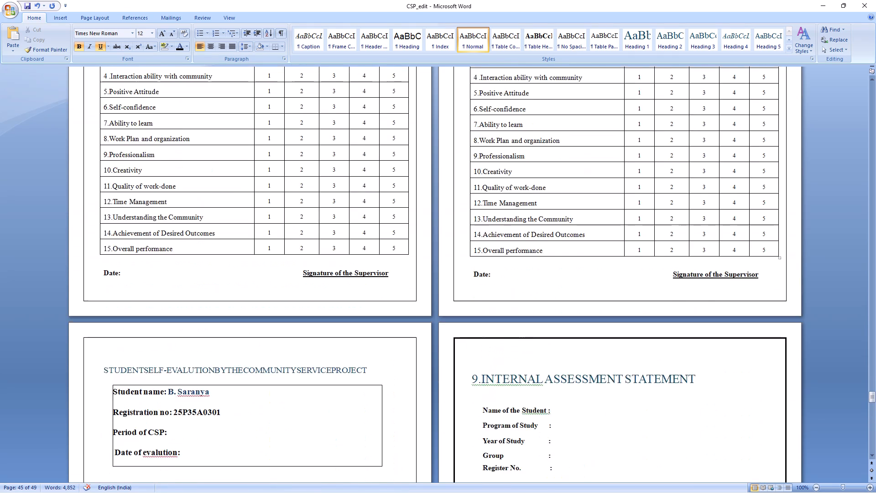
pyautogui.scroll(14, 591, 245)
pyautogui.scroll(8, 592, 244)
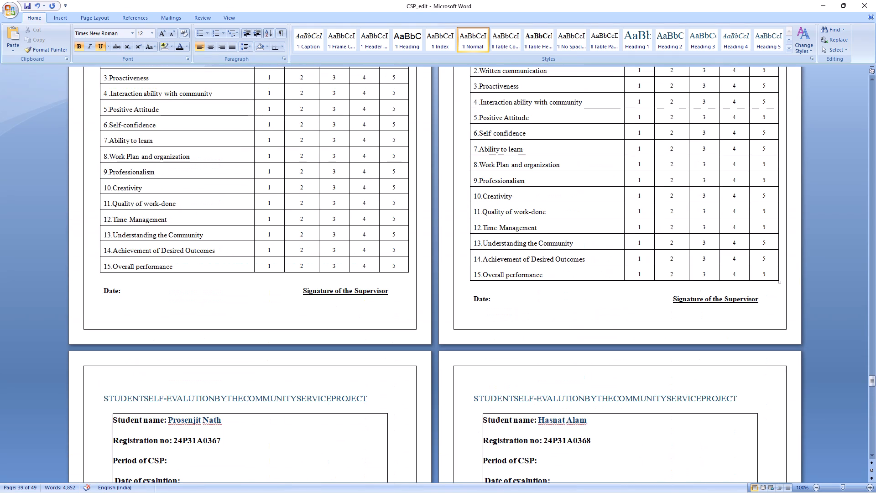
pyautogui.scroll(9, 592, 244)
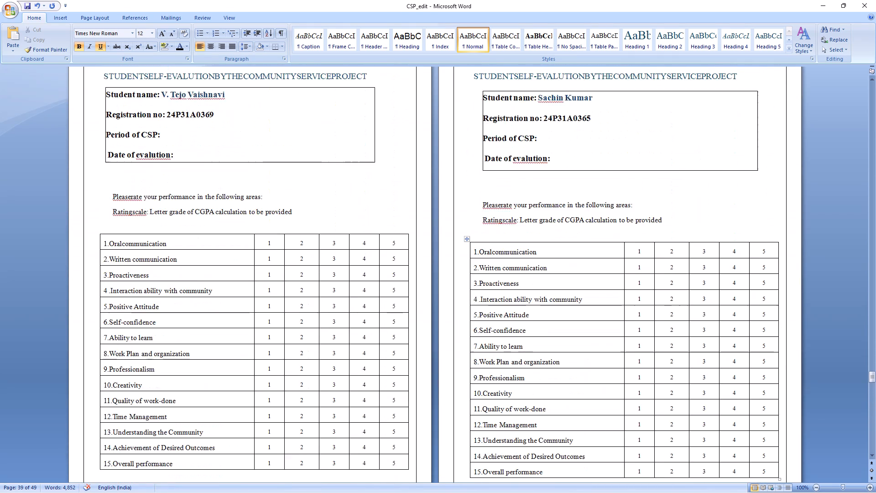
pyautogui.scroll(13, 592, 244)
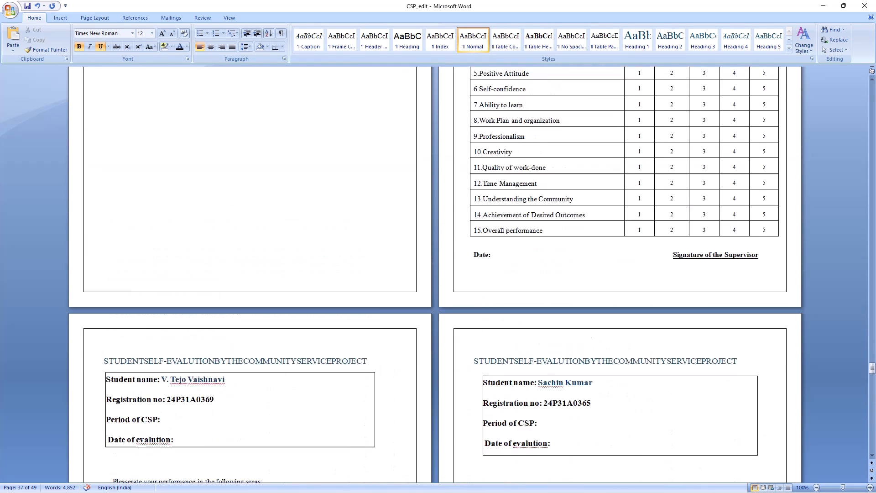
pyautogui.scroll(19, 593, 244)
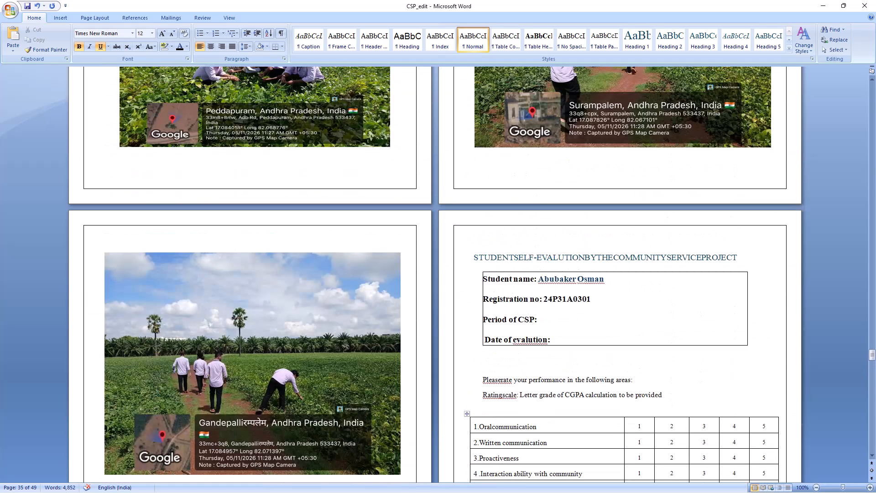
pyautogui.scroll(10, 594, 244)
pyautogui.scroll(13, 594, 244)
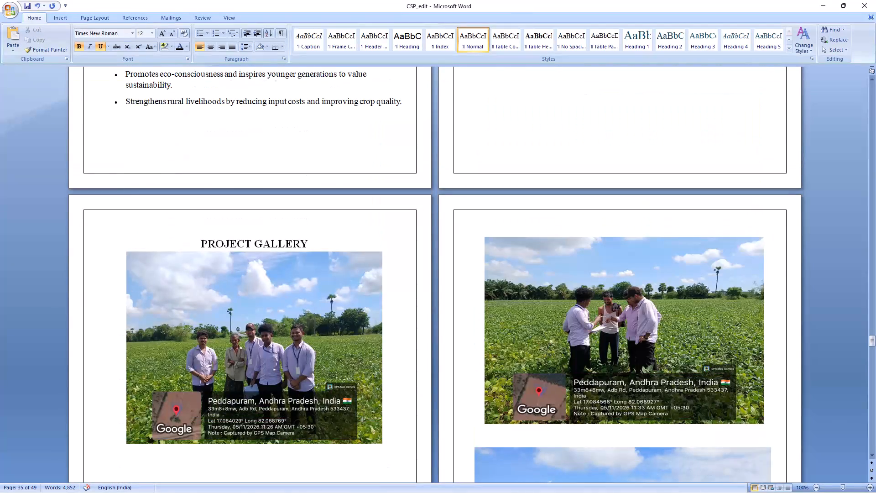
pyautogui.scroll(17, 594, 244)
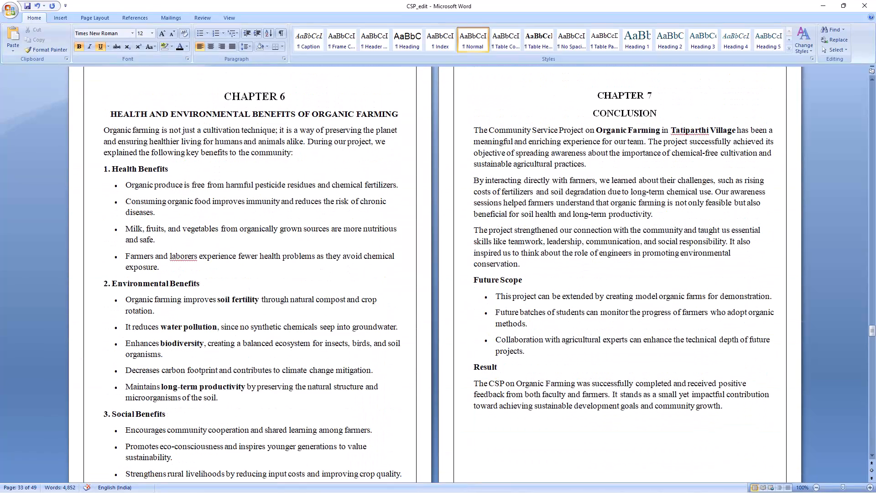
pyautogui.scroll(-3, 594, 244)
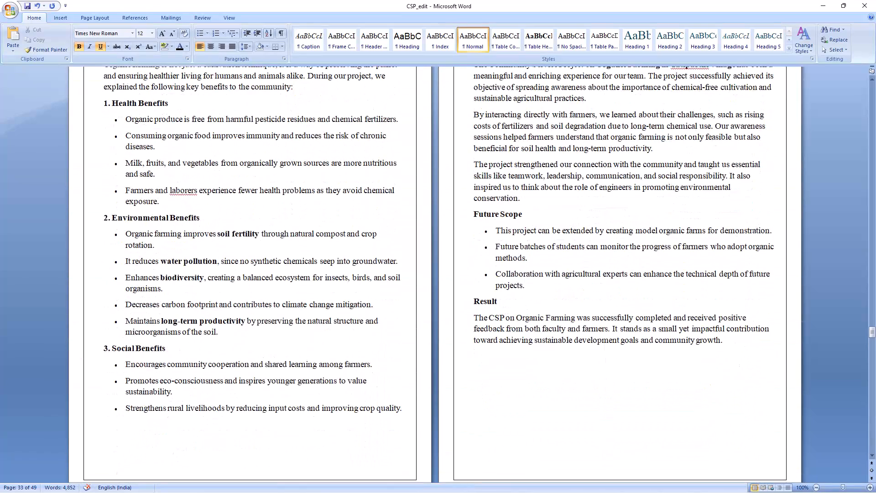
pyautogui.scroll(3, 594, 244)
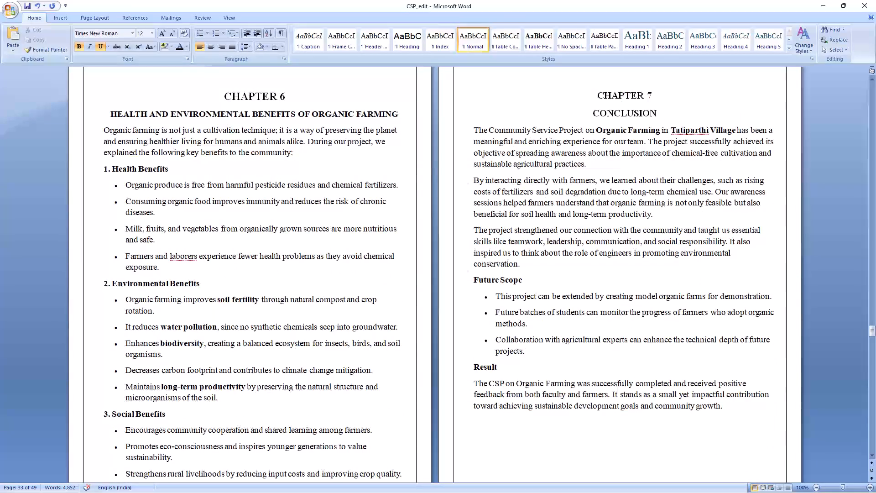
pyautogui.scroll(10, 594, 244)
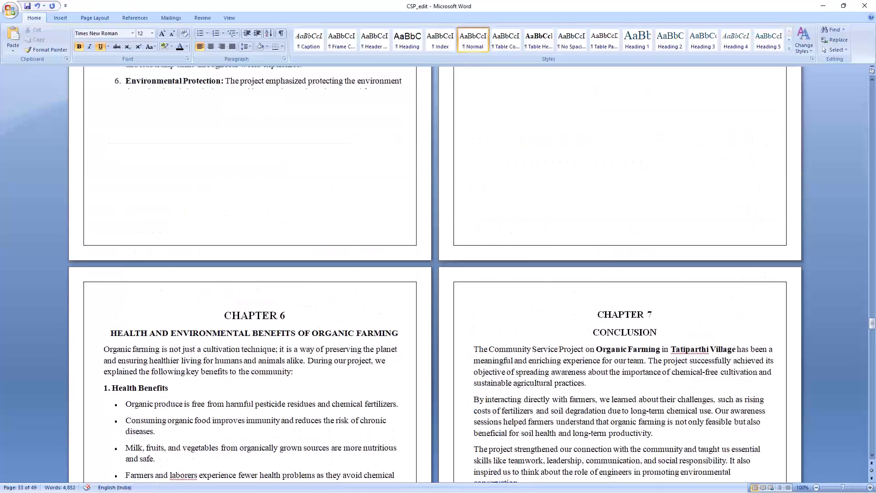
pyautogui.scroll(14, 594, 244)
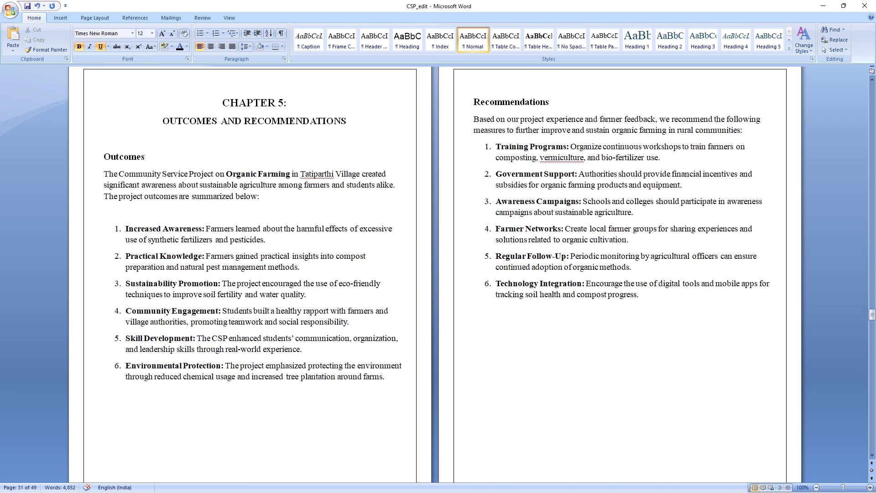
pyautogui.scroll(16, 406, 211)
pyautogui.scroll(6, 406, 210)
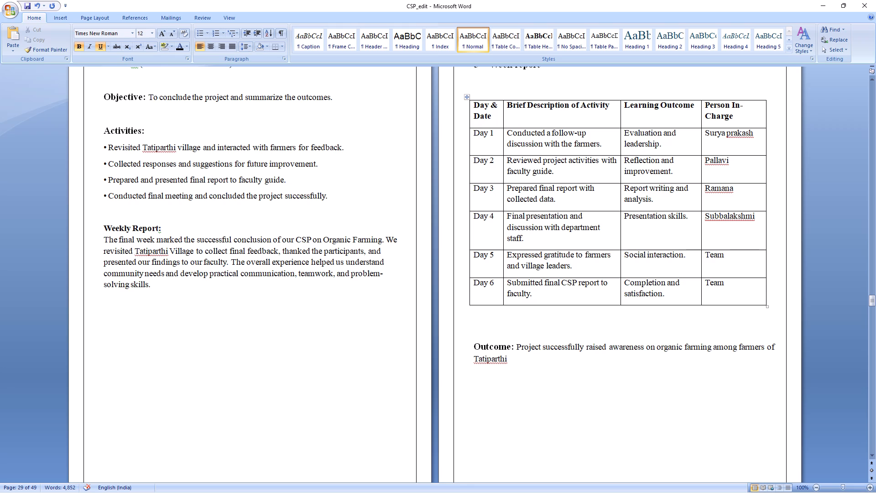
# Replace the Day 1 person in charge in the final week's activity table with student Vaishnavi's name, including her initial.
pyautogui.moveTo(758, 133); pyautogui.dragTo(719, 141)
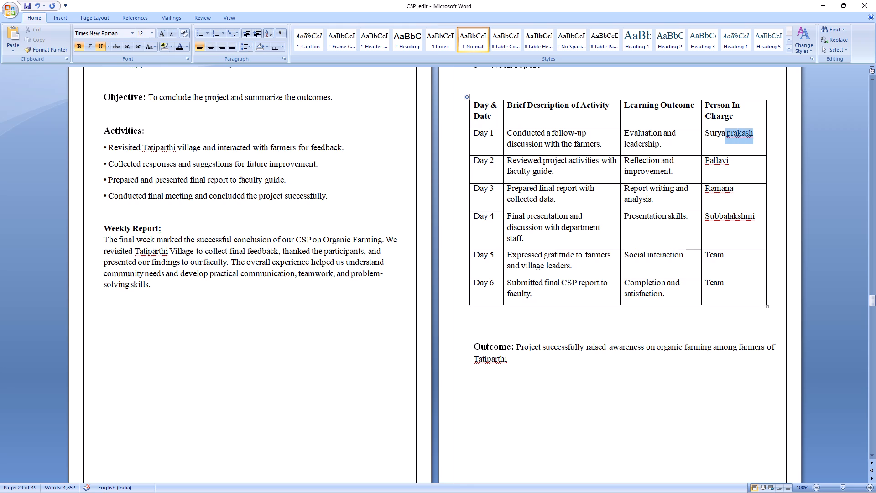
pyautogui.moveTo(719, 141); pyautogui.dragTo(716, 141)
pyautogui.press('BackSpace')
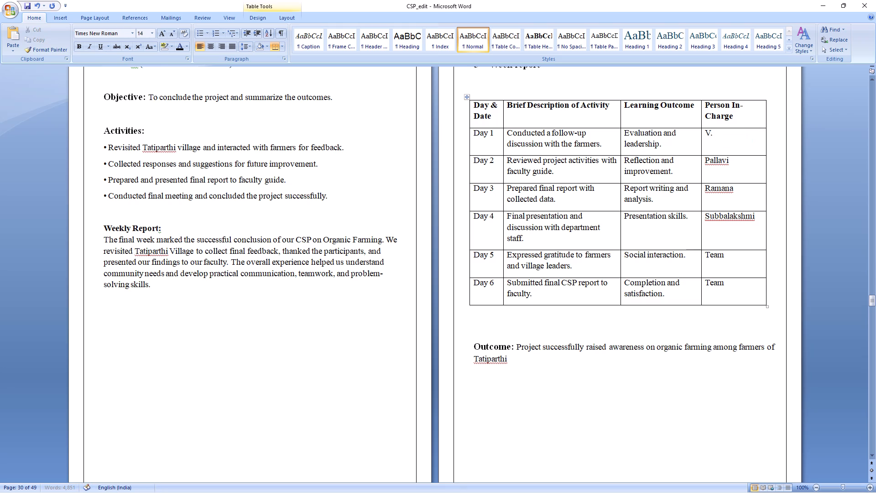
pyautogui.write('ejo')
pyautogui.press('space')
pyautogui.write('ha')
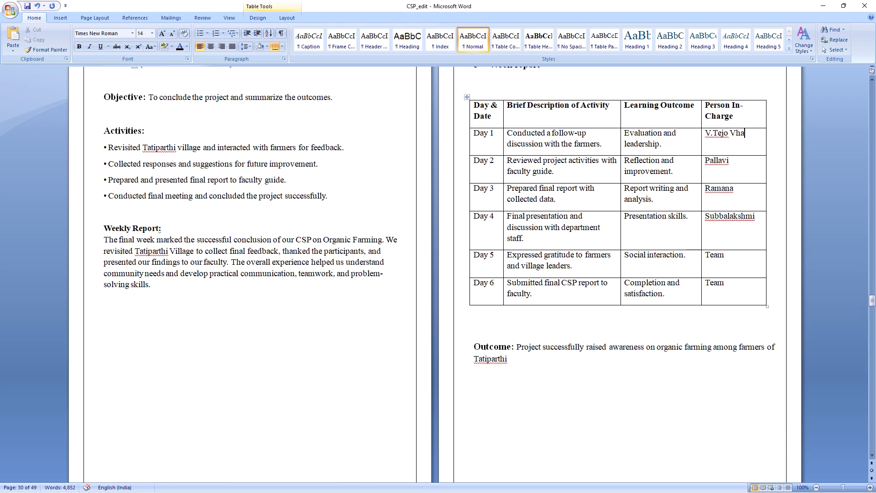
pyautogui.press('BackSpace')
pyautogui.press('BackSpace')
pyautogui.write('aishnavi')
# Replace the Day 3 person in charge in the final week's activity table with Prosenjit.
pyautogui.click(735, 194)
pyautogui.click(735, 193)
pyautogui.press('BackSpace')
pyautogui.press('BackSpace')
pyautogui.press('BackSpace')
pyautogui.press('BackSpace')
pyautogui.press('BackSpace')
pyautogui.press('BackSpace')
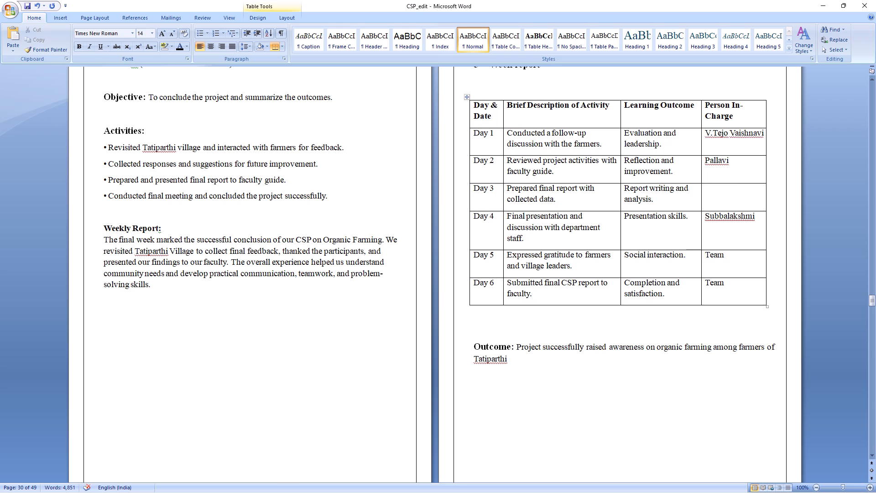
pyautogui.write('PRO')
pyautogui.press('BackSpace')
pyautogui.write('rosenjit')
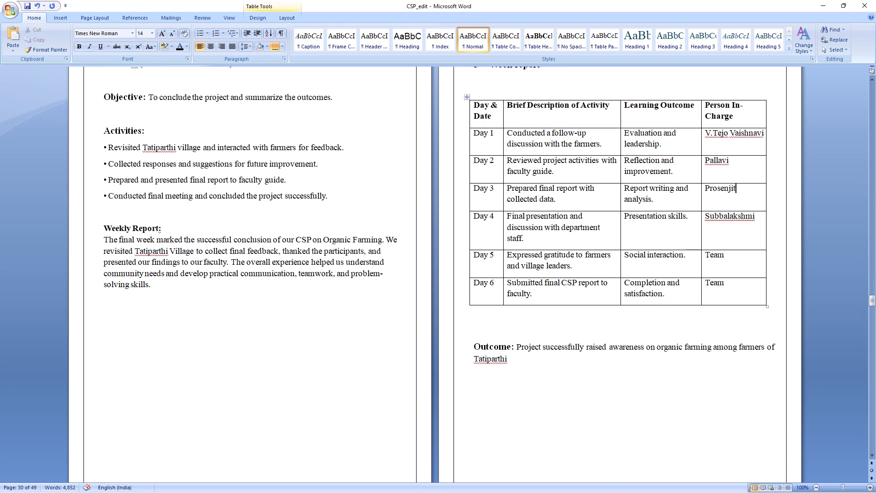
# Replace the Day 4 person in charge in the Week 5 report table with student Abu's full name.
pyautogui.click(757, 223)
pyautogui.press('BackSpace')
pyautogui.press('BackSpace')
pyautogui.press('BackSpace')
pyautogui.press('BackSpace')
pyautogui.press('BackSpace')
pyautogui.press('BackSpace')
pyautogui.press('BackSpace')
pyautogui.press('BackSpace')
pyautogui.press('BackSpace')
pyautogui.press('BackSpace')
pyautogui.press('BackSpace')
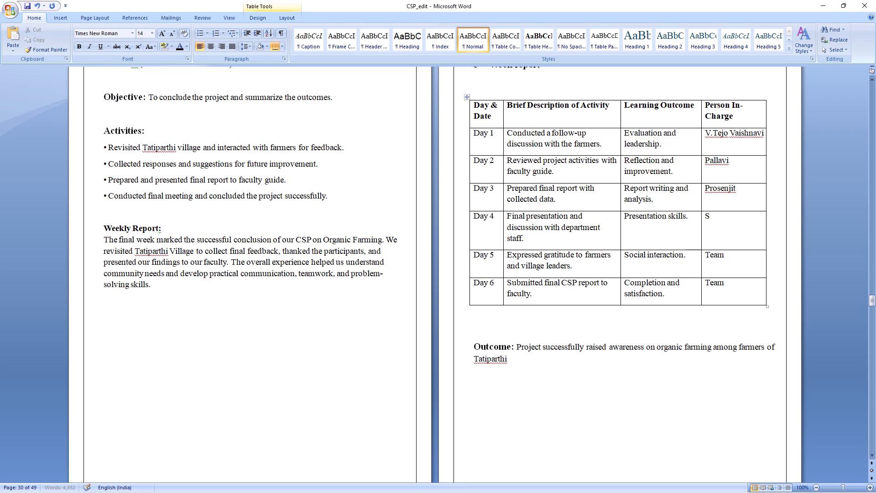
pyautogui.press('BackSpace')
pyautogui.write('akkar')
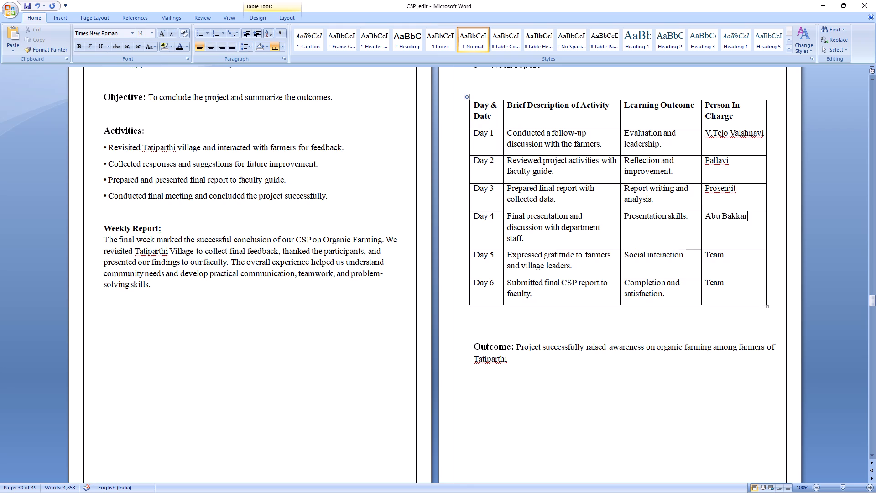
# Replace the Day 6 person in charge in the Week 5 report table with student Hasnat's full name.
pyautogui.click(724, 288)
pyautogui.press('BackSpace')
pyautogui.press('BackSpace')
pyautogui.press('BackSpace')
pyautogui.press('BackSpace')
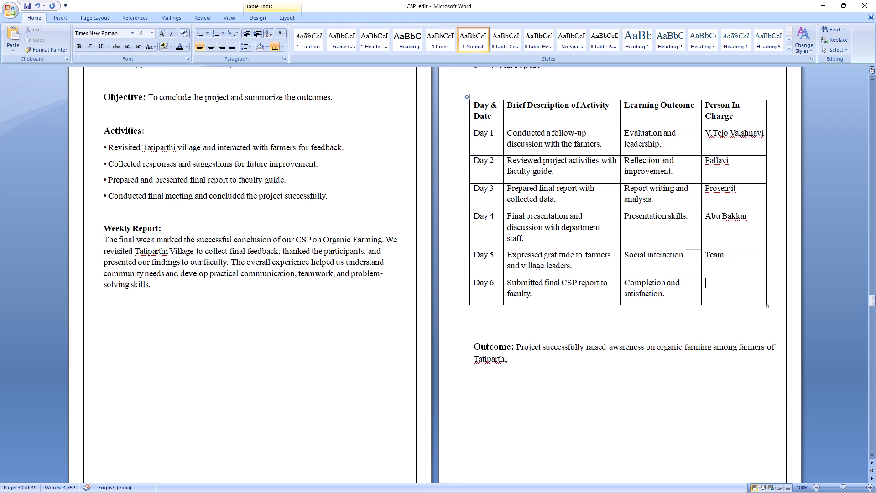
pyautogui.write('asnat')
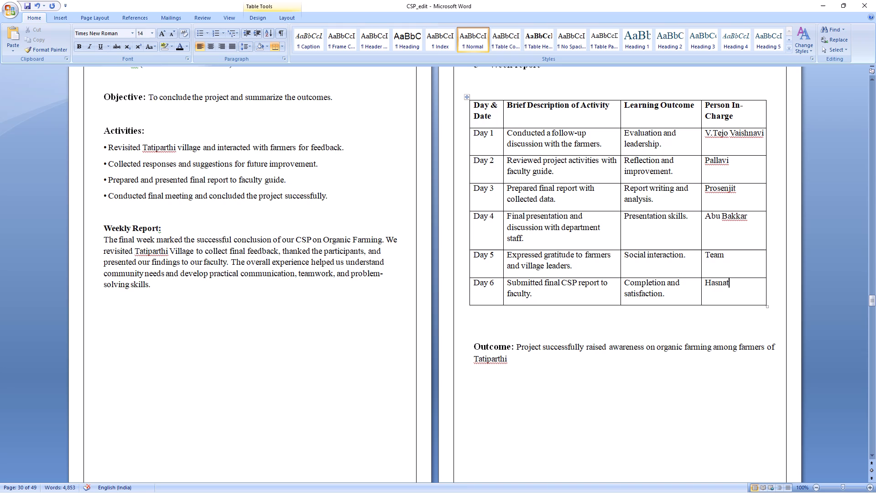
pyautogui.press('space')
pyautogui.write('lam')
# Replace the Day 5 person in charge in the Week 5 report table with Saranya's name, preceded by her initial.
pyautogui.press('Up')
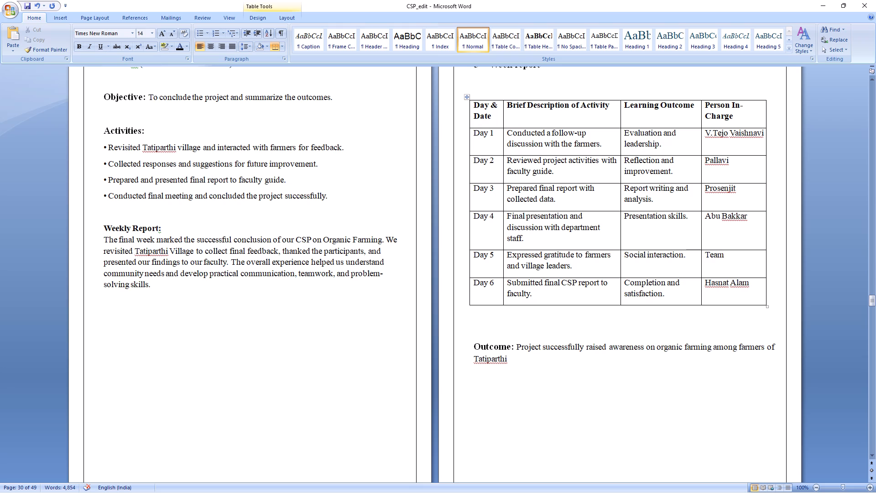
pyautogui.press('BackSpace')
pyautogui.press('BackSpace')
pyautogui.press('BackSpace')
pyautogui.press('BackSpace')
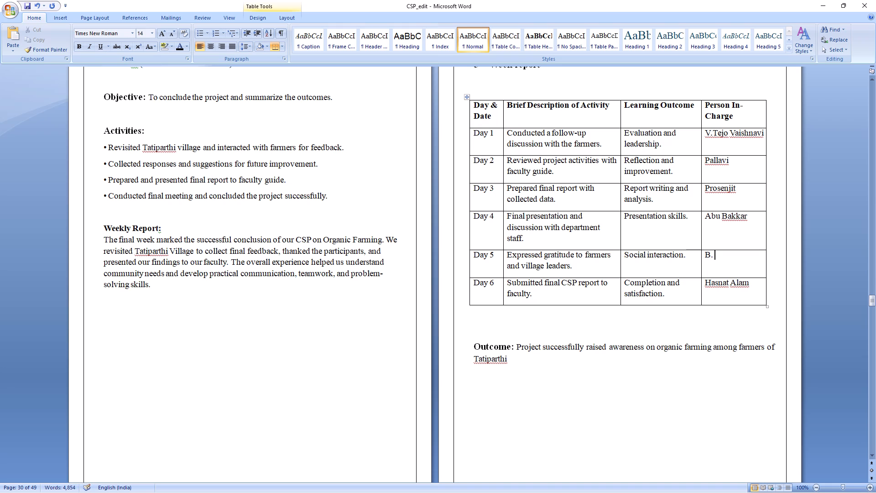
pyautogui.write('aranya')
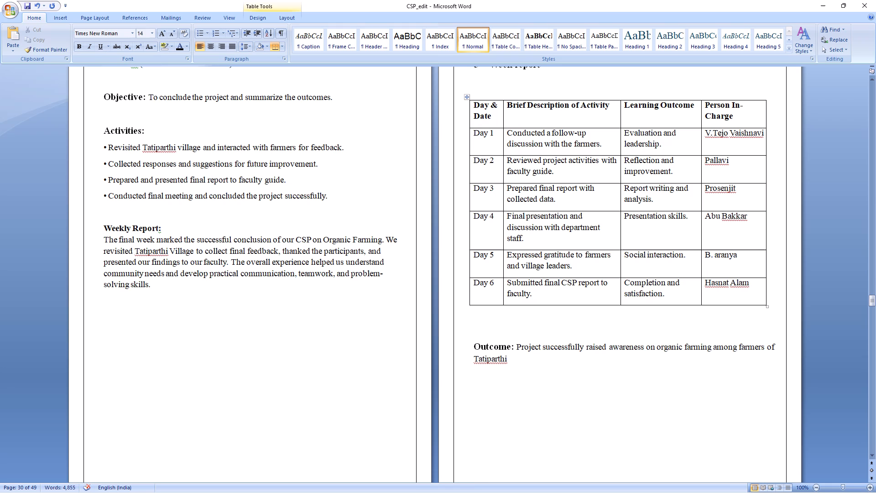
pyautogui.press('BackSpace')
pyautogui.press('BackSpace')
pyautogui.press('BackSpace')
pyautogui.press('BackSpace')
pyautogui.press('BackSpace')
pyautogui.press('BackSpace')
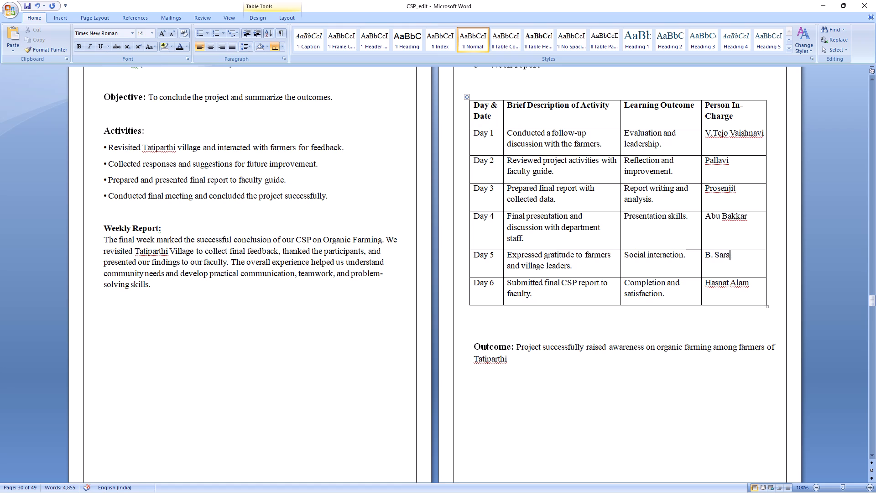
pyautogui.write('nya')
# Replace the Day 2 person in charge in the Week 5 report table with student Sachin's full name, spelled correctly.
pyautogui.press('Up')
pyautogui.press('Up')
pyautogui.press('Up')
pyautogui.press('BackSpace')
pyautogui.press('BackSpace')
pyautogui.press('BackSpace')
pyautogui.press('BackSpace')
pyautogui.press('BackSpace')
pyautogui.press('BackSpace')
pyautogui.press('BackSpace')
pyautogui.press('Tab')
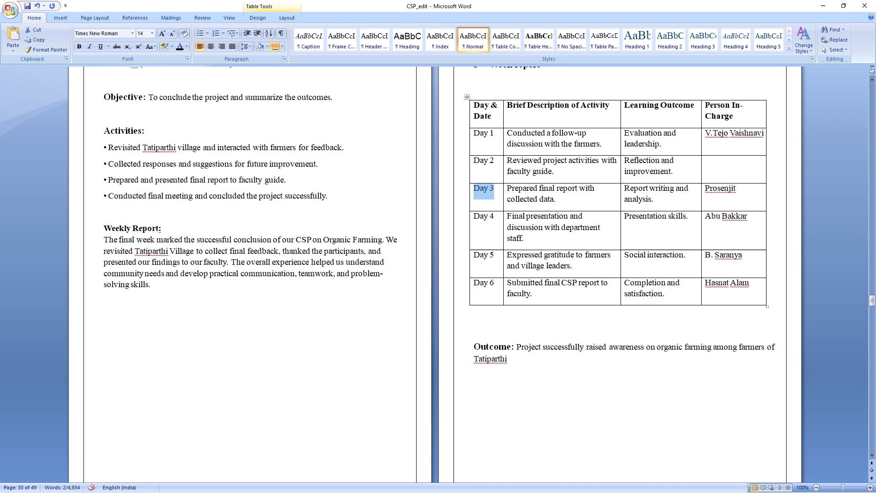
pyautogui.click(741, 173)
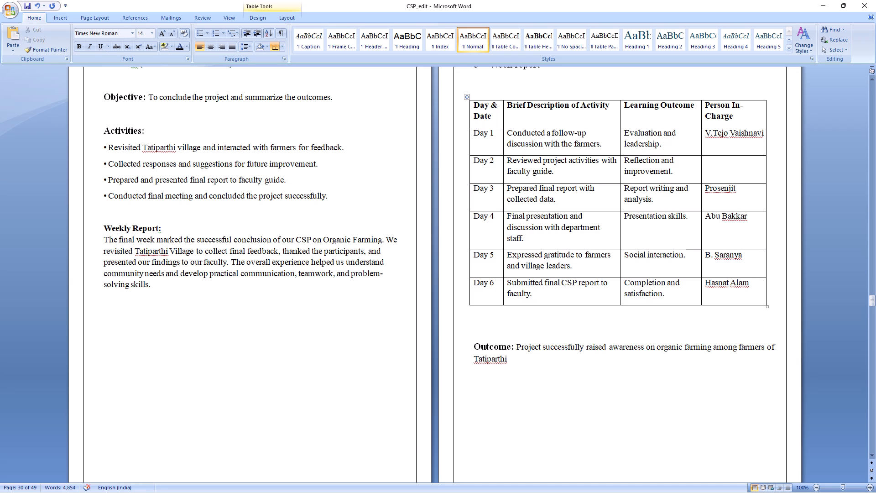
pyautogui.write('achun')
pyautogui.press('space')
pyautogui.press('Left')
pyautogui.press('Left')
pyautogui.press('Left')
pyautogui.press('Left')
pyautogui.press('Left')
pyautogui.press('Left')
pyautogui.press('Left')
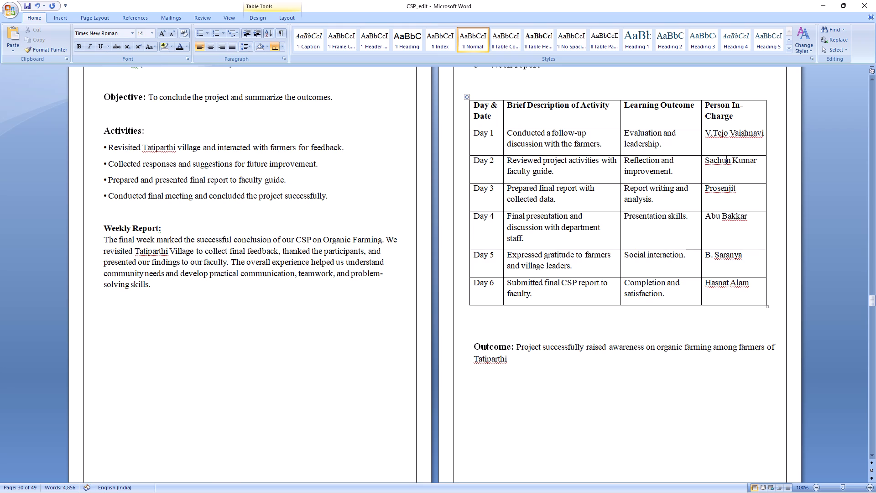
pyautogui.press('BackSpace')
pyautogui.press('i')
# Add Prosenjit's surname to the Day 3 person in charge in the Week 5 report table.
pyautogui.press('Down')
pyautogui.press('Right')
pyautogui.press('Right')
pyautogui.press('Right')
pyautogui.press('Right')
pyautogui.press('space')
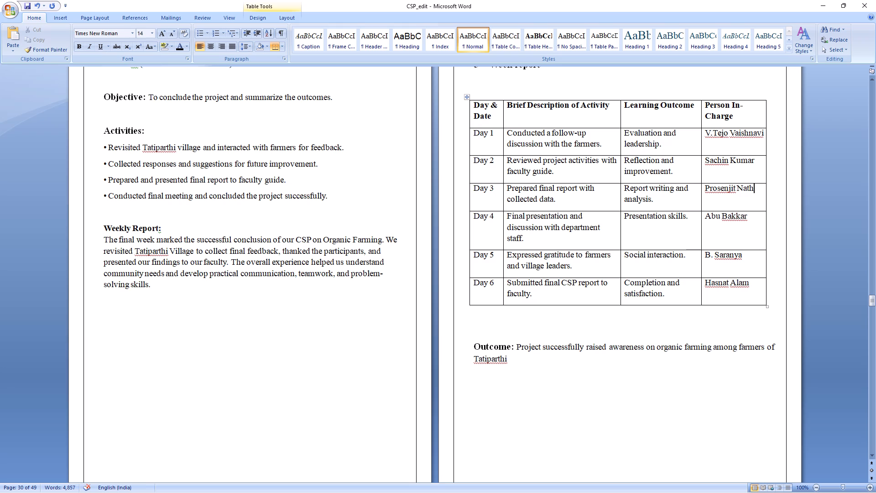
# Examine the persons in charge in the Week 4 report table against those in the Week 5 table.
pyautogui.scroll(2, 652, 247)
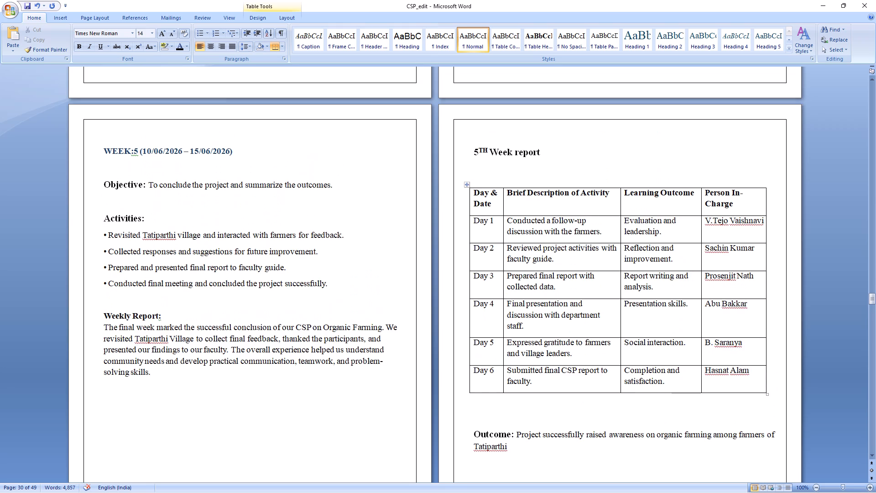
pyautogui.scroll(1, 652, 247)
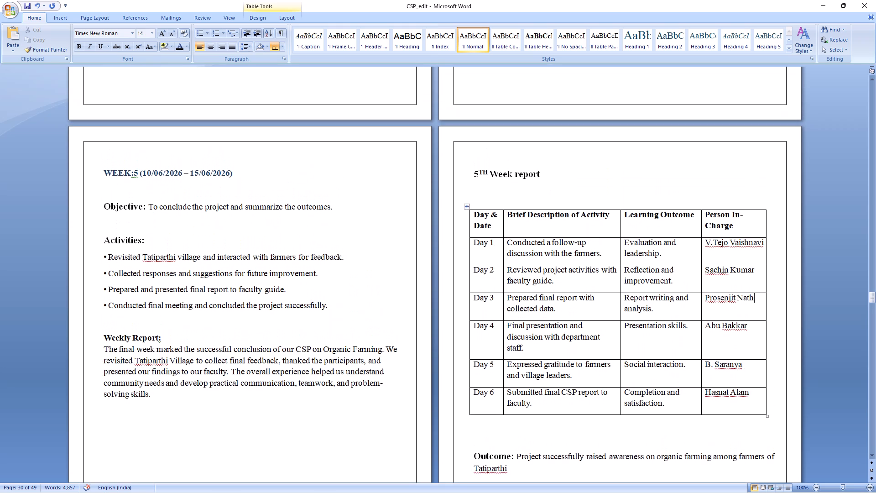
pyautogui.scroll(3, 652, 247)
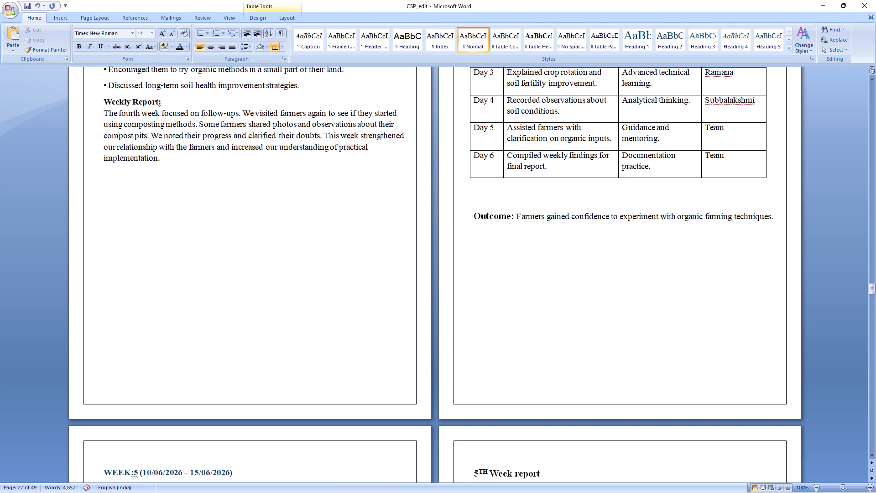
pyautogui.scroll(1, 652, 247)
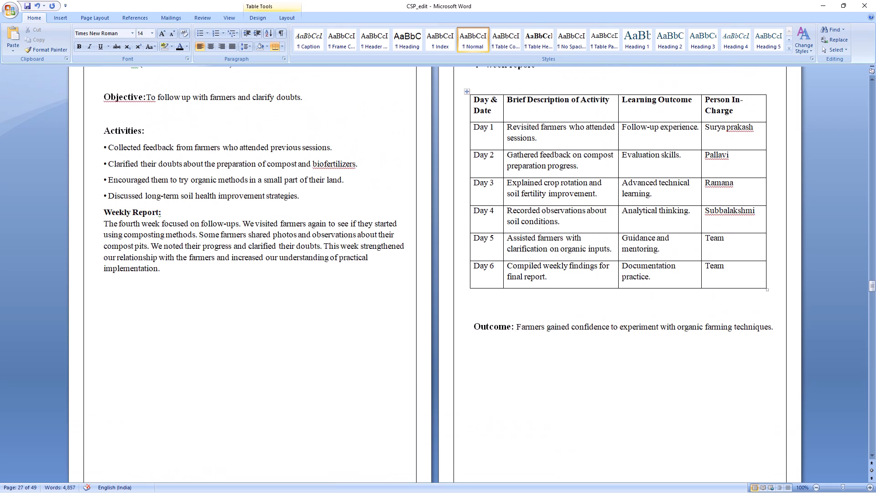
pyautogui.scroll(1, 652, 247)
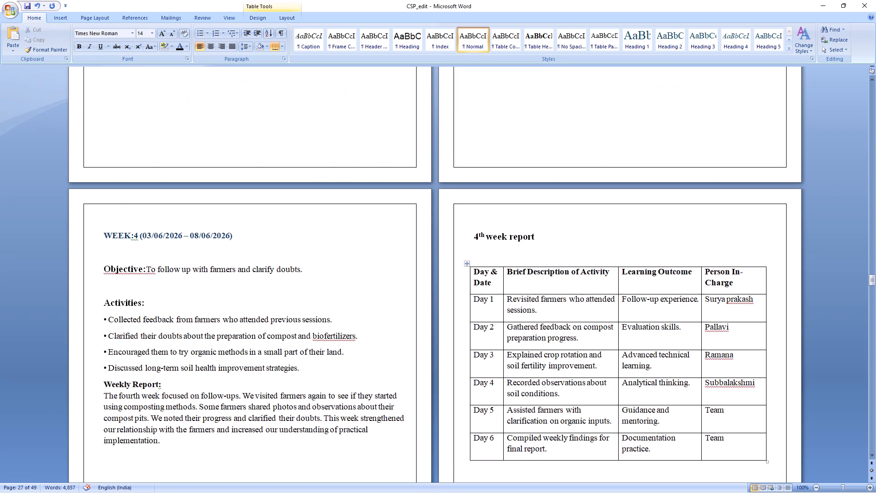
pyautogui.scroll(1, 652, 247)
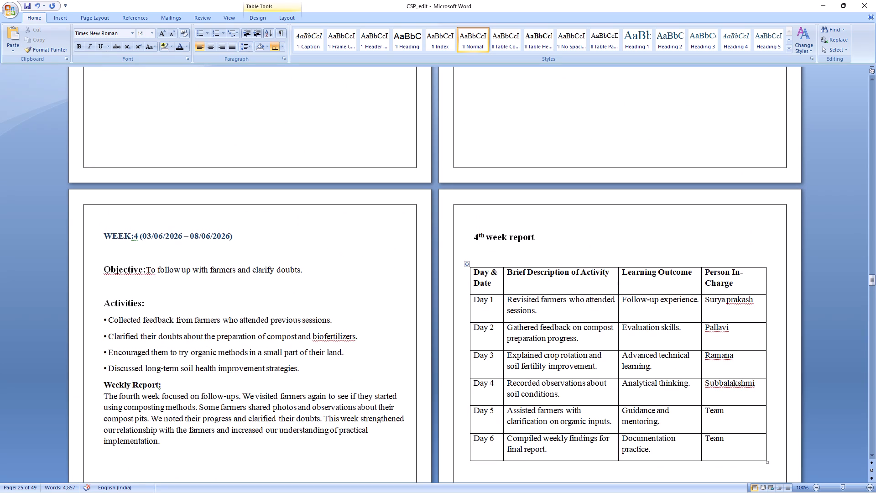
pyautogui.scroll(-1, 652, 247)
pyautogui.scroll(1, 652, 247)
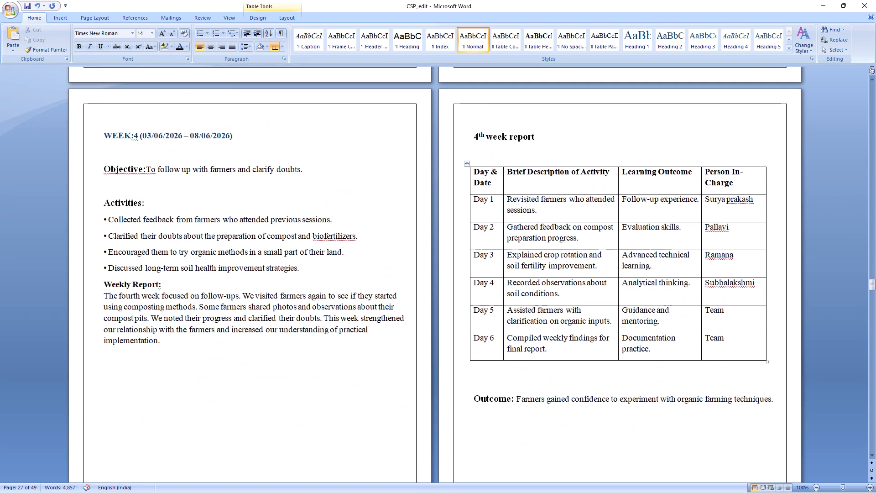
pyautogui.scroll(1, 652, 247)
pyautogui.scroll(-4, 652, 247)
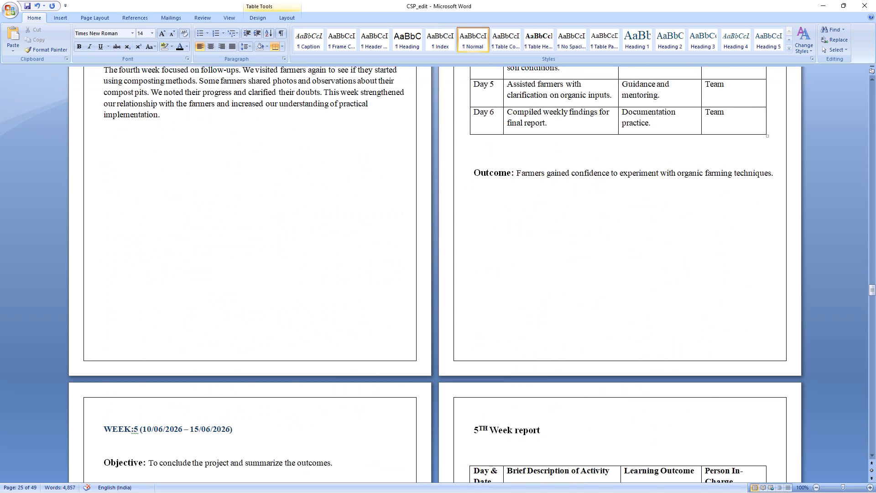
pyautogui.scroll(-2, 652, 247)
pyautogui.scroll(1, 652, 247)
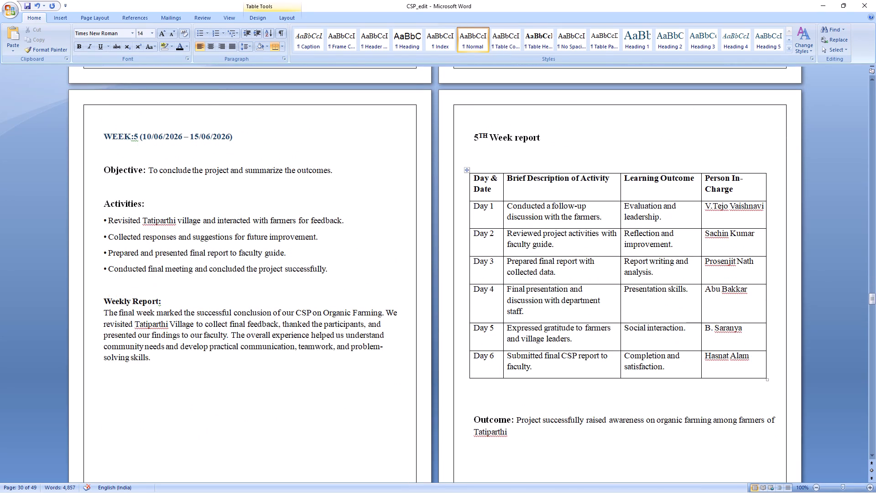
# Copy the Day 1 to Day 6 person in-charge entries from the Week 5 report table.
pyautogui.moveTo(706, 205); pyautogui.dragTo(739, 392)
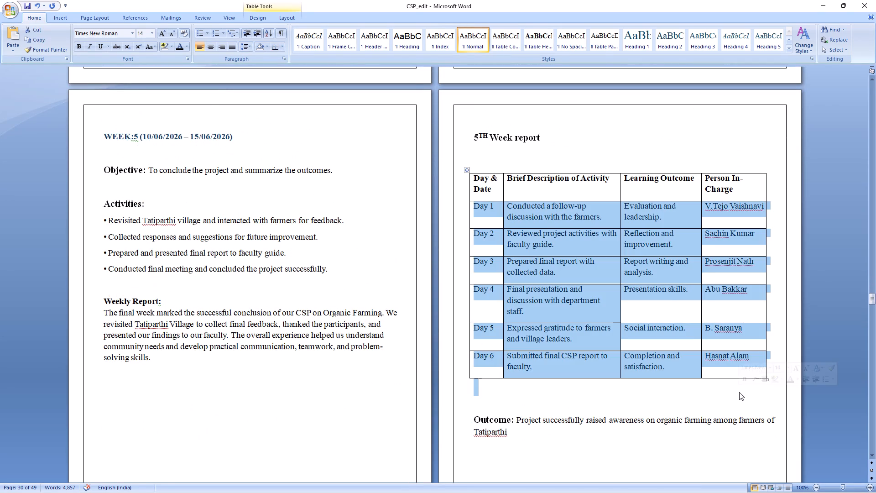
pyautogui.click(734, 401)
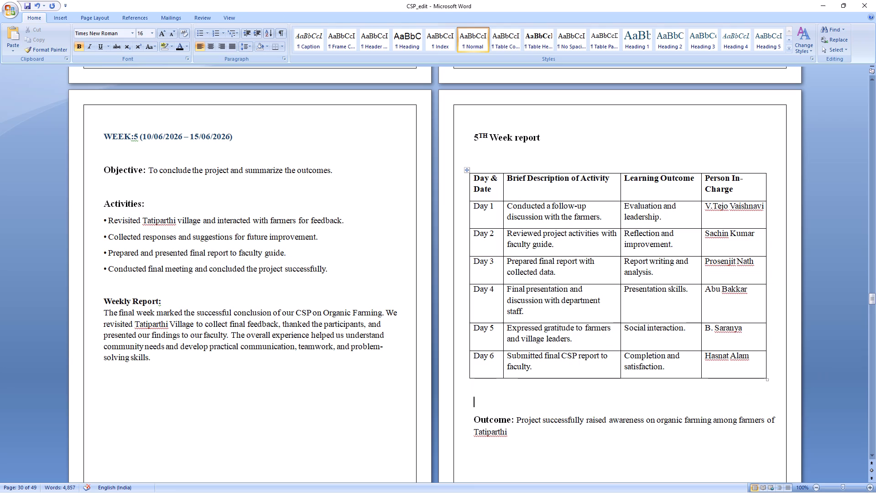
pyautogui.moveTo(705, 207); pyautogui.dragTo(744, 348)
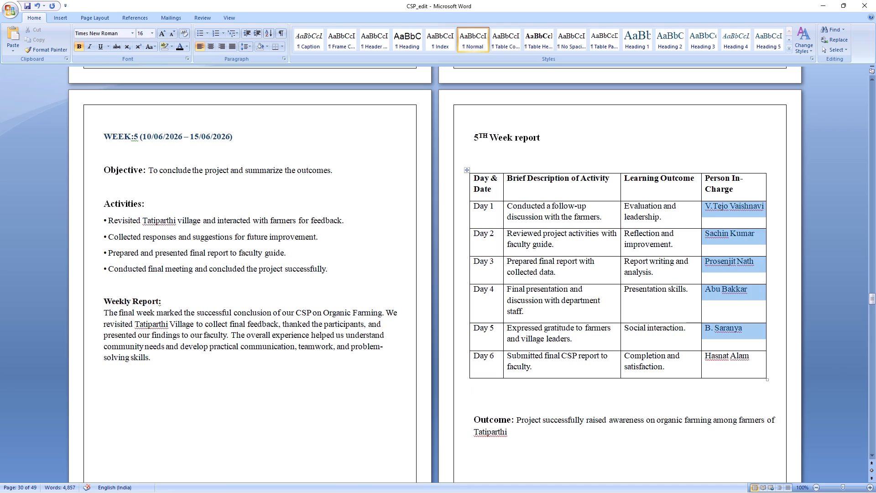
pyautogui.moveTo(744, 348); pyautogui.dragTo(744, 352)
pyautogui.hotkey('ctrl', 'c')
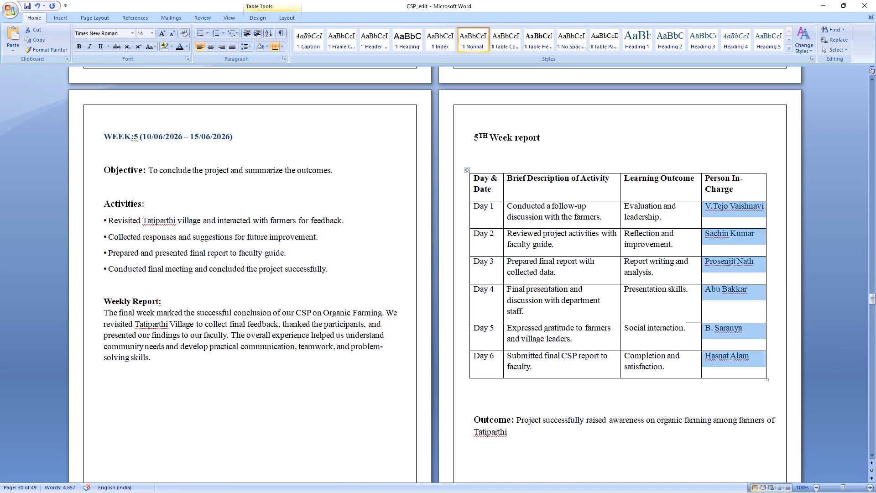
pyautogui.click(758, 136)
pyautogui.scroll(2, 758, 136)
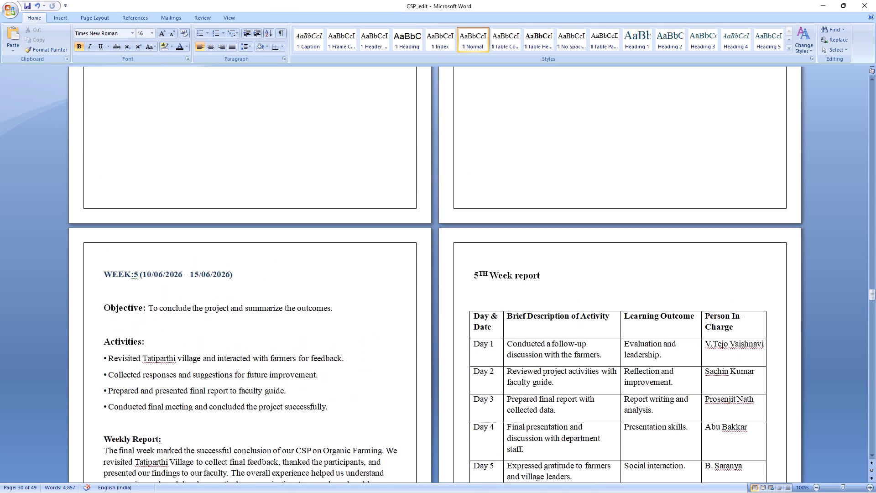
# Replace the Day 1 to Day 6 persons in charge in the Week 4 report table with the copied Week 5 entries.
pyautogui.scroll(2, 758, 136)
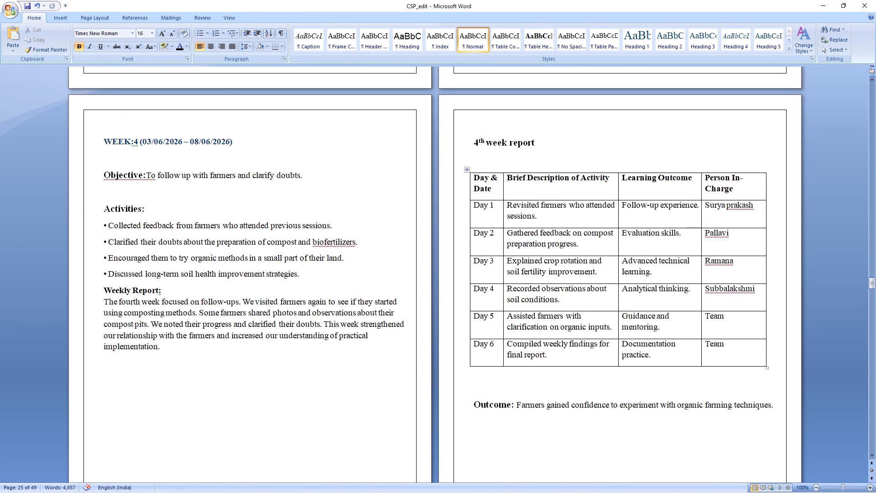
pyautogui.moveTo(705, 206); pyautogui.dragTo(723, 344)
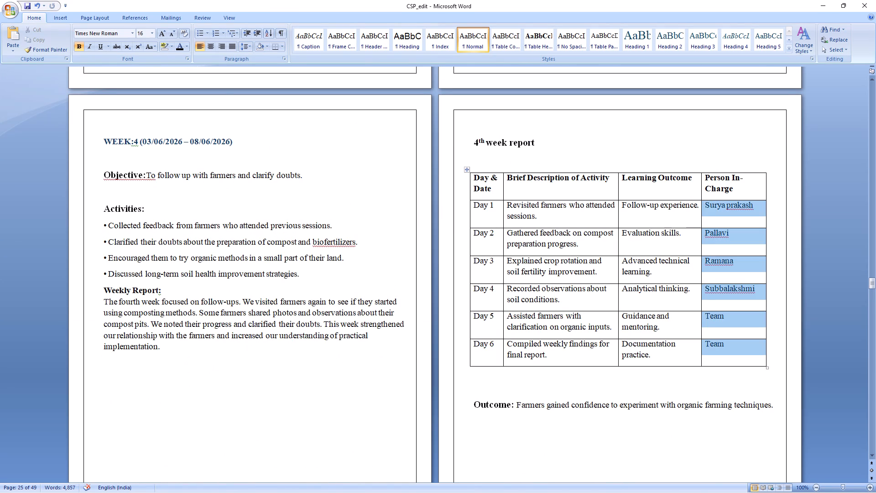
pyautogui.moveTo(723, 344); pyautogui.dragTo(730, 344)
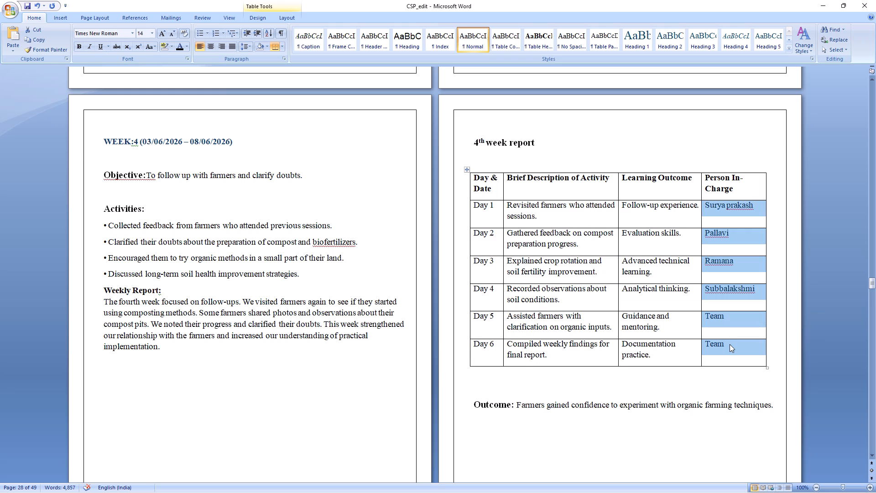
pyautogui.hotkey('ctrl', 'v')
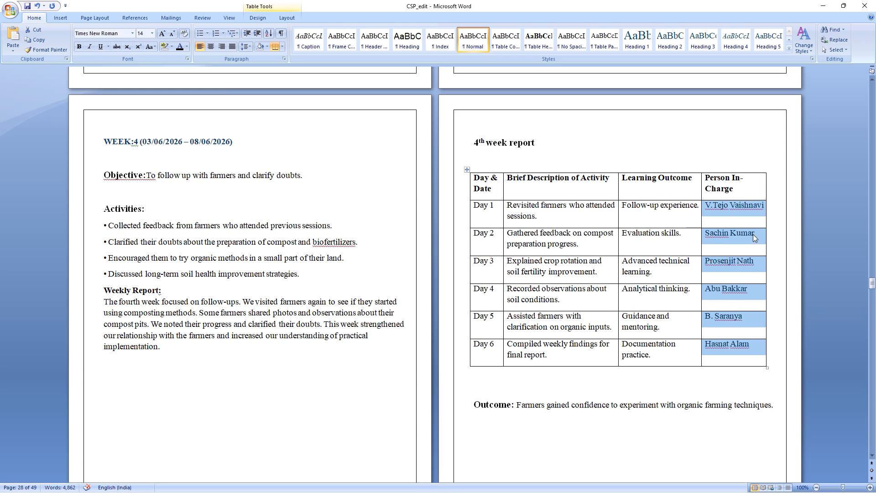
# Replace the Day 1 to Day 6 persons in charge in the Week 3 report table with the copied Week 5 entries.
pyautogui.scroll(4, 719, 144)
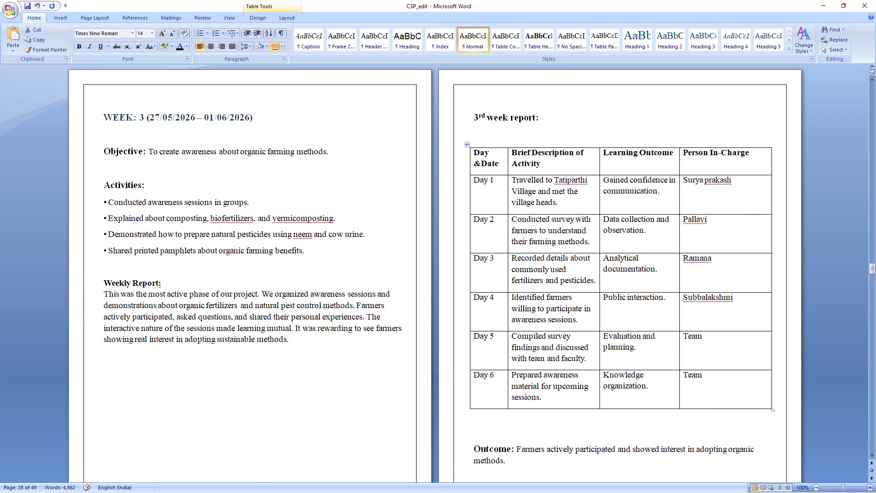
pyautogui.scroll(1, 719, 144)
pyautogui.moveTo(683, 178); pyautogui.dragTo(721, 329)
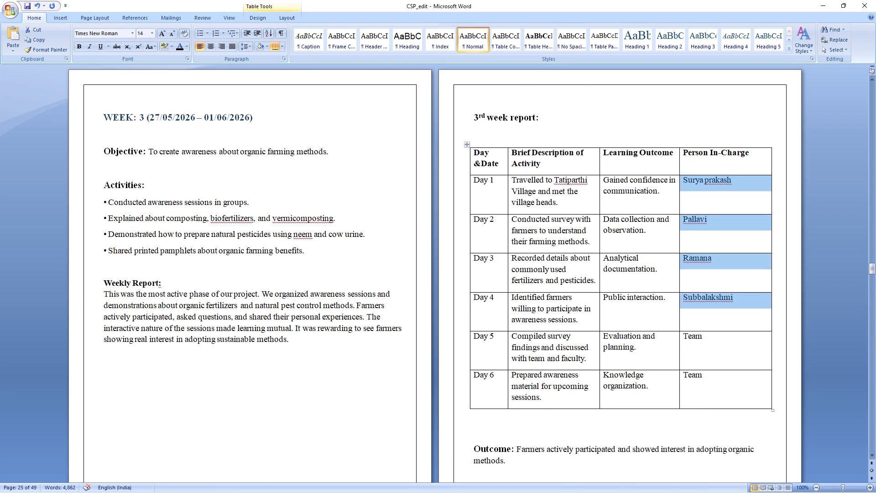
pyautogui.moveTo(721, 329); pyautogui.dragTo(730, 378)
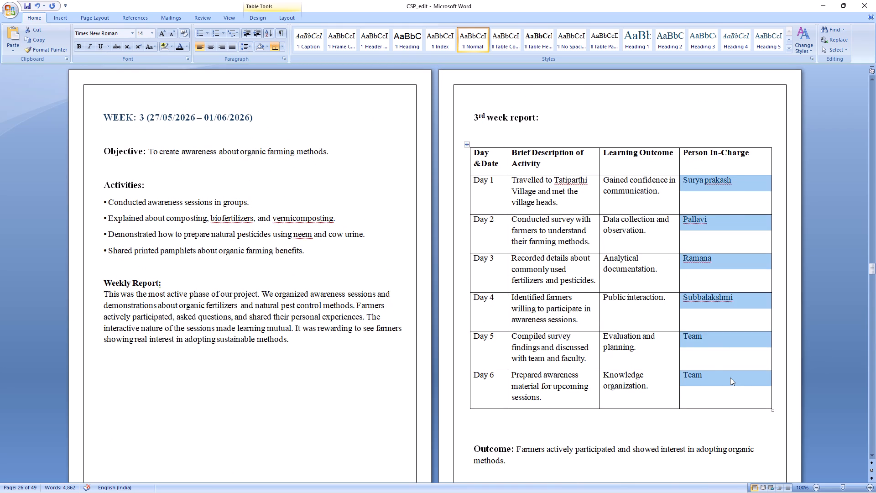
pyautogui.hotkey('ctrl', 'v')
# Replace the Day 1 to Day 6 persons in charge in the Week 2 report table with the copied Week 5 entries.
pyautogui.scroll(2, 738, 139)
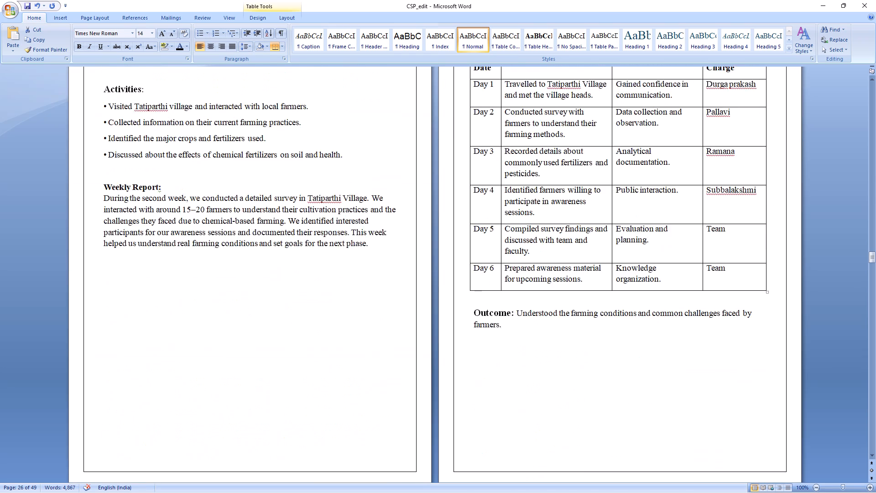
pyautogui.scroll(1, 738, 139)
pyautogui.moveTo(706, 121); pyautogui.dragTo(734, 247)
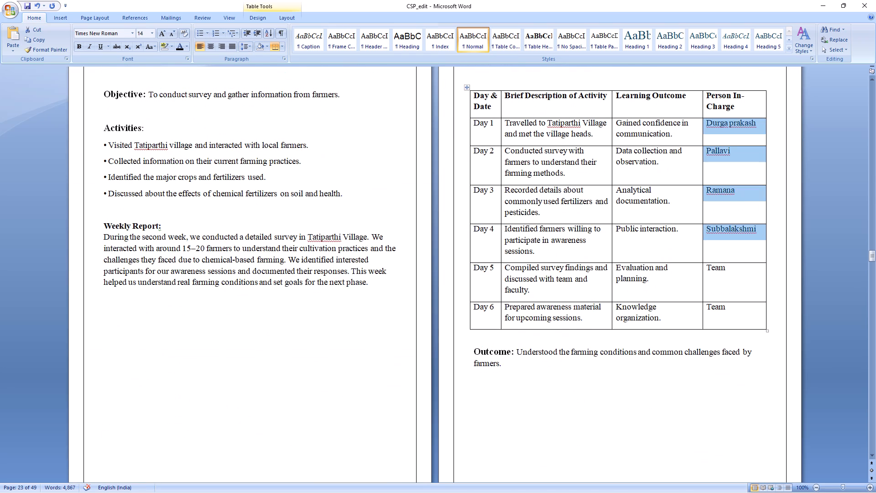
pyautogui.moveTo(734, 247); pyautogui.dragTo(742, 307)
pyautogui.hotkey('ctrl', 'v')
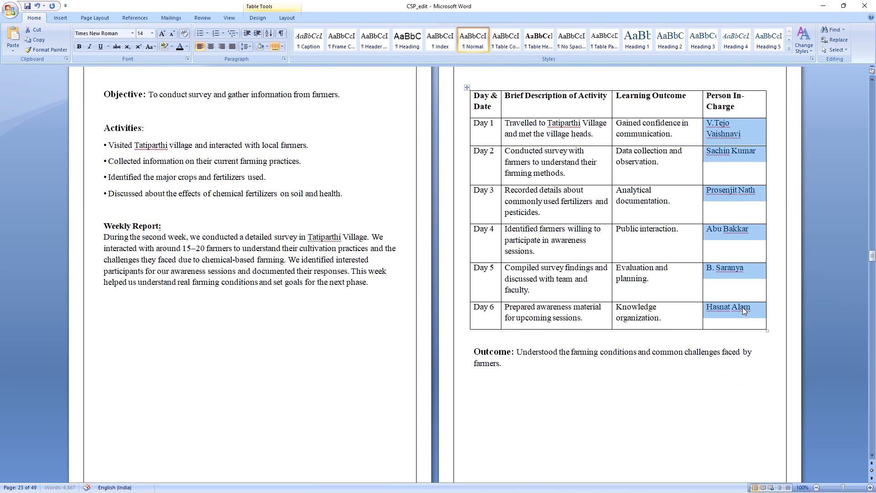
# Replace the Day 1 to Day 6 persons in charge in the Week 1 report table with the copied Week 5 entries.
pyautogui.scroll(2, 742, 307)
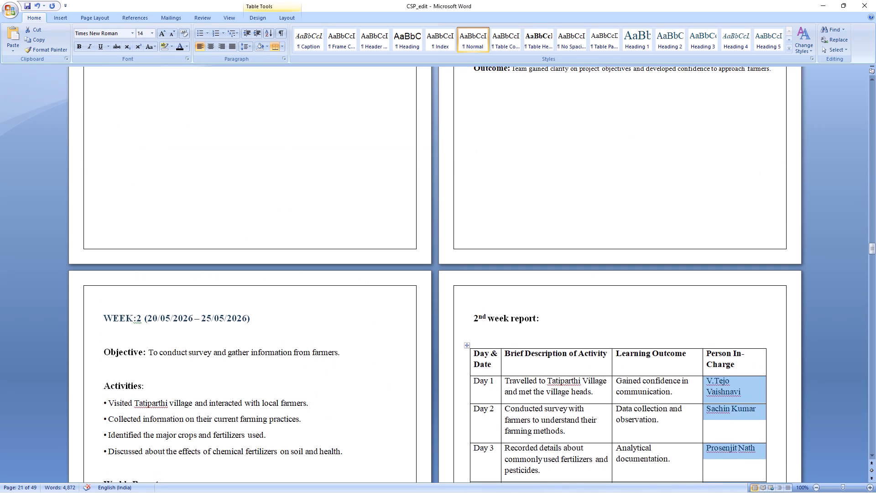
pyautogui.scroll(2, 742, 307)
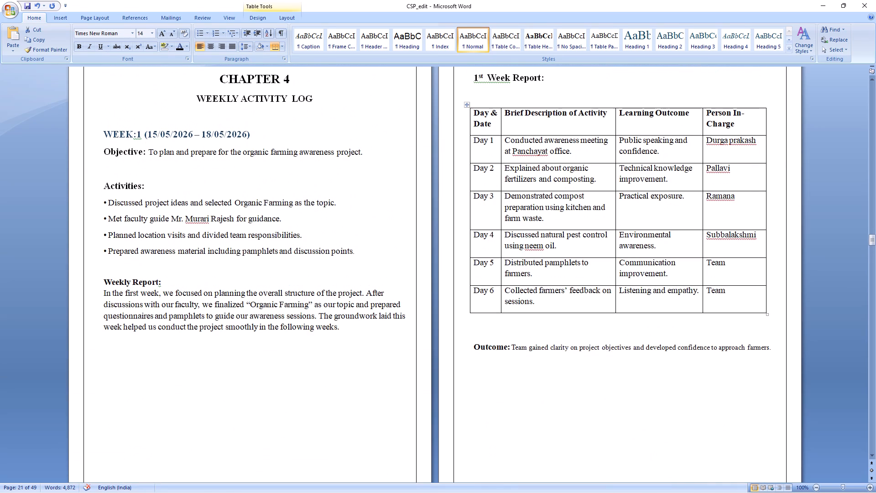
pyautogui.moveTo(706, 141); pyautogui.dragTo(740, 290)
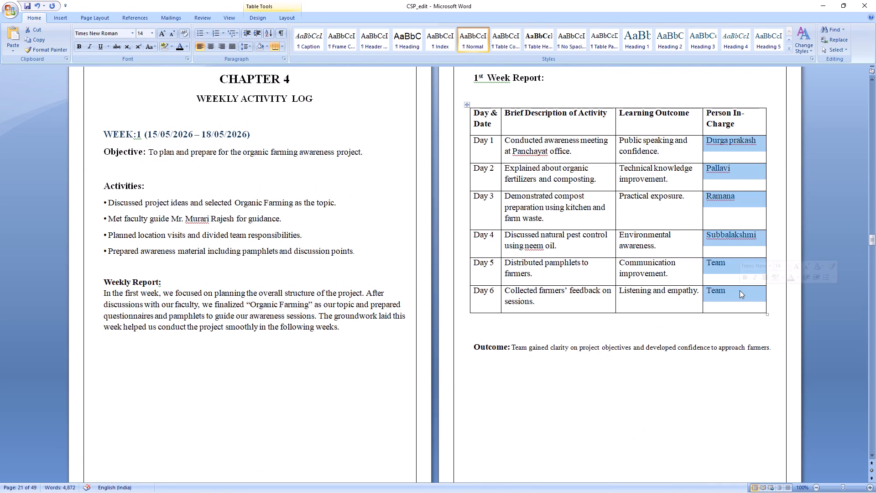
pyautogui.hotkey('ctrl', 'v')
# Review the persons in charge in the weekly report tables from Week 1 through Week 5 for consistency.
pyautogui.scroll(3, 740, 290)
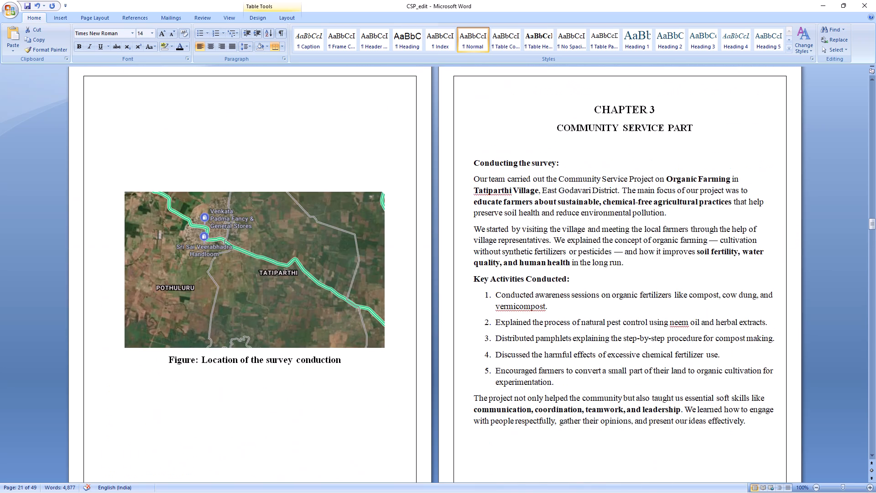
pyautogui.scroll(-6, 740, 290)
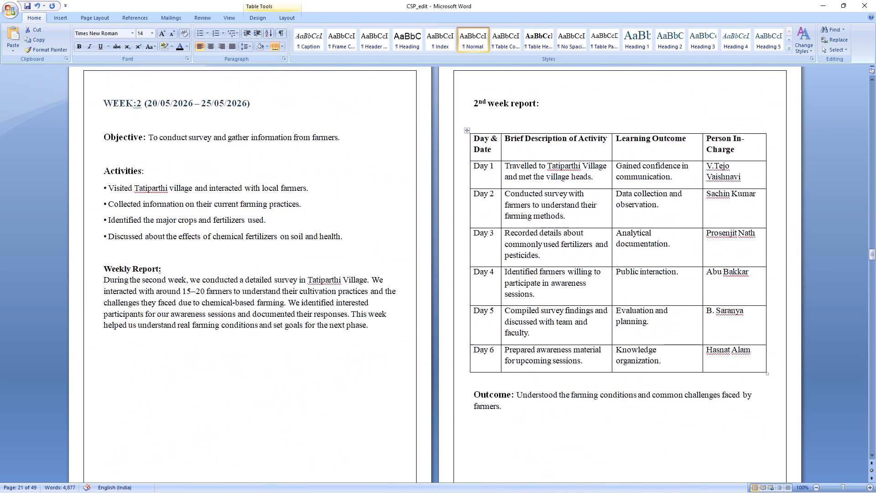
pyautogui.scroll(-11, 740, 290)
pyautogui.scroll(1, 740, 290)
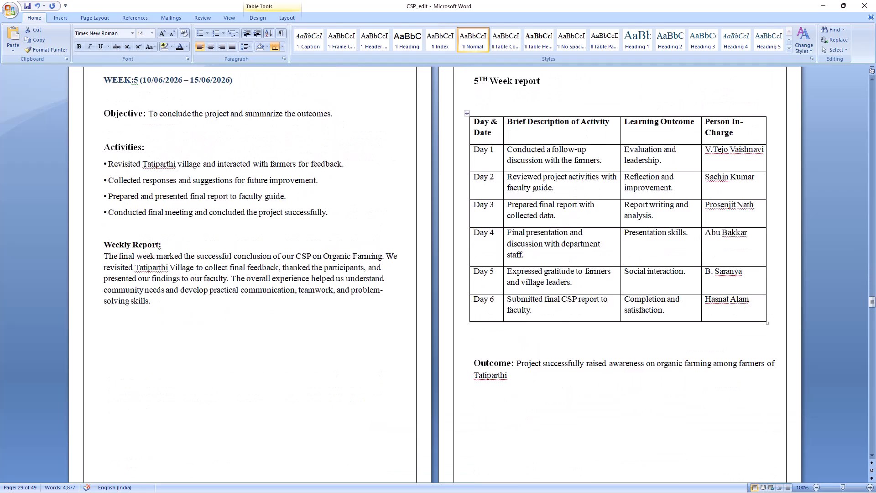
pyautogui.scroll(4, 740, 290)
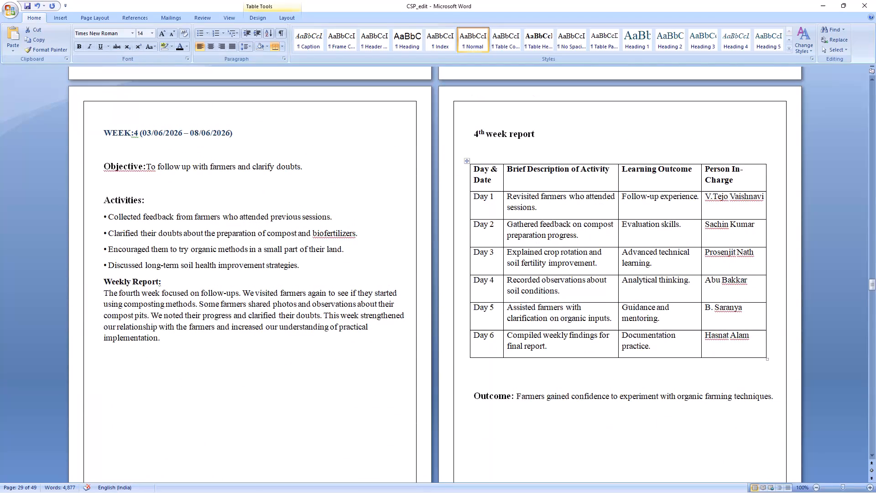
pyautogui.scroll(1, 740, 290)
pyautogui.scroll(-3, 740, 290)
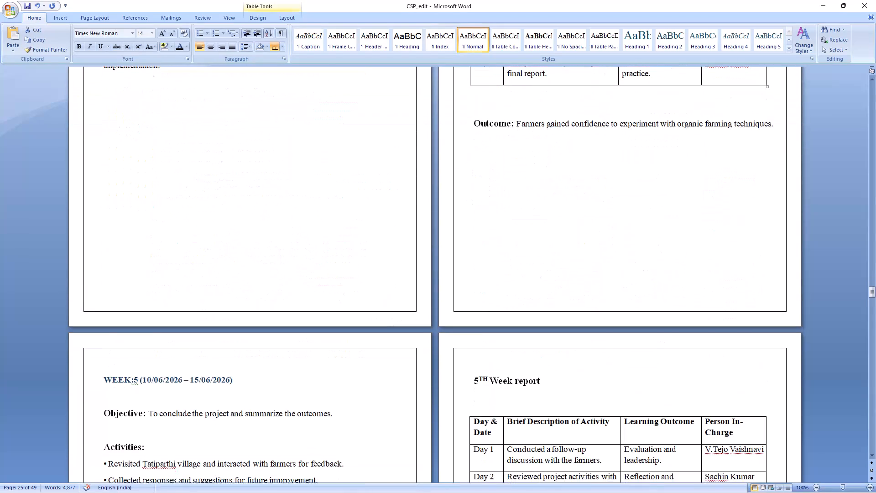
pyautogui.scroll(4, 740, 290)
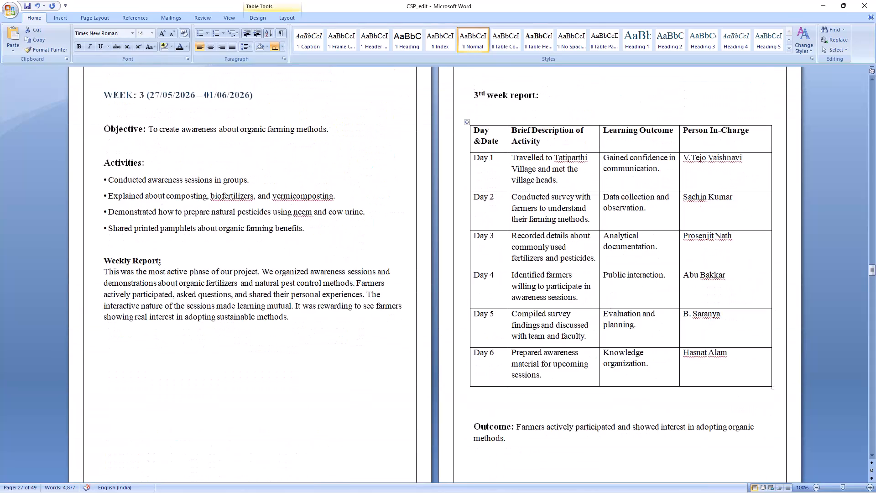
pyautogui.scroll(1, 740, 290)
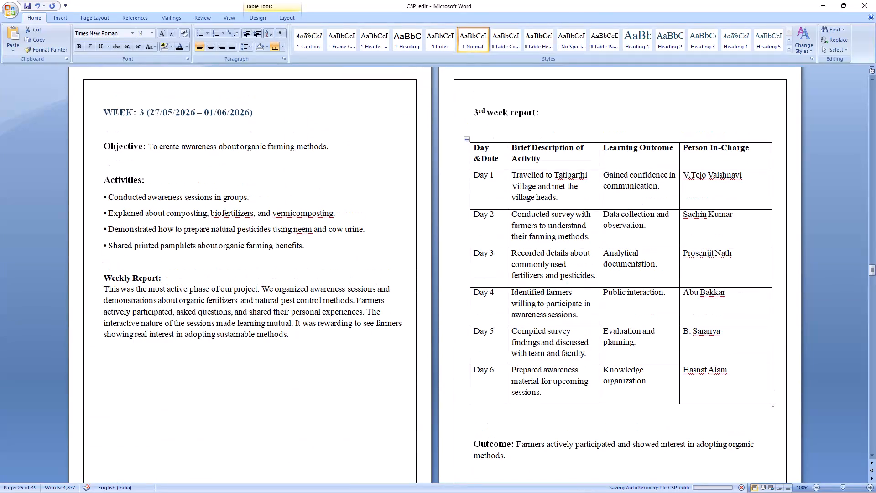
pyautogui.scroll(1, 740, 290)
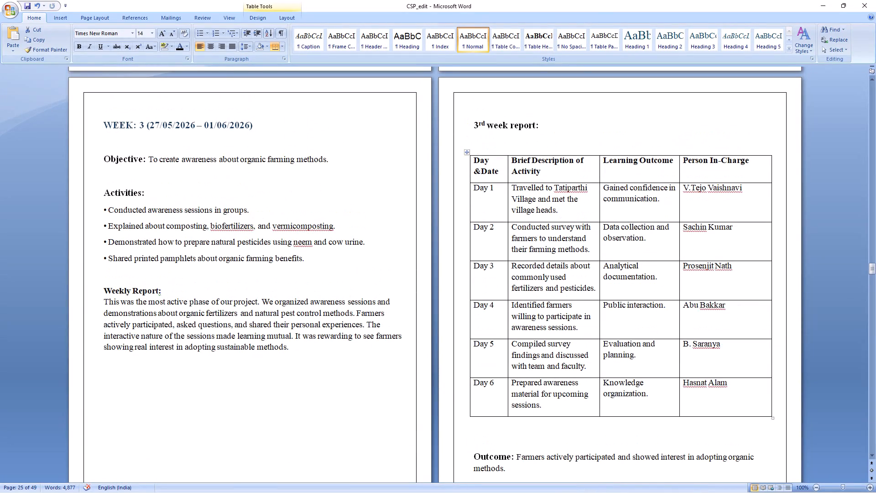
pyautogui.scroll(5, 608, 135)
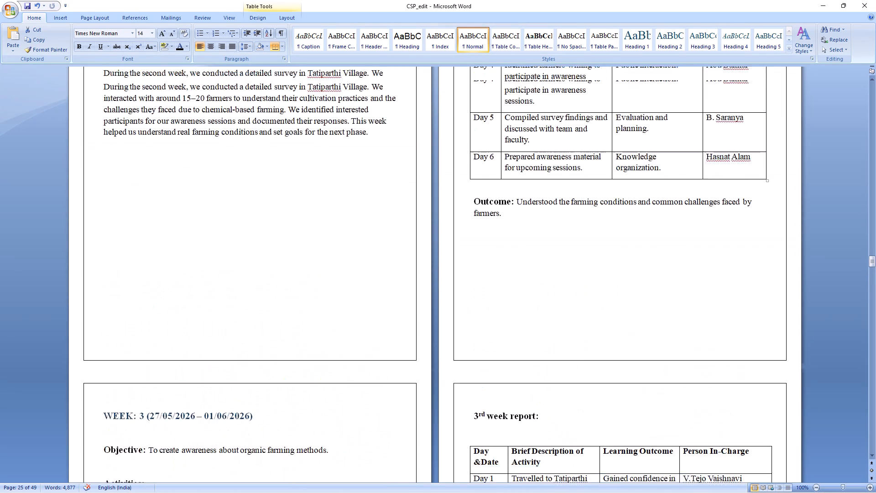
pyautogui.scroll(1, 608, 135)
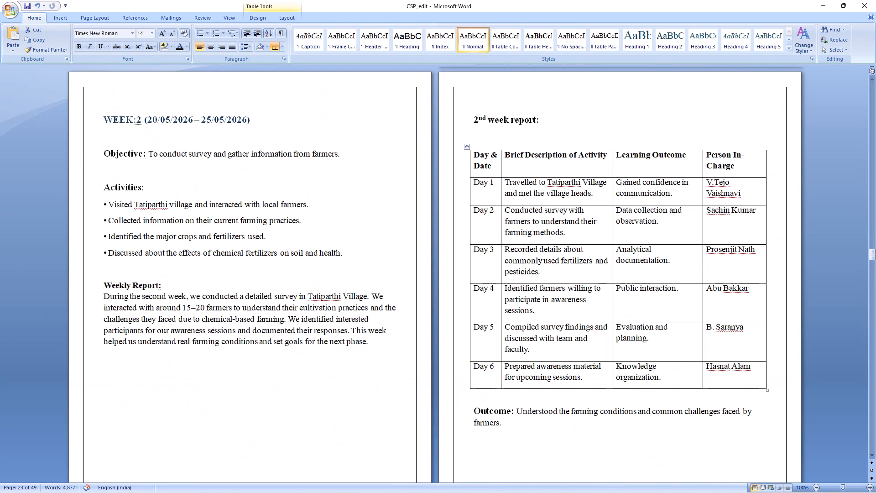
pyautogui.scroll(1, 608, 135)
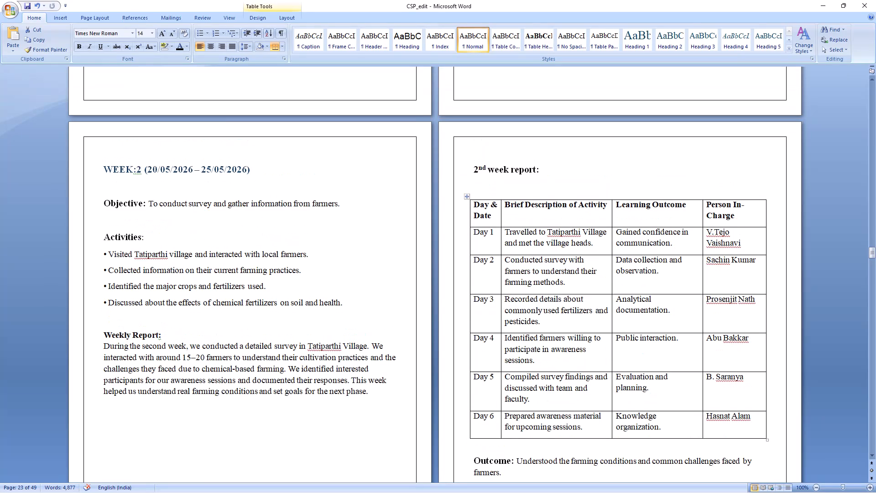
pyautogui.scroll(2, 608, 135)
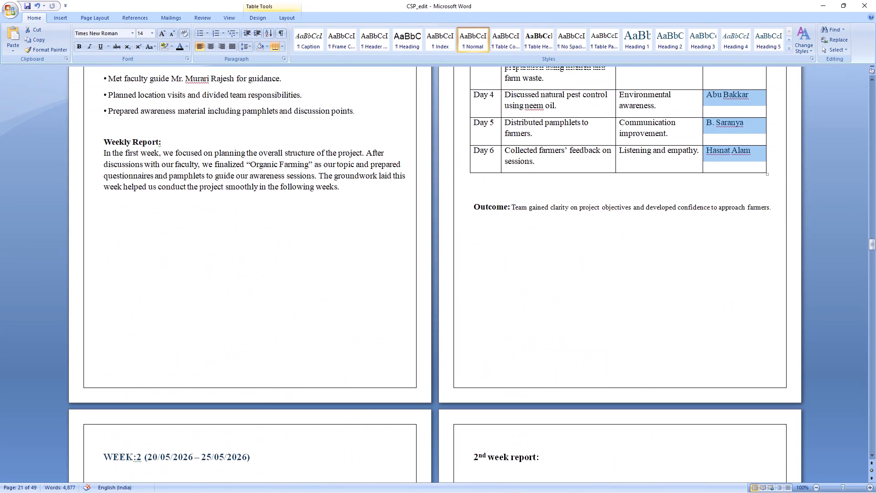
pyautogui.scroll(1, 608, 135)
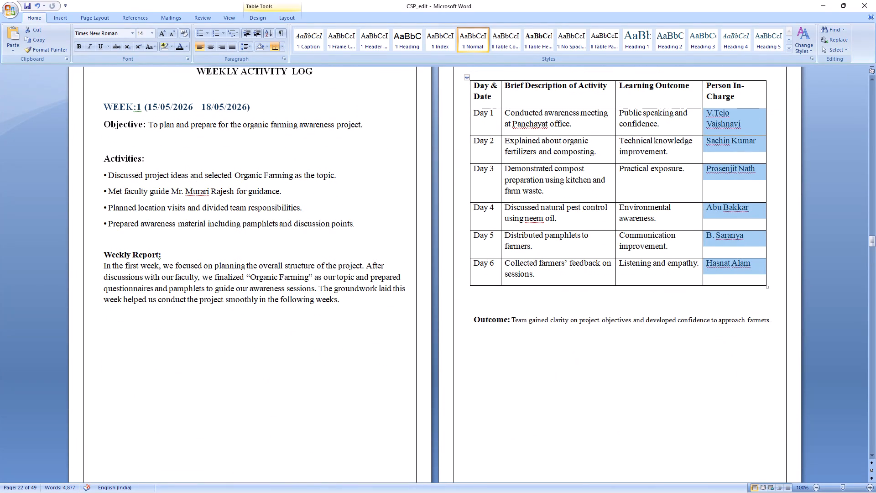
pyautogui.click(515, 367)
# Move "Public Bus Service." onto its own line below "Connectivity Type:" in the Connectivity of Tatiparthi section.
pyautogui.scroll(-3, 515, 367)
pyautogui.keyDown('ctrl'); pyautogui.scroll(1, 515, 367); pyautogui.keyUp('ctrl')
pyautogui.scroll(4, 515, 367)
pyautogui.scroll(-2, 515, 367)
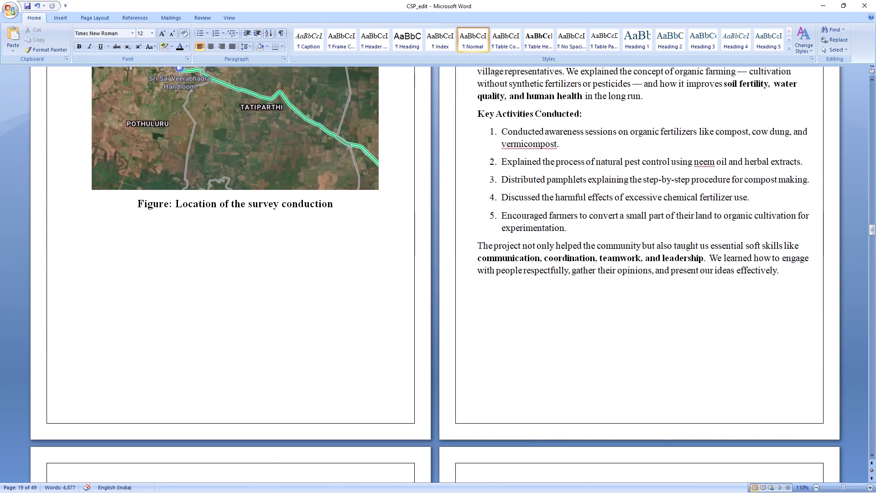
pyautogui.scroll(1, 515, 367)
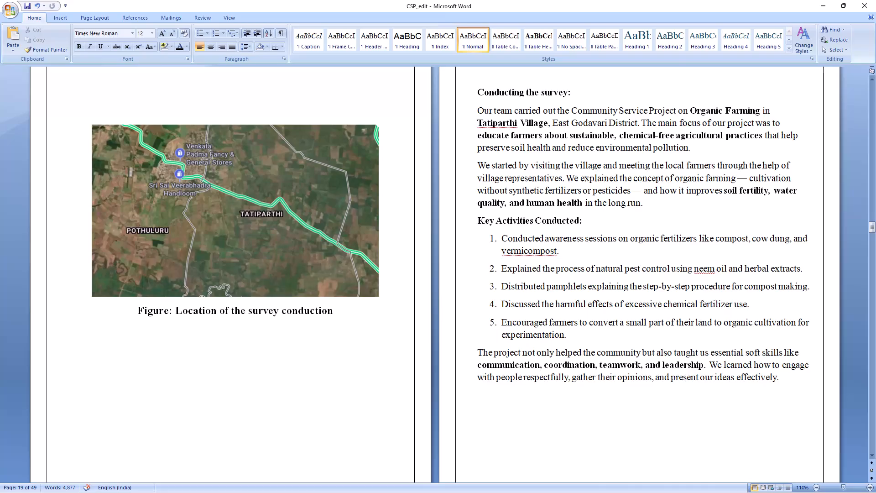
pyautogui.scroll(3, 515, 367)
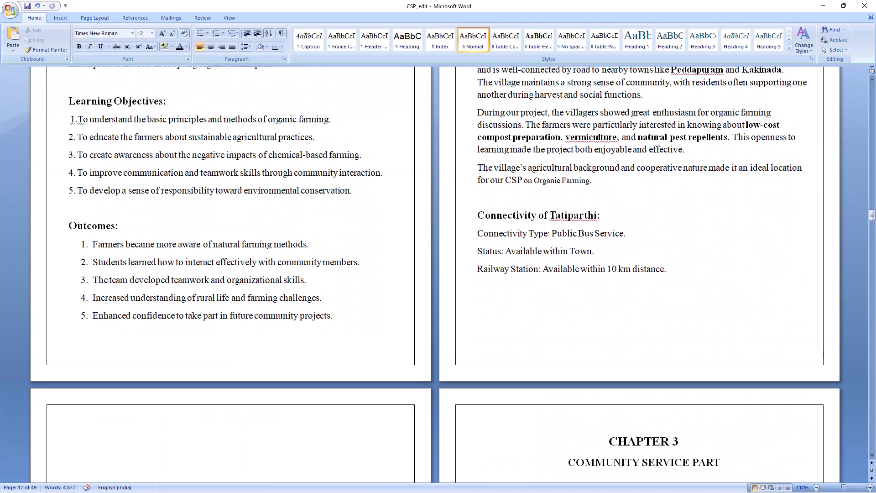
pyautogui.click(552, 237)
pyautogui.press('Return')
# Remove the extra blank line above the CHAPTER 3 heading.
pyautogui.scroll(-3, 552, 237)
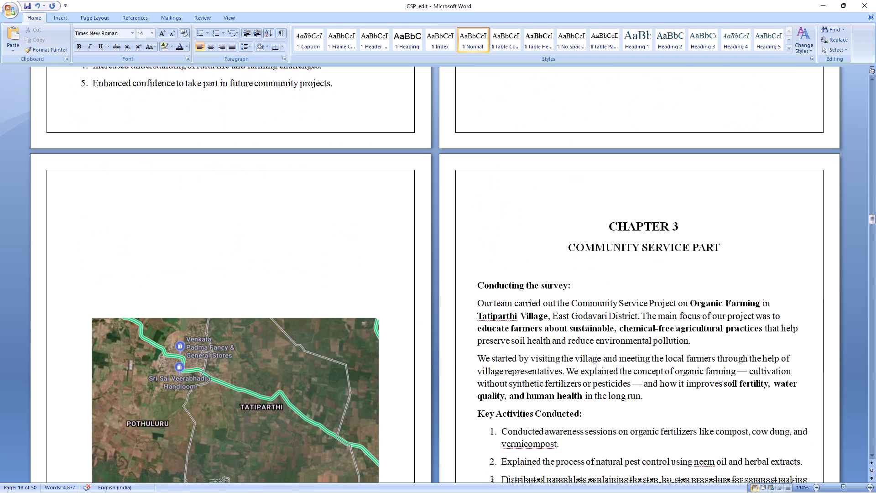
pyautogui.click(612, 214)
pyautogui.press('BackSpace')
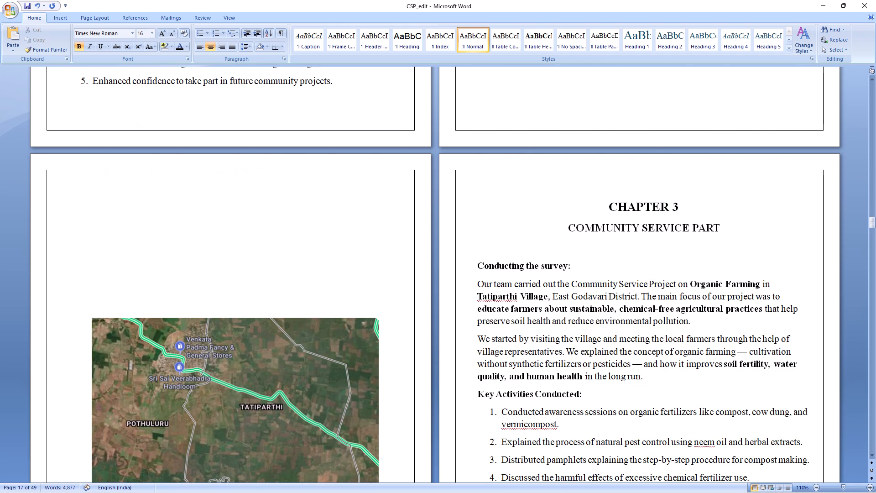
# Examine the pages before Chapter 3, covering the learning objectives, outcomes, historical profile and connectivity of Tatiparthi.
pyautogui.scroll(-4, 611, 213)
pyautogui.scroll(2, 611, 213)
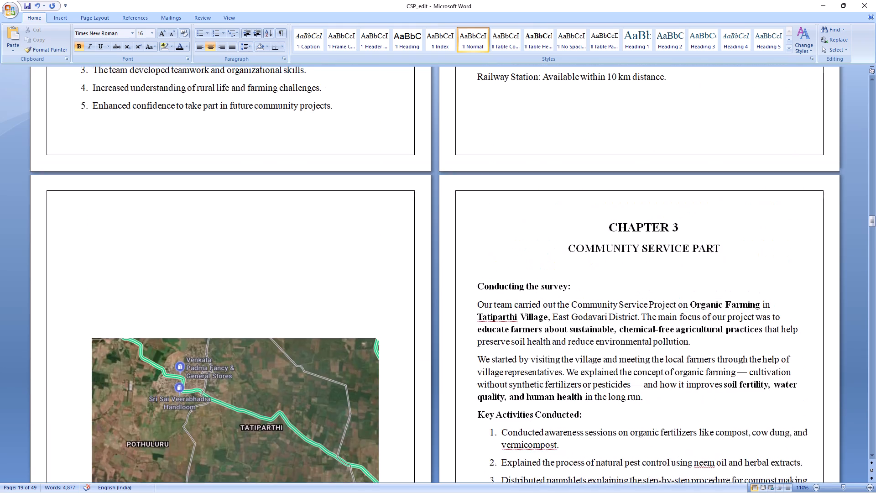
pyautogui.scroll(3, 611, 213)
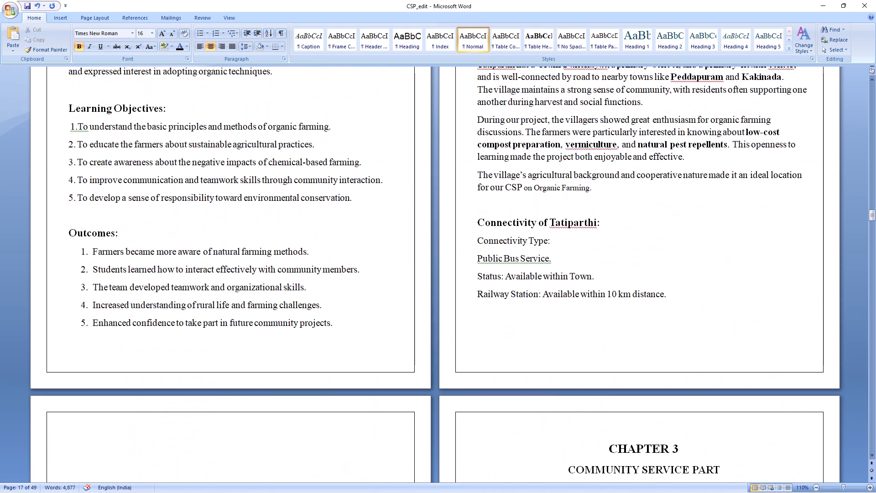
pyautogui.scroll(1, 611, 213)
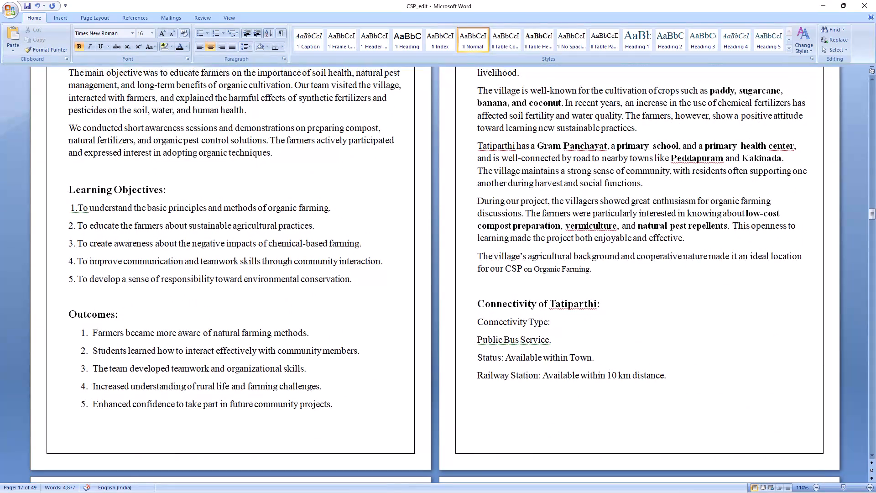
pyautogui.scroll(1, 611, 213)
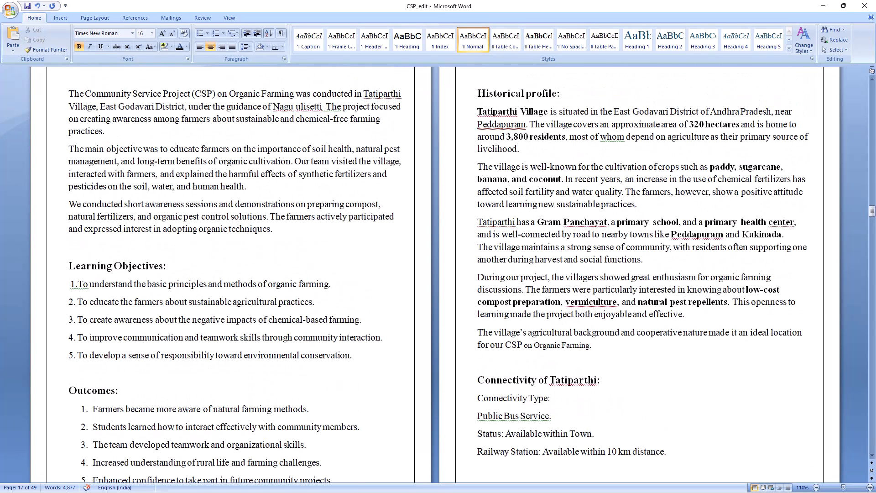
# Examine the front matter from Chapter 1 back to the cover, including the contents, abstract, acknowledgement and student declarations.
pyautogui.scroll(1, 611, 213)
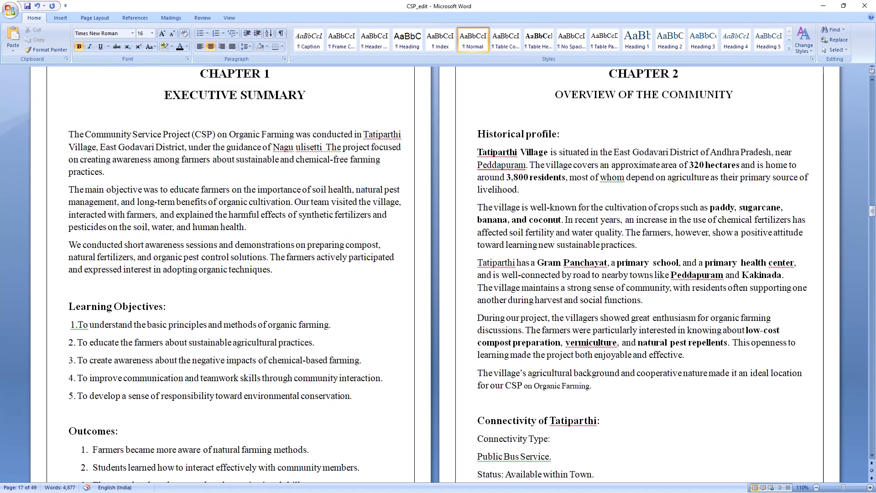
pyautogui.scroll(2, 611, 213)
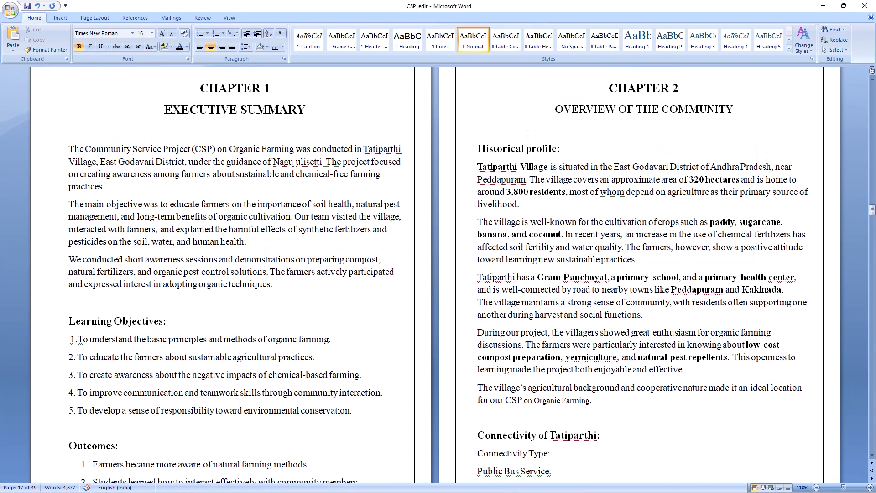
pyautogui.scroll(4, 611, 213)
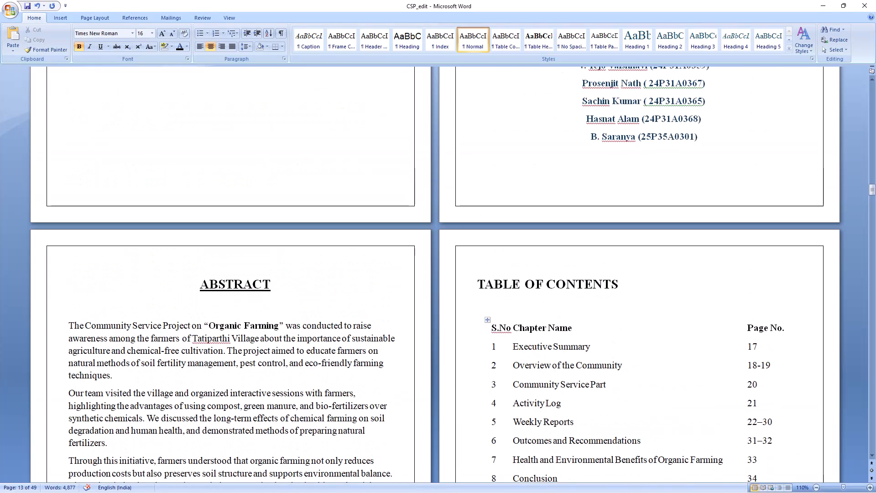
pyautogui.scroll(3, 611, 213)
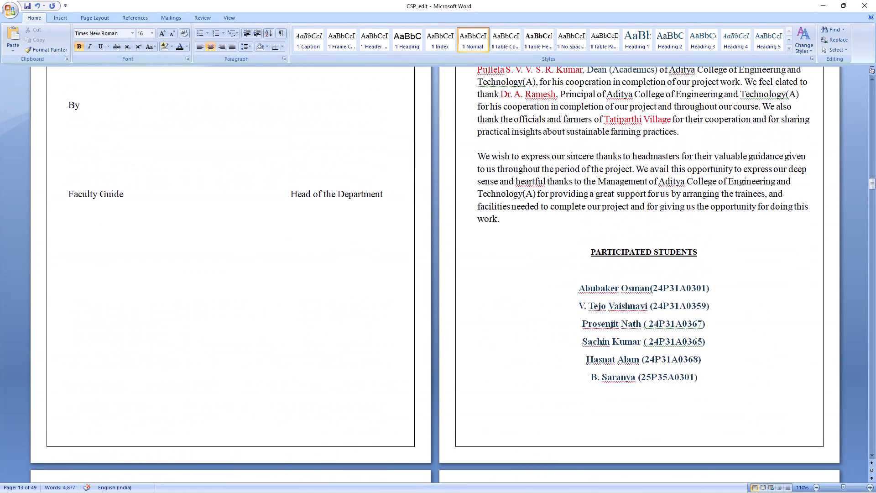
pyautogui.scroll(4, 611, 213)
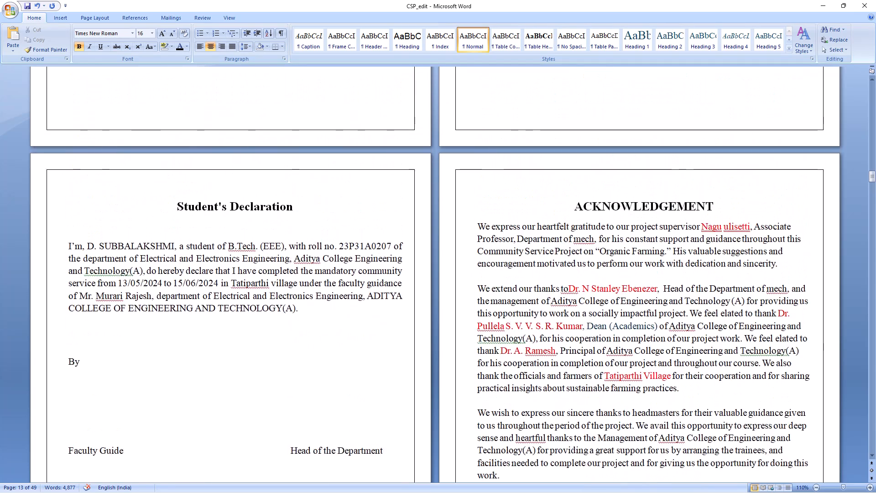
pyautogui.scroll(2, 611, 213)
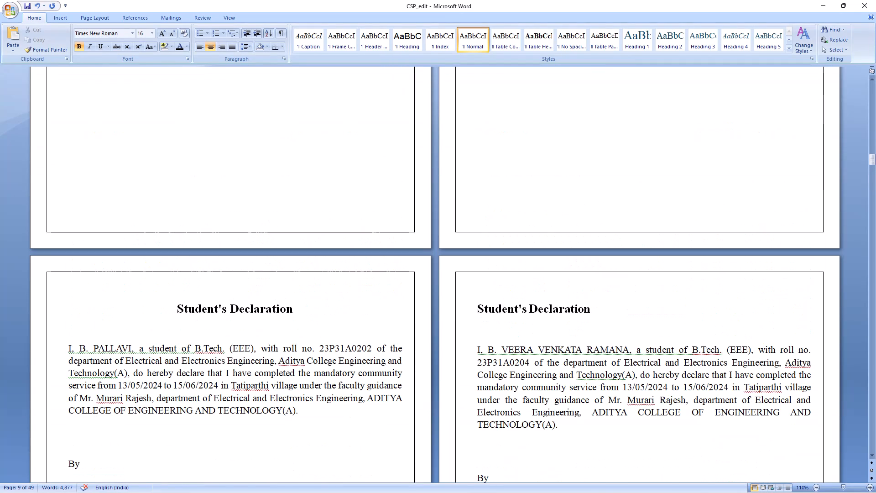
pyautogui.scroll(8, 611, 213)
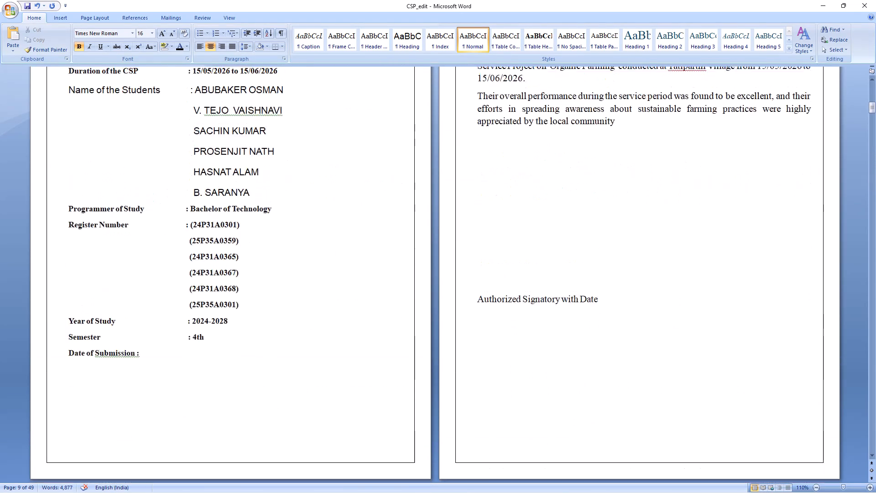
pyautogui.scroll(2, 611, 213)
# Examine the cover page and the certificate page for content and layout problems.
pyautogui.scroll(-1, 611, 213)
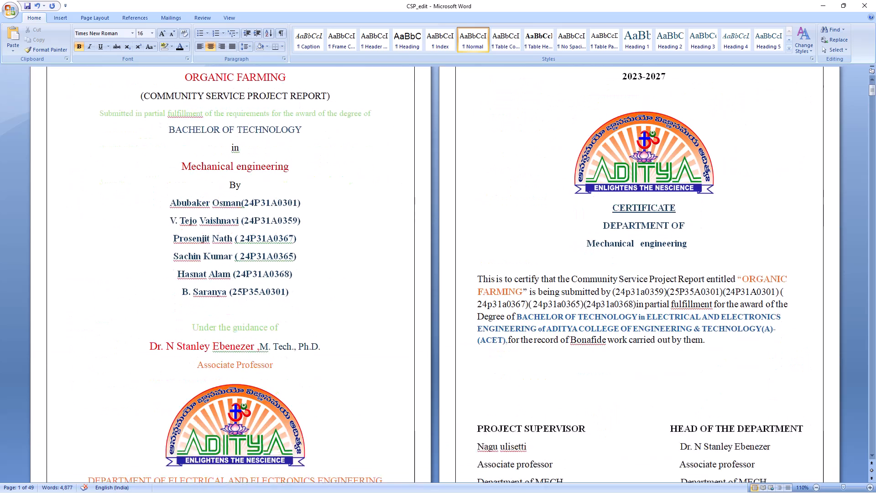
pyautogui.scroll(-3, 611, 213)
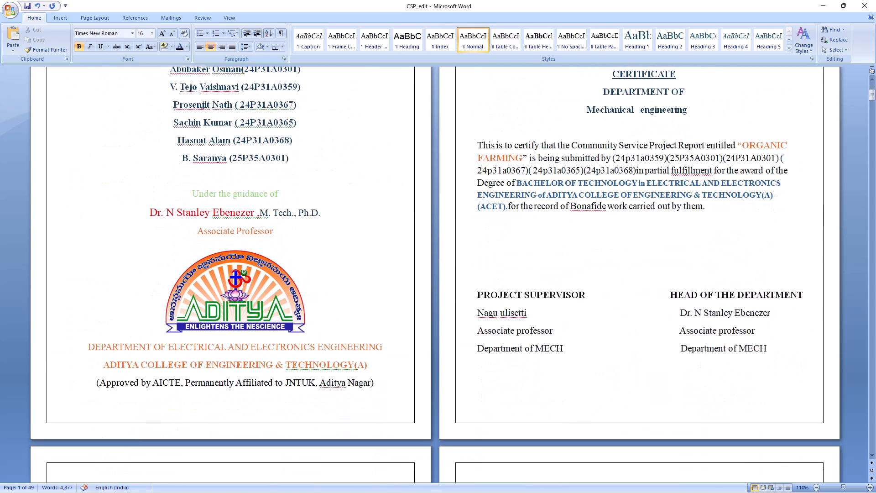
pyautogui.scroll(-2, 611, 213)
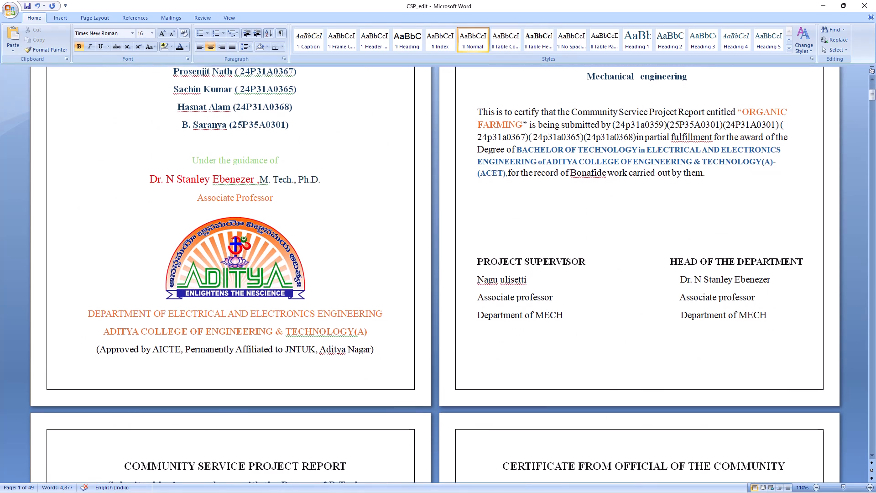
pyautogui.keyDown('ctrl'); pyautogui.scroll(1, 611, 213); pyautogui.keyUp('ctrl')
pyautogui.scroll(-1, 611, 213)
pyautogui.keyDown('ctrl'); pyautogui.scroll(-1, 611, 213); pyautogui.keyUp('ctrl')
pyautogui.scroll(-1, 619, 251)
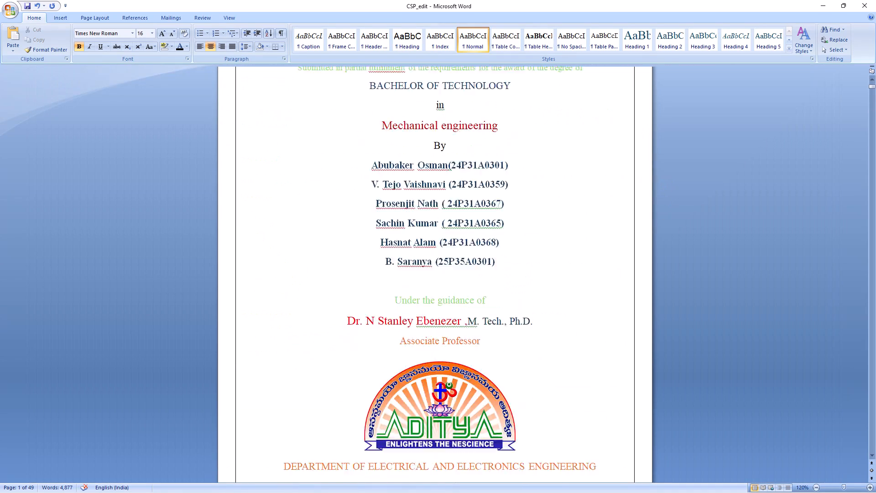
pyautogui.scroll(-3, 619, 251)
pyautogui.keyDown('ctrl'); pyautogui.scroll(1, 619, 251); pyautogui.keyUp('ctrl')
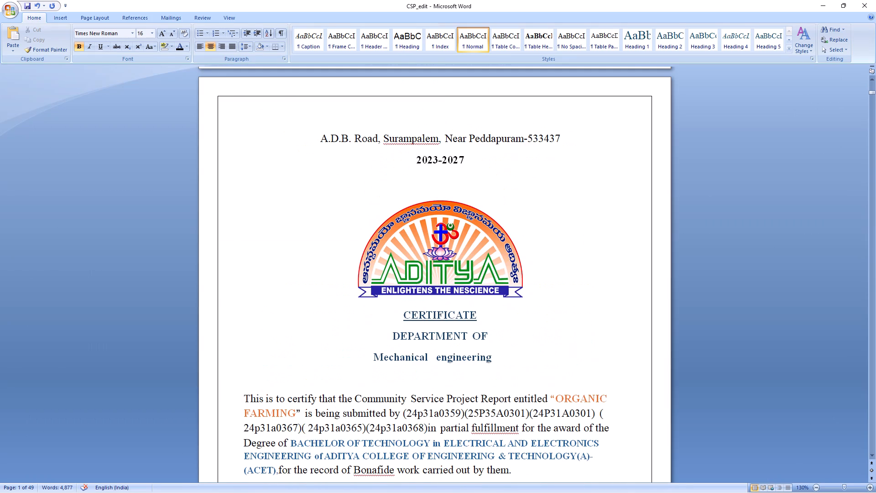
pyautogui.keyDown('ctrl'); pyautogui.scroll(3, 619, 251); pyautogui.keyUp('ctrl')
pyautogui.keyDown('ctrl'); pyautogui.scroll(-4, 619, 251); pyautogui.keyUp('ctrl')
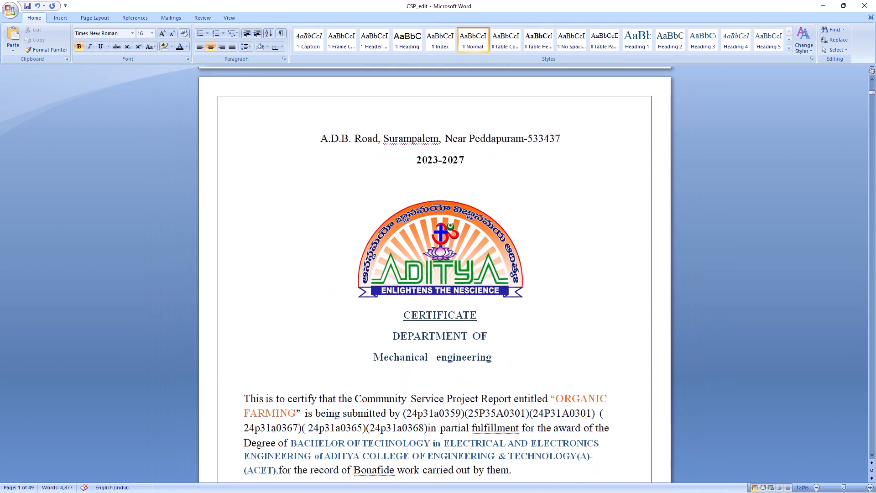
pyautogui.keyDown('ctrl'); pyautogui.scroll(-2, 619, 251); pyautogui.keyUp('ctrl')
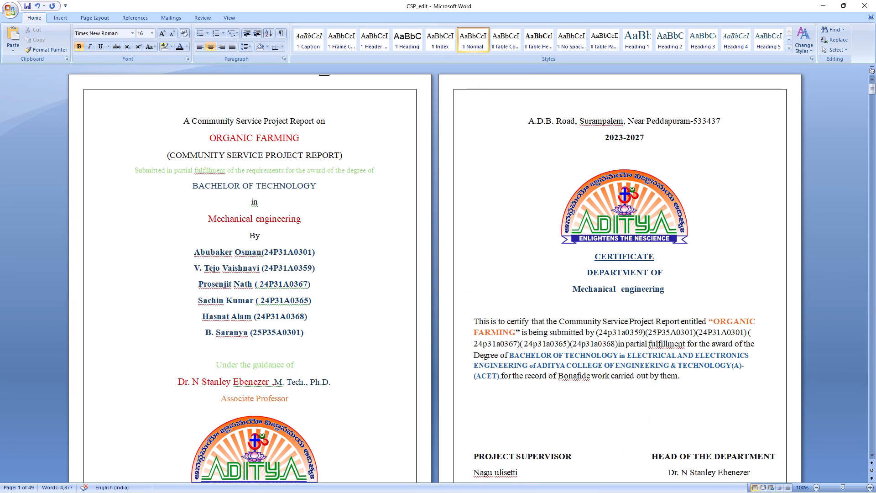
pyautogui.scroll(-2, 389, 292)
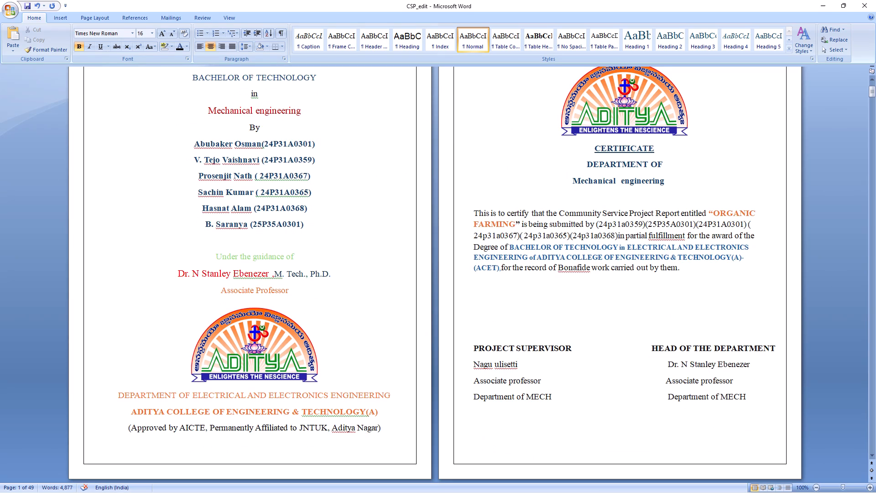
pyautogui.scroll(-1, 389, 292)
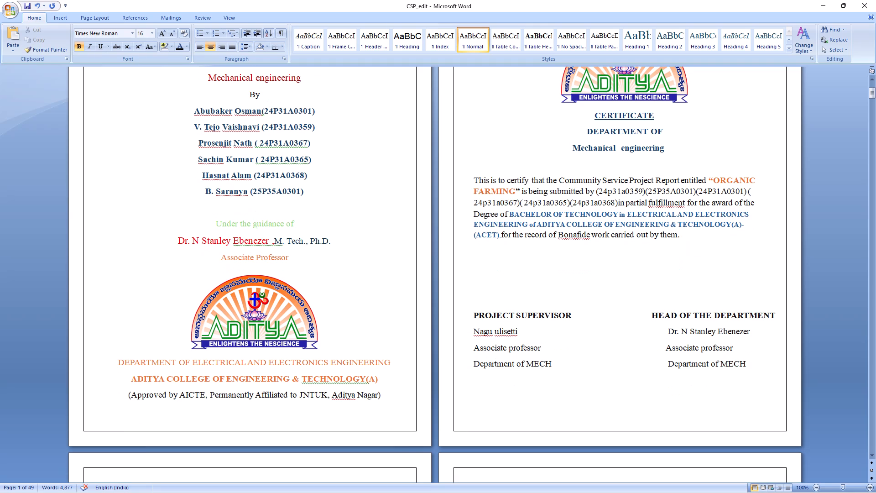
pyautogui.scroll(-2, 389, 292)
# Centre-align the "This is to certify" paragraph on the certificate page after comparing it with the other alignments.
pyautogui.moveTo(473, 180); pyautogui.dragTo(638, 230)
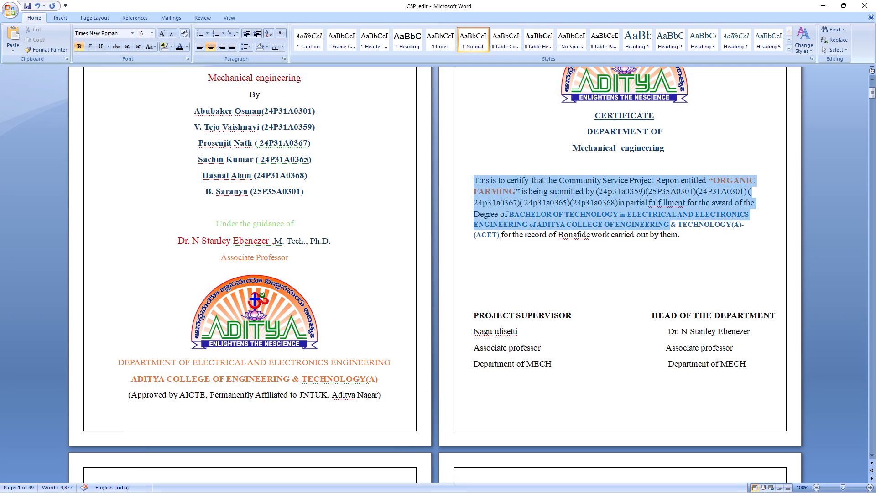
pyautogui.moveTo(638, 230); pyautogui.dragTo(682, 236)
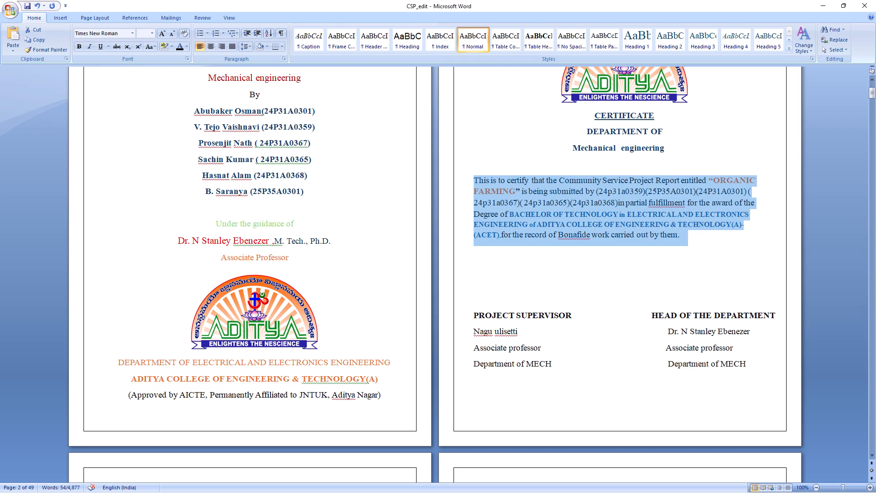
pyautogui.click(211, 45)
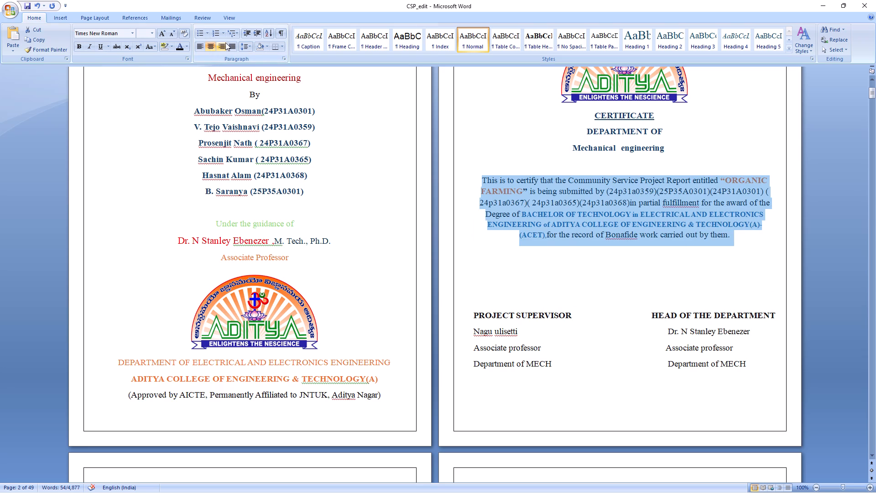
pyautogui.click(225, 42)
pyautogui.click(233, 45)
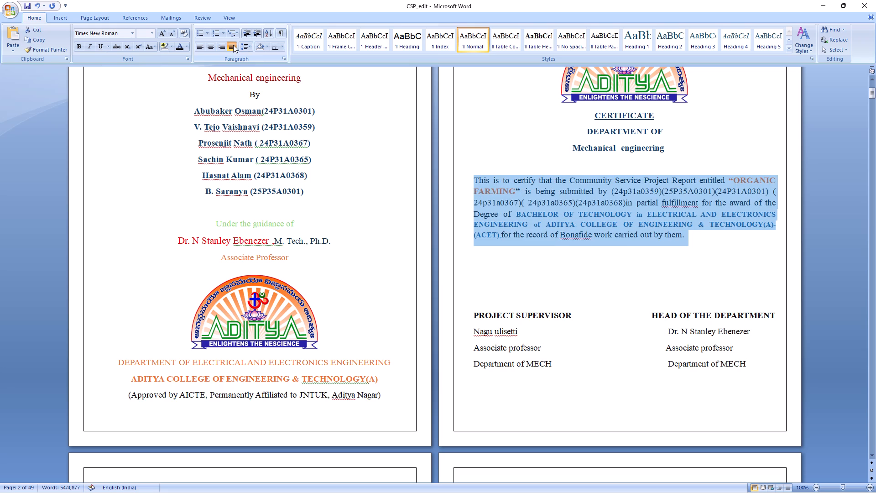
pyautogui.click(200, 45)
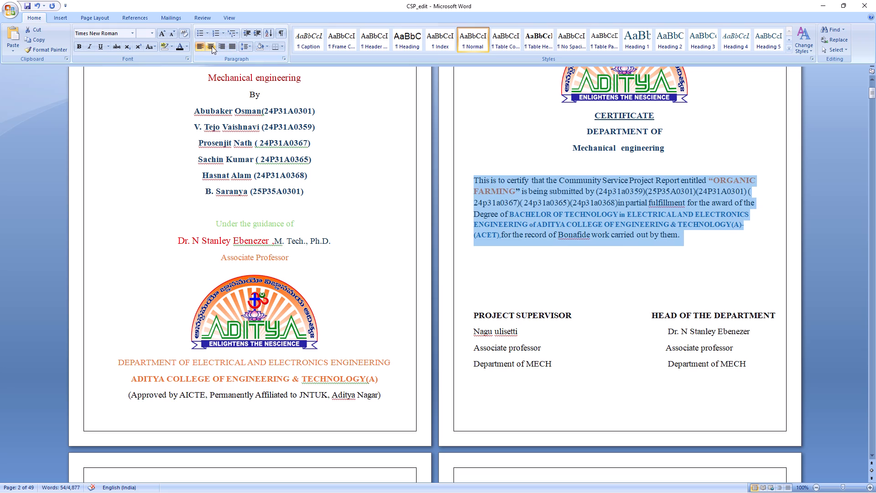
pyautogui.click(212, 46)
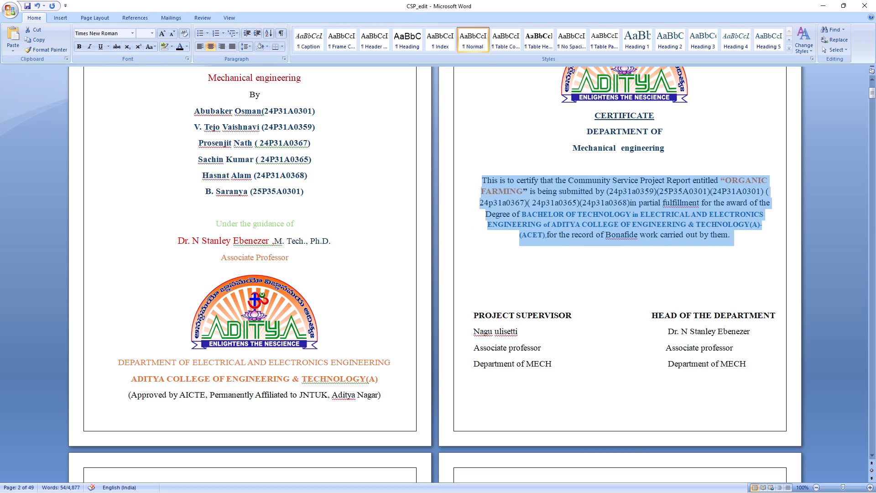
pyautogui.click(489, 256)
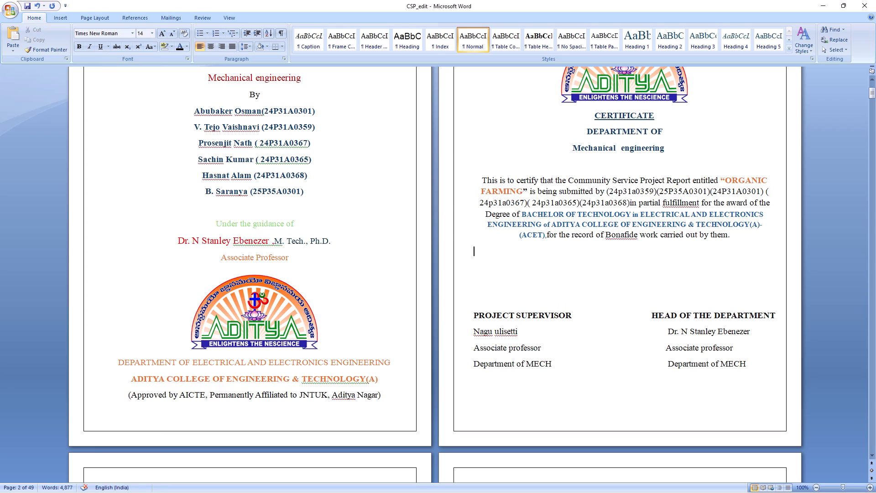
# Move the stray opening parenthesis in the certificate paragraph directly in front of the fourth roll number on the following line.
pyautogui.click(480, 204)
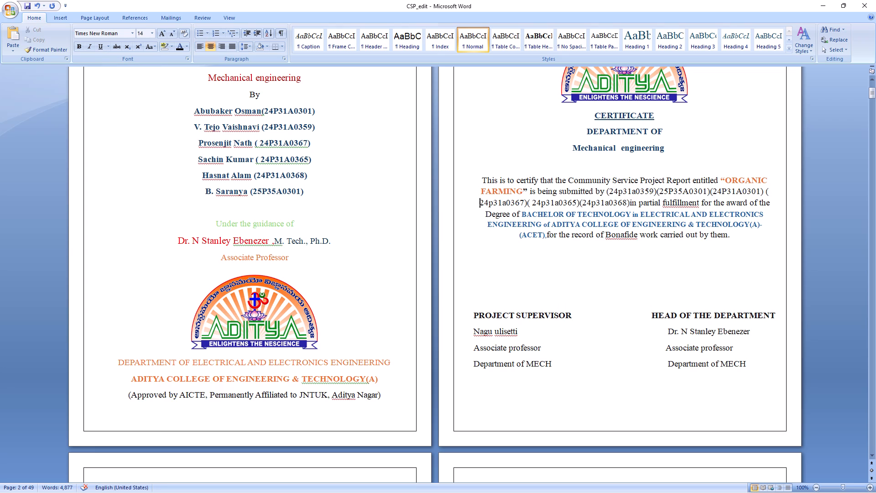
pyautogui.hotkey('shift', ')')
pyautogui.press('BackSpace')
pyautogui.hotkey('shift', '(')
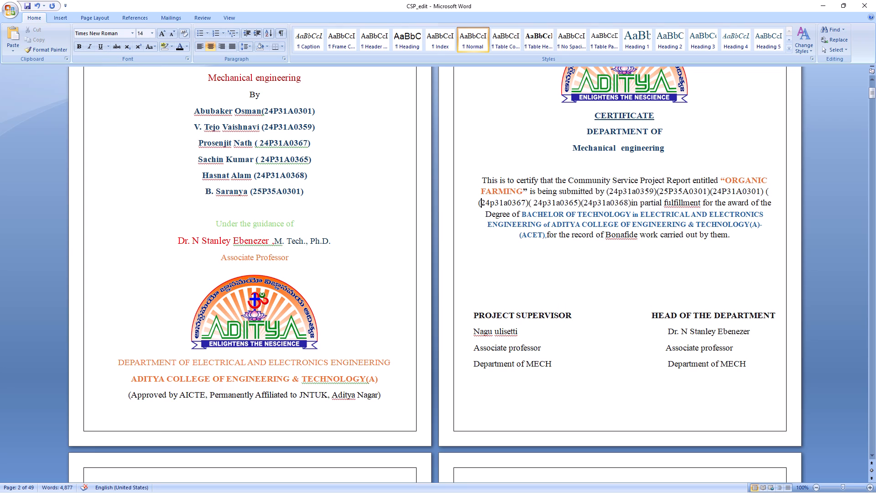
pyautogui.click(768, 191)
pyautogui.press('BackSpace')
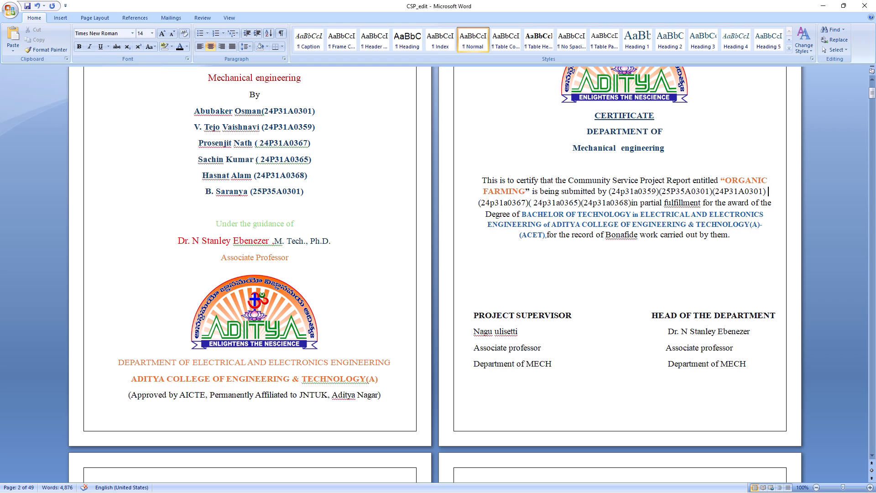
# Insert a space between the last roll number and "in partial fulfillment" in the certificate paragraph.
pyautogui.click(631, 206)
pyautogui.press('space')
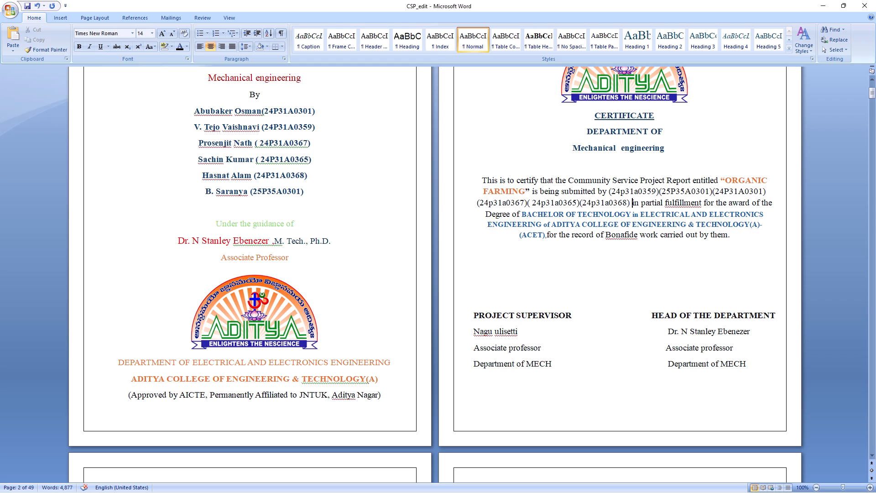
# Separate the first three roll numbers in the certificate paragraph with commas.
pyautogui.click(657, 194)
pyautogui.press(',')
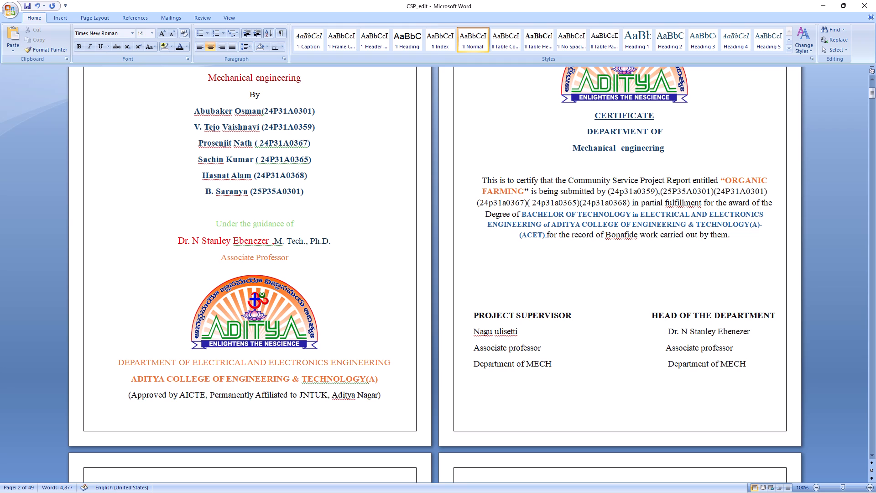
pyautogui.press('Right')
pyautogui.press('Right')
pyautogui.press('Right')
pyautogui.press('Right')
pyautogui.press('Right')
pyautogui.press('Right')
pyautogui.press('Right')
pyautogui.press('Right')
pyautogui.press('Right')
pyautogui.press('Right')
pyautogui.press('Right')
pyautogui.press('Right')
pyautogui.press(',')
# Add commas after the fourth and fifth roll numbers in the certificate paragraph.
pyautogui.press('Left')
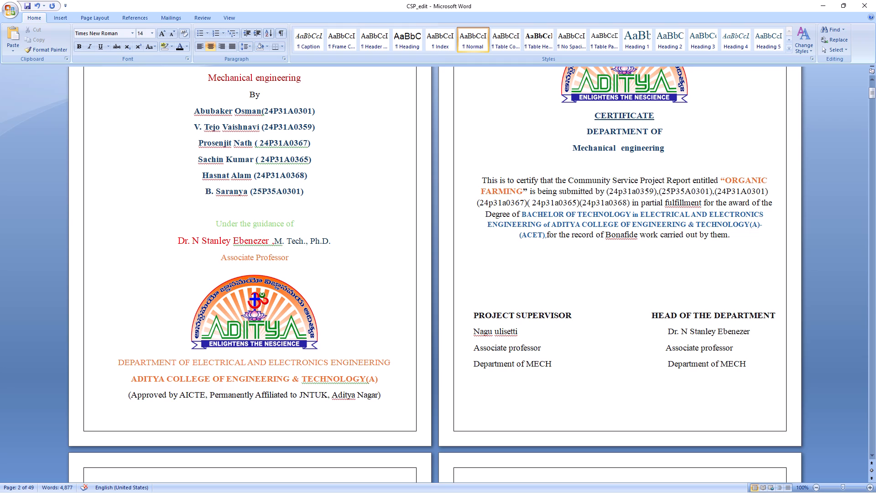
pyautogui.press('Left')
pyautogui.press('Left')
pyautogui.press('Left')
pyautogui.press('Left')
pyautogui.press('Left')
pyautogui.press('Left')
pyautogui.press('Left')
pyautogui.press('Left')
pyautogui.press('Left')
pyautogui.press('Left')
pyautogui.press('Left')
pyautogui.press('Left')
pyautogui.press('Left')
pyautogui.press('Left')
pyautogui.press('Left')
pyautogui.press('Left')
pyautogui.press('Left')
pyautogui.press('Left')
pyautogui.press('Left')
pyautogui.press('Left')
pyautogui.press('Left')
pyautogui.press('Left')
pyautogui.press('Down')
pyautogui.press('Left')
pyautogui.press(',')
pyautogui.press('Right')
pyautogui.press('Right')
pyautogui.press('Right')
pyautogui.press('Right')
pyautogui.press('Right')
pyautogui.press('Right')
pyautogui.press('Right')
pyautogui.press('Right')
pyautogui.press('Right')
pyautogui.press('Right')
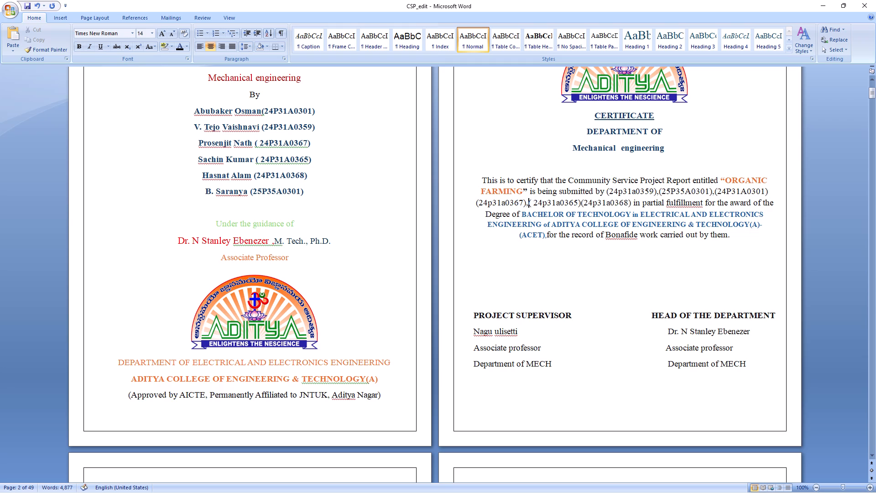
pyautogui.press('Right')
pyautogui.press('Right')
pyautogui.press('Right')
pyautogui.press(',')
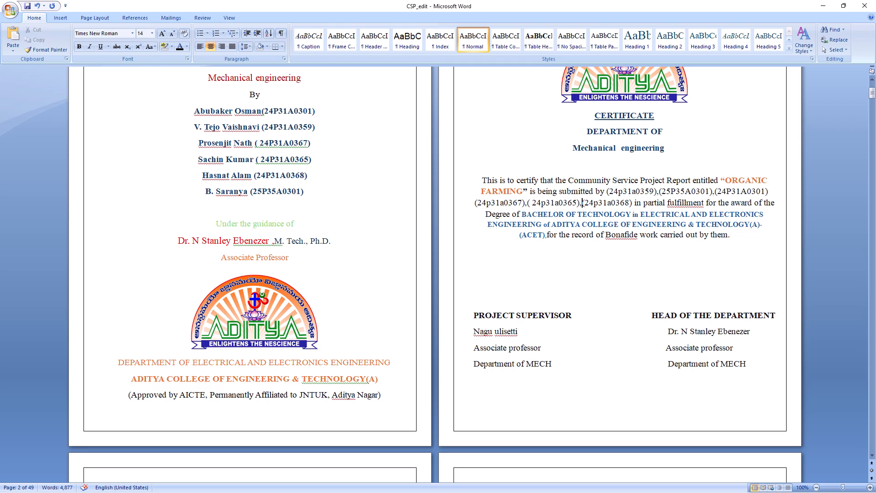
# Capitalise the letters P and A in the first roll number of the certificate paragraph.
pyautogui.press('Right')
pyautogui.press('Right')
pyautogui.press('Right')
pyautogui.press('Right')
pyautogui.press('Right')
pyautogui.press('Right')
pyautogui.press('Up')
pyautogui.press('Right')
pyautogui.press('Right')
pyautogui.press('Right')
pyautogui.press('Right')
pyautogui.press('Right')
pyautogui.press('Left')
pyautogui.press('BackSpace')
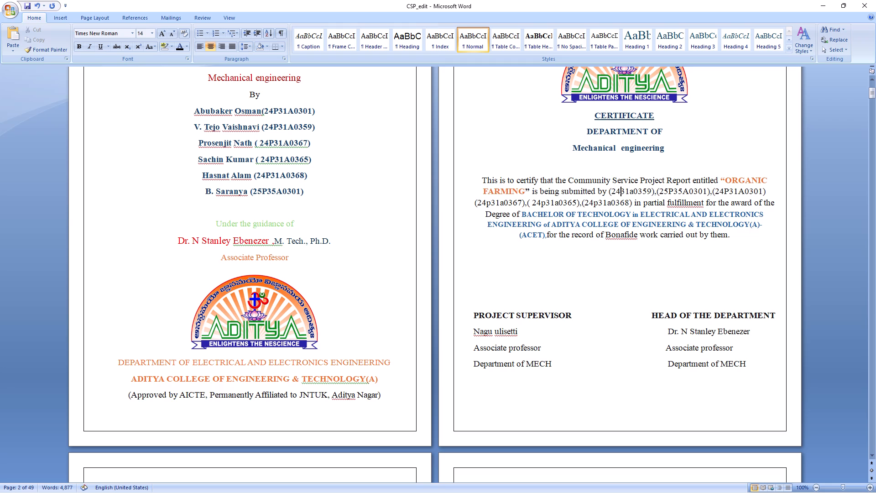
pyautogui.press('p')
pyautogui.press('Right')
pyautogui.press('Right')
pyautogui.press('Right')
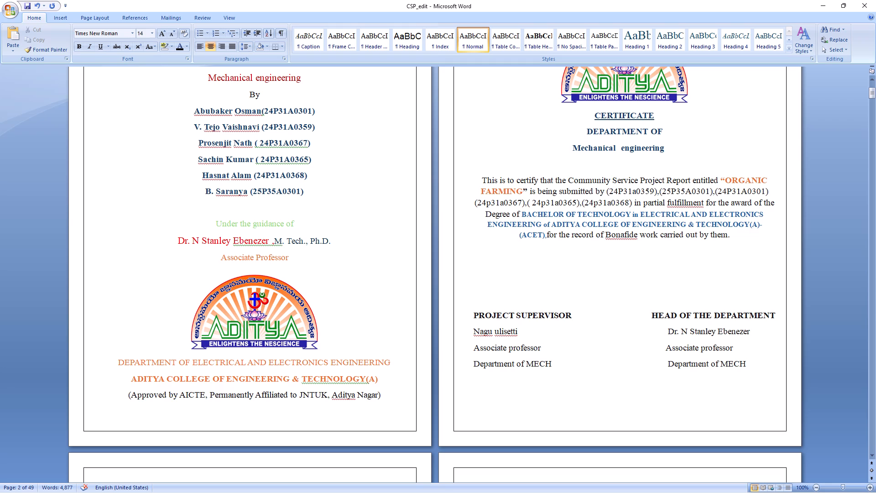
pyautogui.press('BackSpace')
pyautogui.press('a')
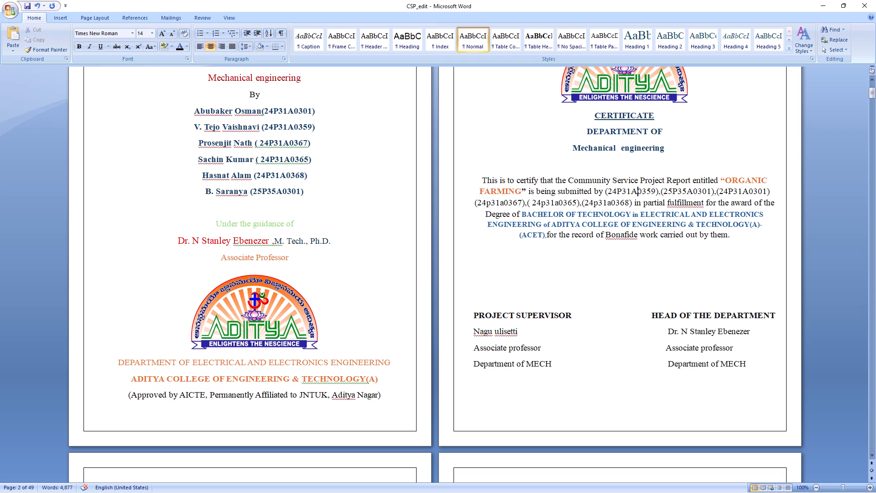
# Capitalise the letters A and P in the fourth roll number, at the start of the certificate paragraph's third line.
pyautogui.press('Down')
pyautogui.press('Left')
pyautogui.press('Left')
pyautogui.press('Left')
pyautogui.press('Left')
pyautogui.press('Left')
pyautogui.press('Left')
pyautogui.press('Left')
pyautogui.press('Left')
pyautogui.press('Left')
pyautogui.press('Left')
pyautogui.press('Left')
pyautogui.press('Left')
pyautogui.press('Left')
pyautogui.press('Left')
pyautogui.press('Left')
pyautogui.press('Left')
pyautogui.press('Left')
pyautogui.press('Left')
pyautogui.press('Left')
pyautogui.press('Left')
pyautogui.press('Left')
pyautogui.press('Left')
pyautogui.press('Left')
pyautogui.press('Left')
pyautogui.press('Left')
pyautogui.press('Left')
pyautogui.press('BackSpace')
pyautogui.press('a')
pyautogui.press('Left')
pyautogui.press('Left')
pyautogui.press('Left')
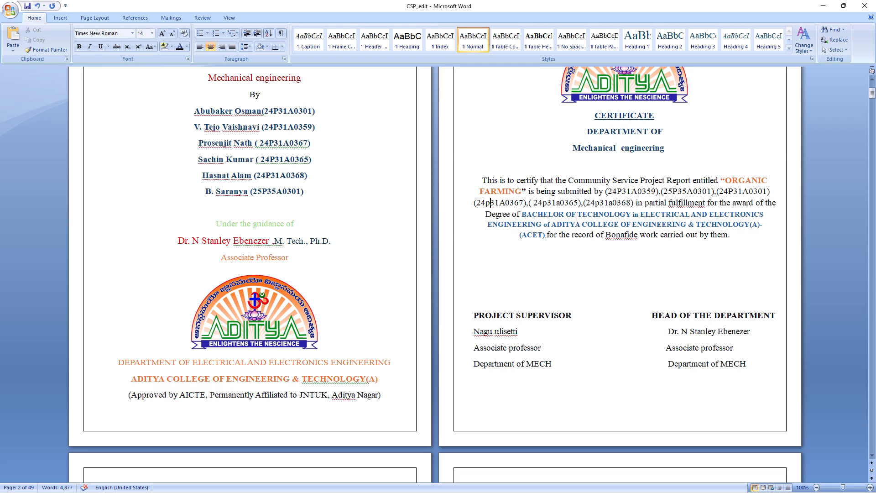
pyautogui.press('BackSpace')
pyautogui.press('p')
# Capitalise the letters P and A in the fifth roll number of the certificate paragraph.
pyautogui.press('Right')
pyautogui.press('Right')
pyautogui.press('Right')
pyautogui.press('Right')
pyautogui.press('Right')
pyautogui.press('Right')
pyautogui.press('Right')
pyautogui.press('Right')
pyautogui.press('Right')
pyautogui.press('Right')
pyautogui.press('Right')
pyautogui.press('Right')
pyautogui.press('Right')
pyautogui.press('Right')
pyautogui.press('BackSpace')
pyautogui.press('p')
pyautogui.press('Right')
pyautogui.press('Right')
pyautogui.press('Right')
pyautogui.press('BackSpace')
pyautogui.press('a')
# Capitalise the letters P and A in the last roll number of the certificate paragraph.
pyautogui.press('Right')
pyautogui.press('Right')
pyautogui.press('Right')
pyautogui.press('Right')
pyautogui.press('Right')
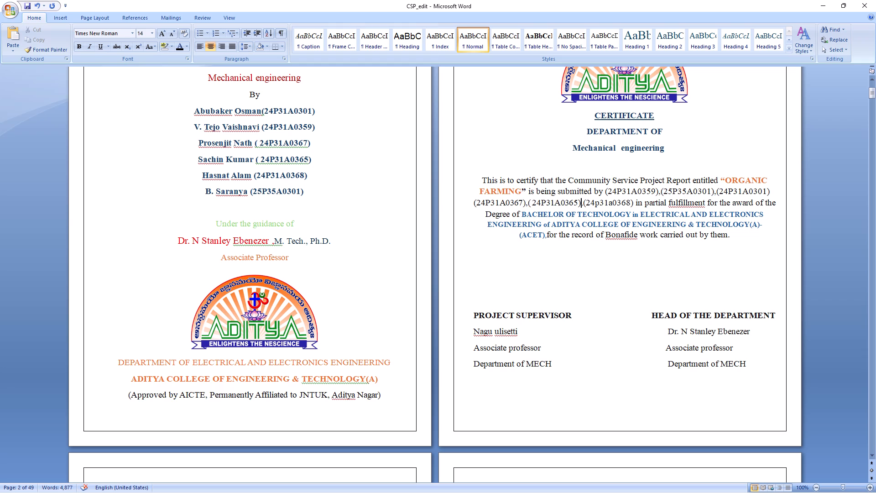
pyautogui.press('Right')
pyautogui.press('Right')
pyautogui.press('Right')
pyautogui.press('Right')
pyautogui.press('Right')
pyautogui.press('BackSpace')
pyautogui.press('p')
pyautogui.press('Right')
pyautogui.press('Right')
pyautogui.press('Right')
pyautogui.press('Right')
pyautogui.press('Left')
pyautogui.press('BackSpace')
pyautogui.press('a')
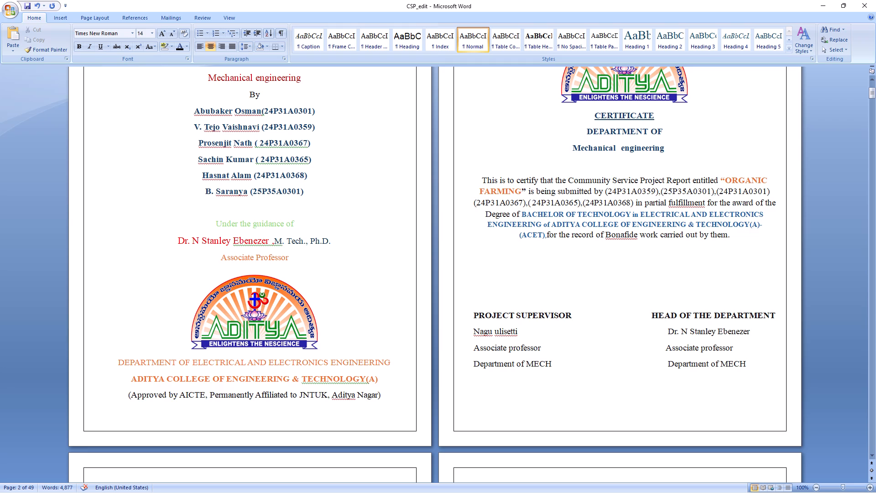
# Review the cover page and the certificate page, checking the roll numbers and the signature block at a larger zoom.
pyautogui.keyDown('ctrl'); pyautogui.scroll(1, 654, 267); pyautogui.keyUp('ctrl')
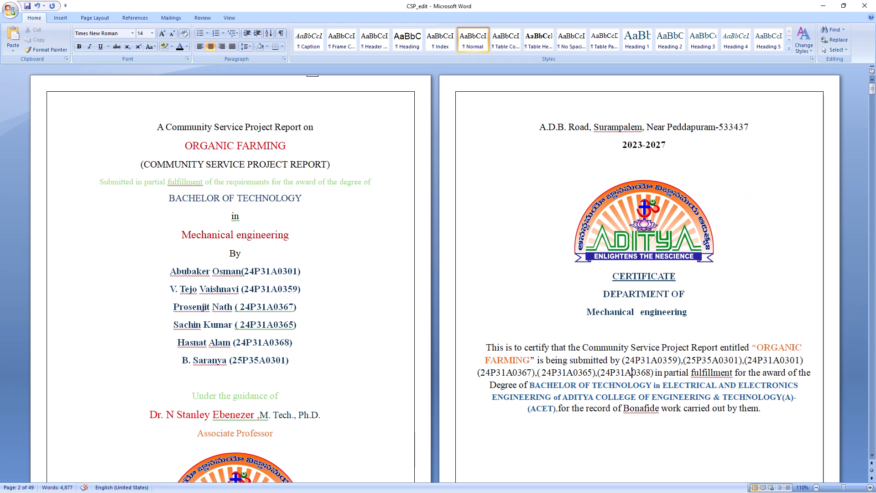
pyautogui.scroll(1, 654, 267)
pyautogui.scroll(-2, 654, 267)
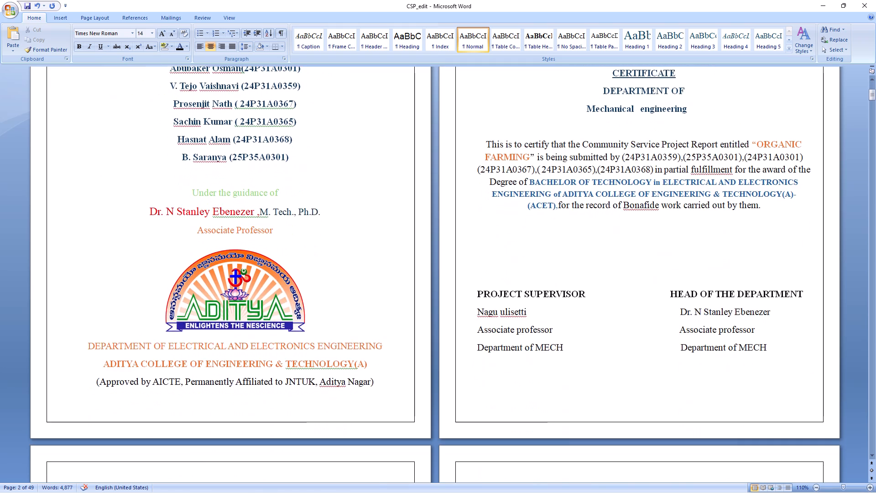
pyautogui.scroll(-1, 654, 267)
pyautogui.scroll(2, 654, 267)
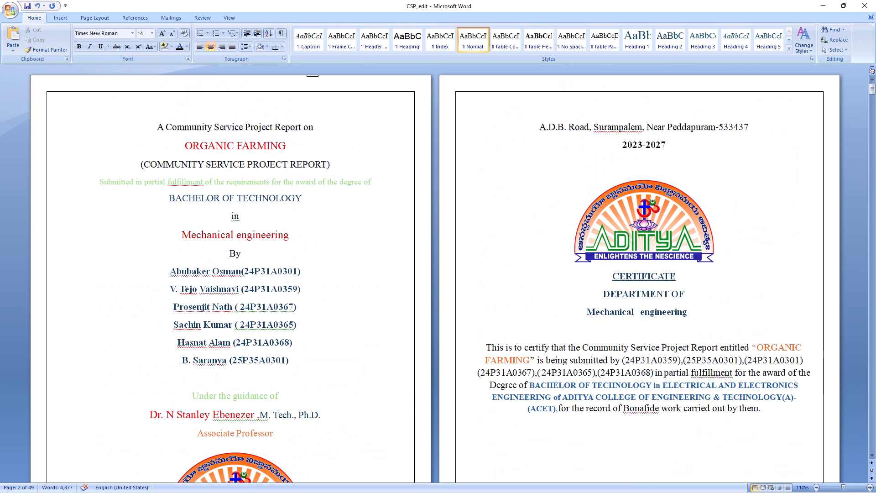
pyautogui.scroll(-1, 654, 267)
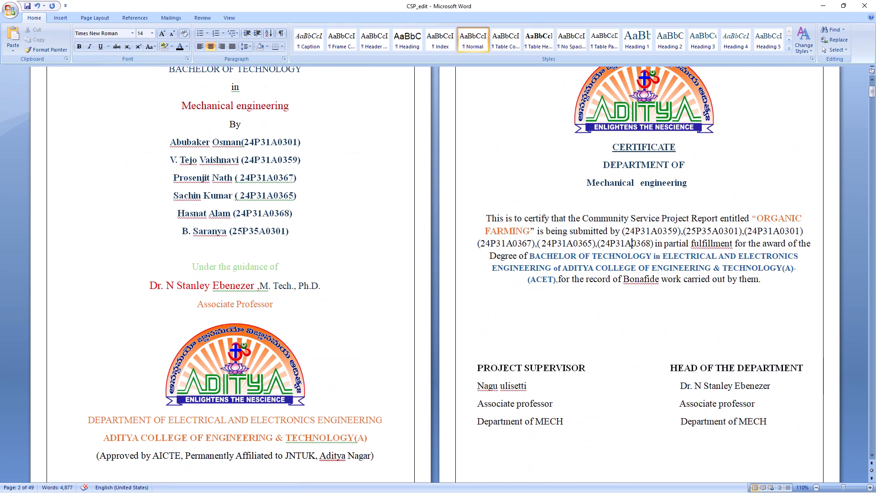
pyautogui.scroll(-1, 654, 267)
pyautogui.scroll(2, 654, 267)
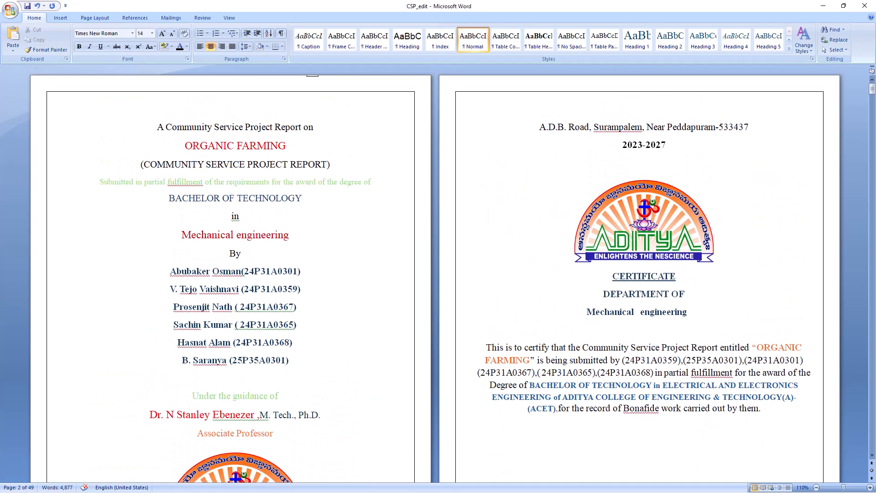
pyautogui.scroll(-2, 654, 267)
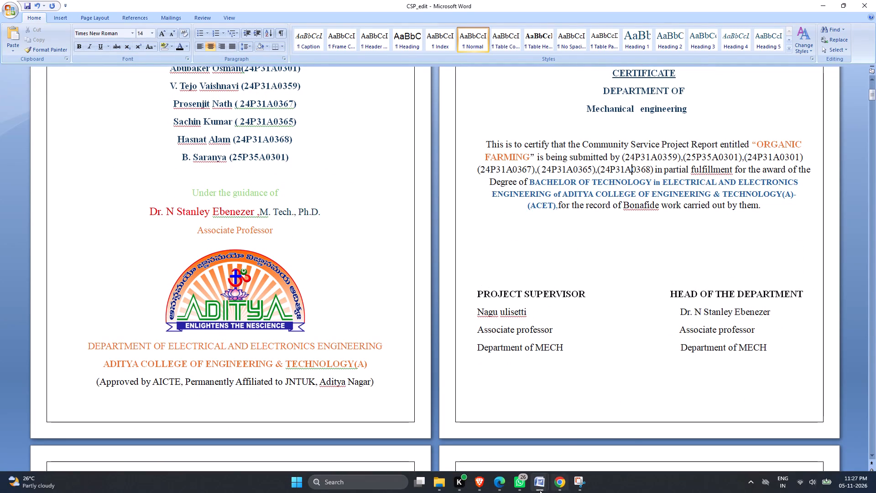
# Switch to the sample document and examine its closing pages, survey section and cover page.
pyautogui.click(574, 420)
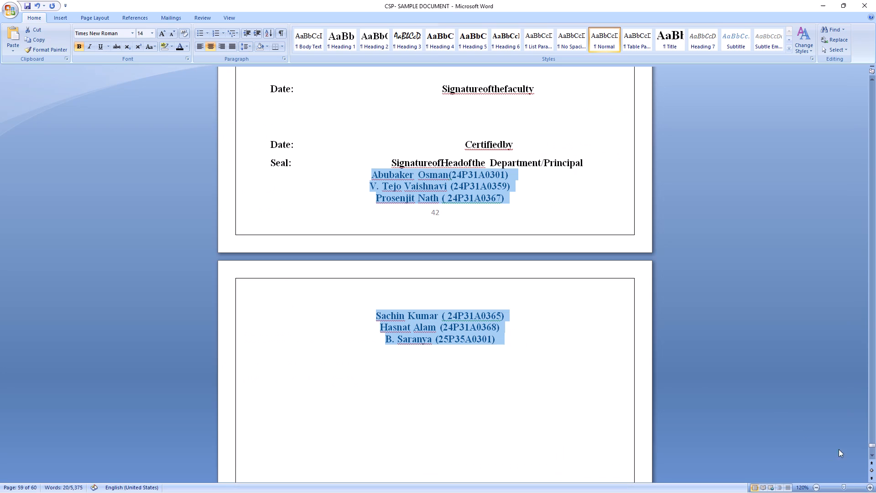
pyautogui.keyDown('ctrl'); pyautogui.scroll(-2, 563, 314); pyautogui.keyUp('ctrl')
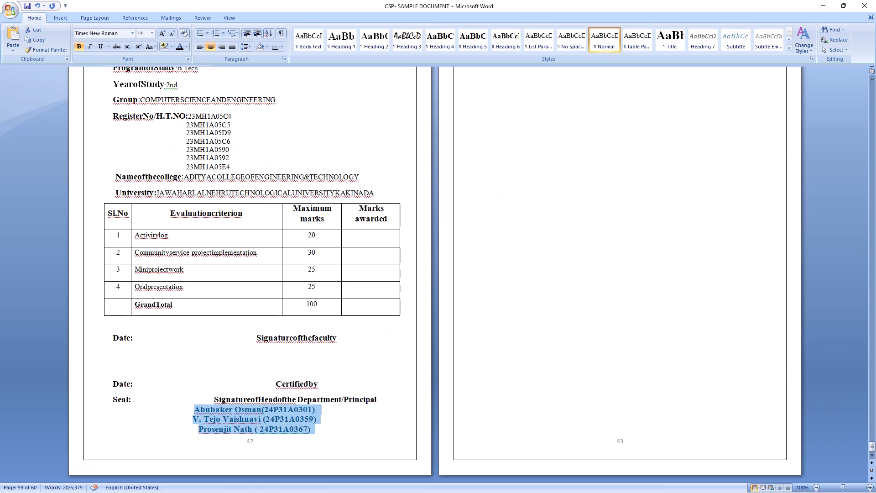
pyautogui.scroll(20, 563, 314)
pyautogui.scroll(20, 563, 314)
pyautogui.scroll(20, 563, 314)
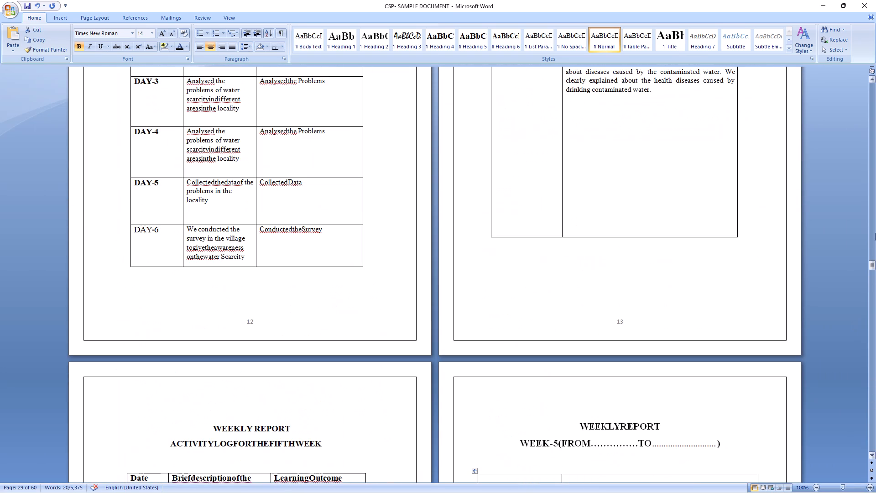
pyautogui.moveTo(870, 265); pyautogui.dragTo(875, 324)
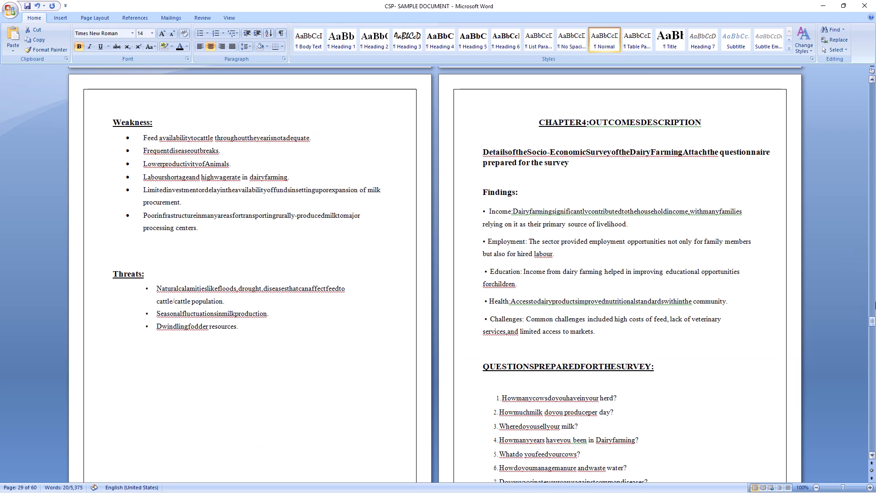
pyautogui.moveTo(873, 319); pyautogui.dragTo(873, 352)
pyautogui.moveTo(873, 353); pyautogui.dragTo(870, 88)
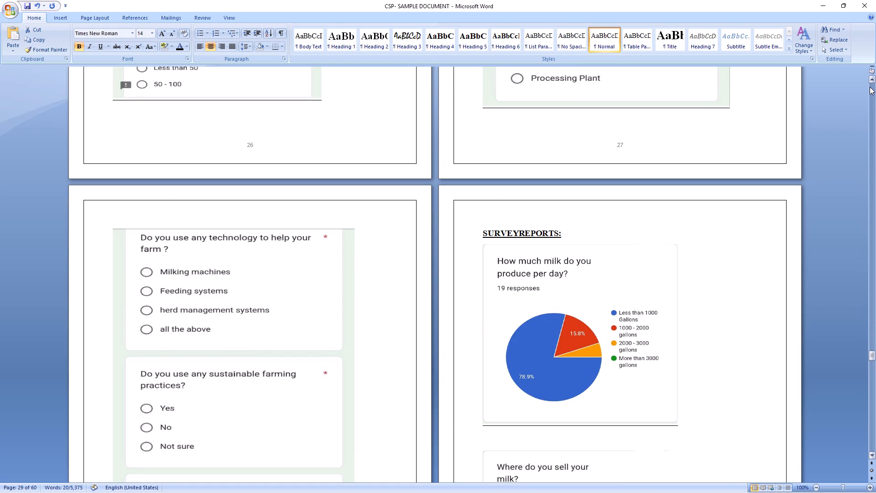
pyautogui.click(871, 84)
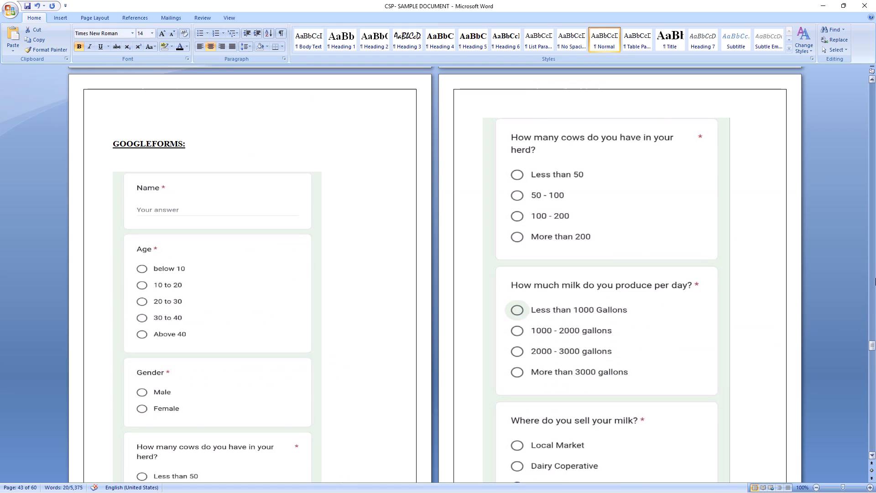
pyautogui.moveTo(871, 347); pyautogui.dragTo(875, 80)
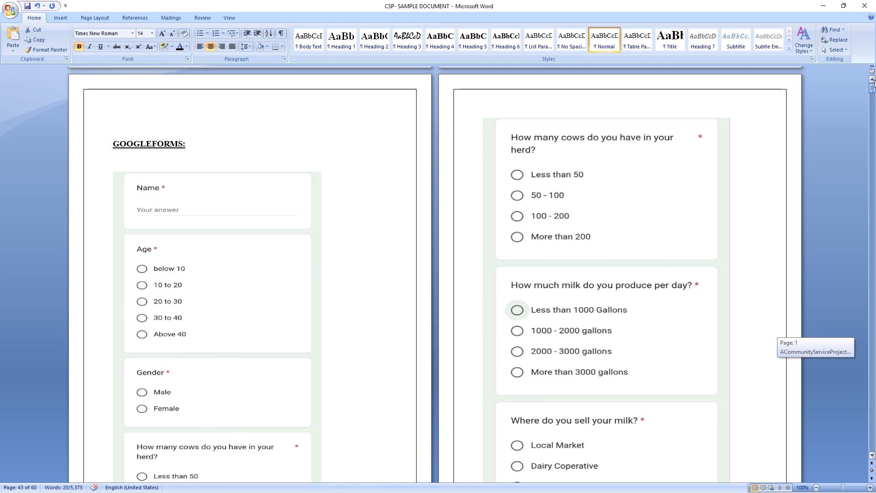
pyautogui.moveTo(875, 80); pyautogui.dragTo(875, 79)
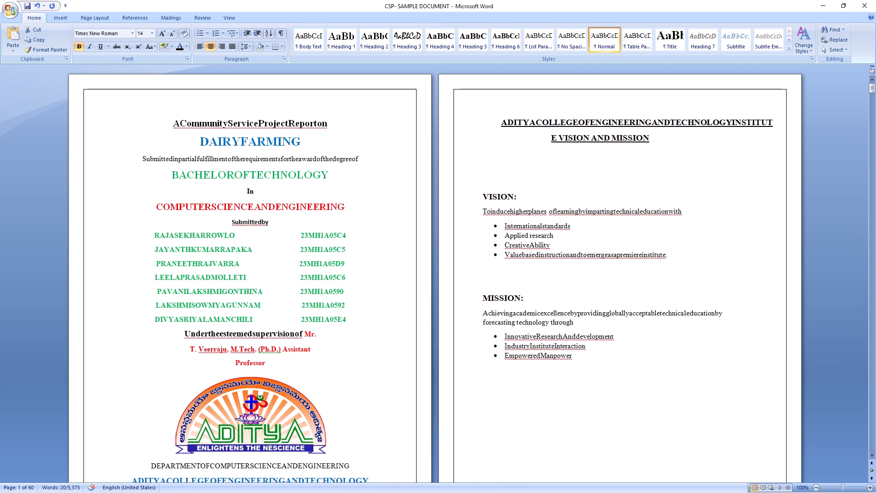
pyautogui.scroll(-2, 622, 307)
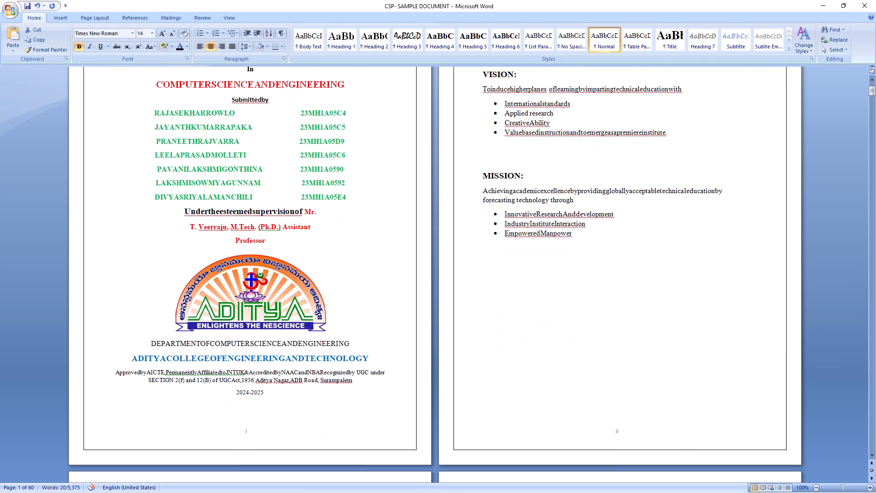
pyautogui.scroll(1, 622, 307)
pyautogui.scroll(-1, 622, 307)
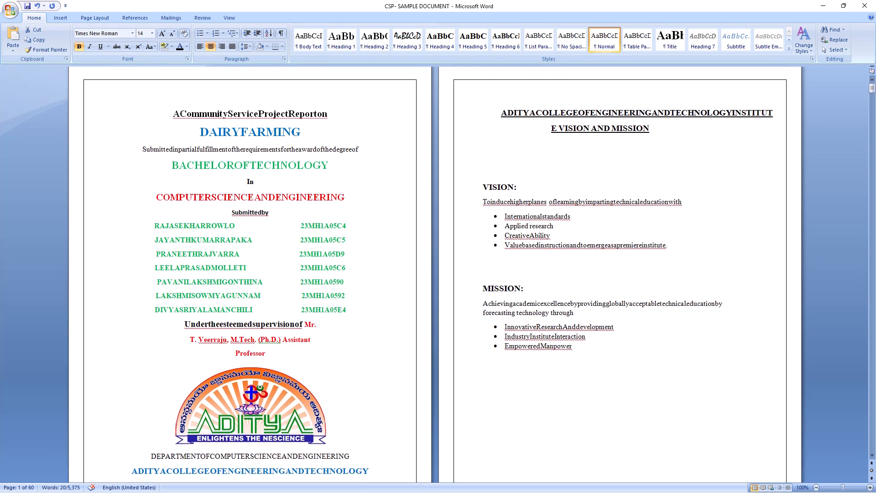
pyautogui.scroll(-3, 622, 307)
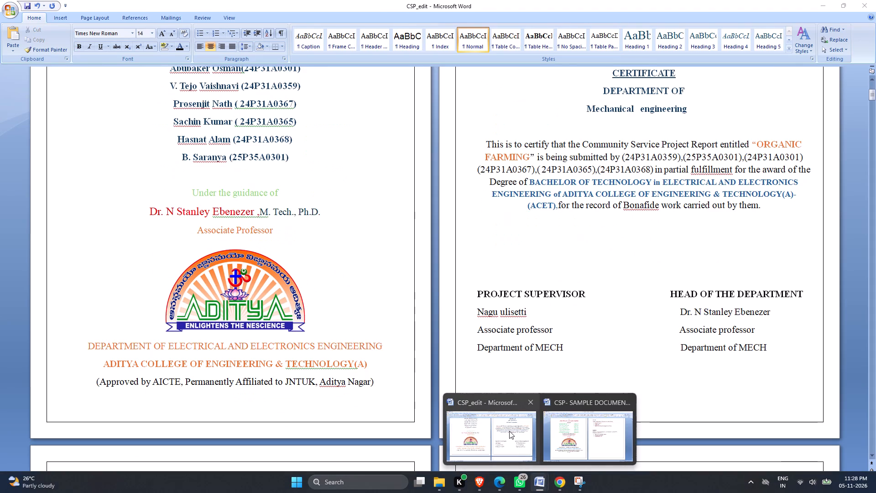
# Switch back to CSP_edit and remove the blank line above "Under the guidance of" on the cover page.
pyautogui.click(509, 431)
pyautogui.scroll(2, 546, 309)
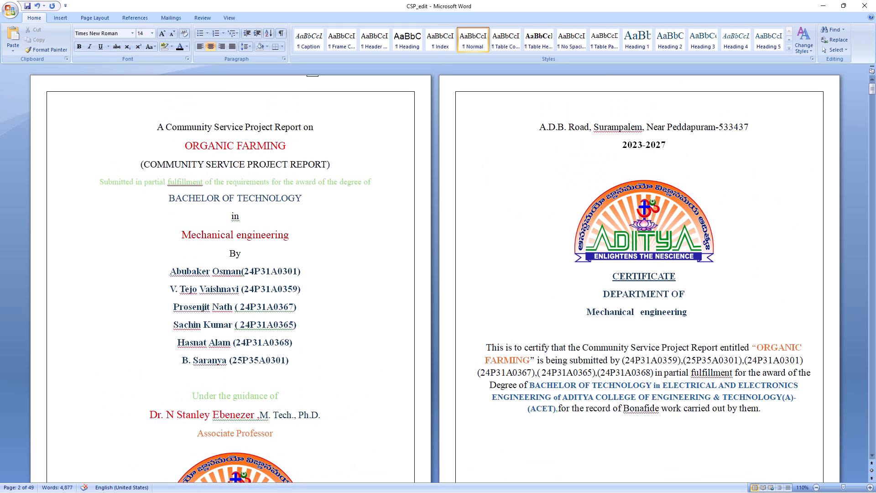
pyautogui.scroll(-2, 567, 216)
pyautogui.keyDown('ctrl'); pyautogui.scroll(1, 567, 216); pyautogui.keyUp('ctrl')
pyautogui.keyDown('ctrl'); pyautogui.scroll(-1, 567, 216); pyautogui.keyUp('ctrl')
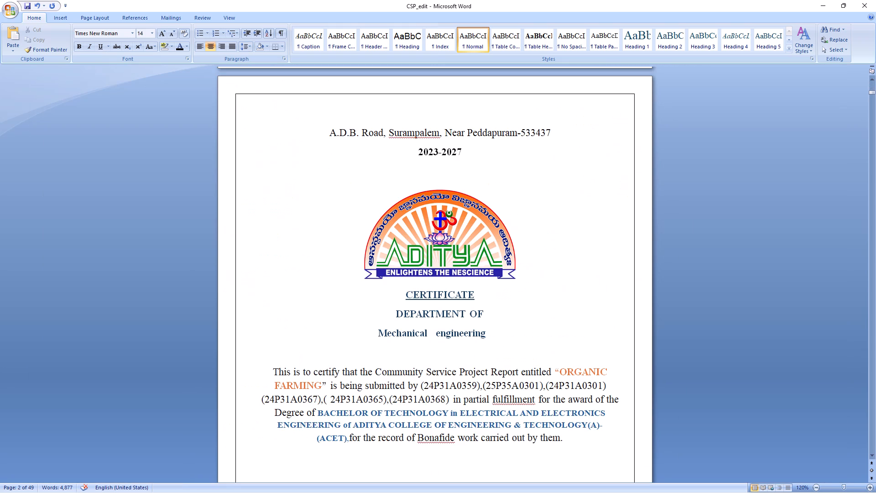
pyautogui.keyDown('ctrl'); pyautogui.scroll(-2, 567, 216); pyautogui.keyUp('ctrl')
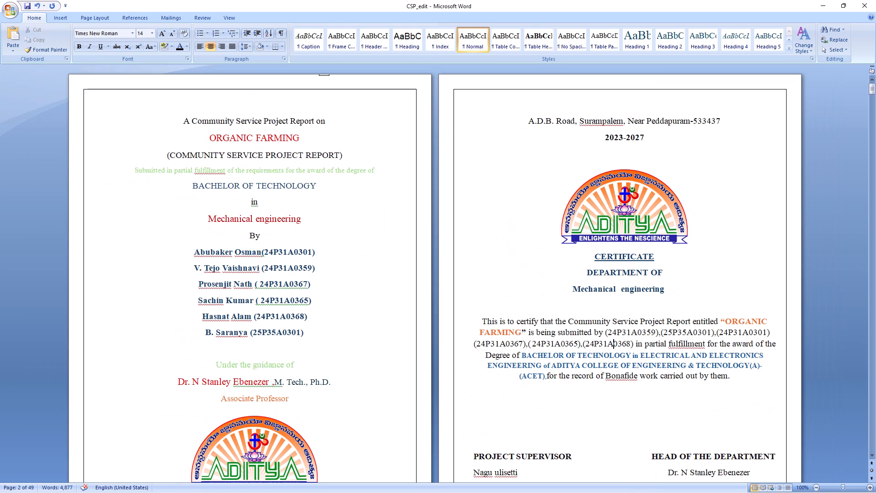
pyautogui.click(261, 354)
pyautogui.press('BackSpace')
pyautogui.scroll(-1, 261, 354)
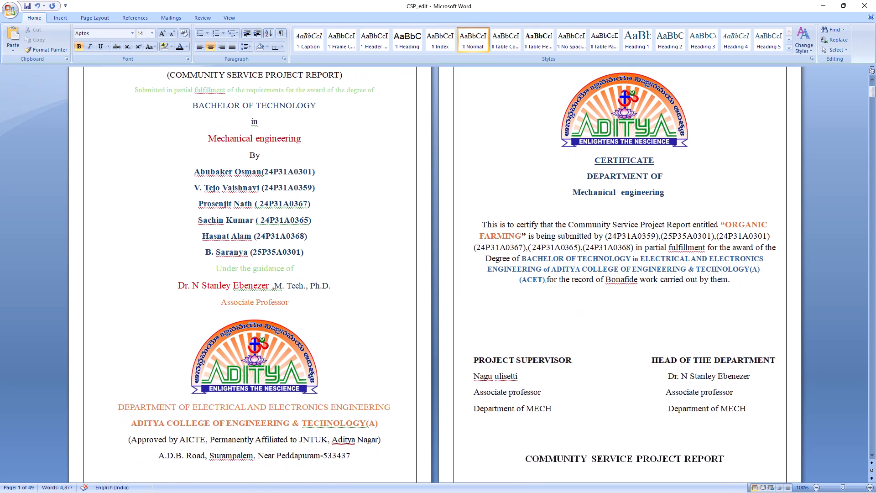
pyautogui.scroll(-1, 261, 354)
pyautogui.scroll(2, 261, 354)
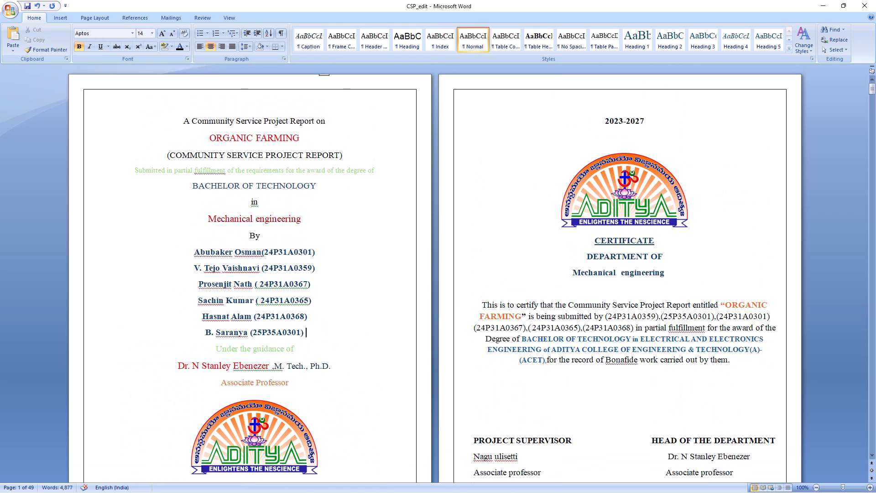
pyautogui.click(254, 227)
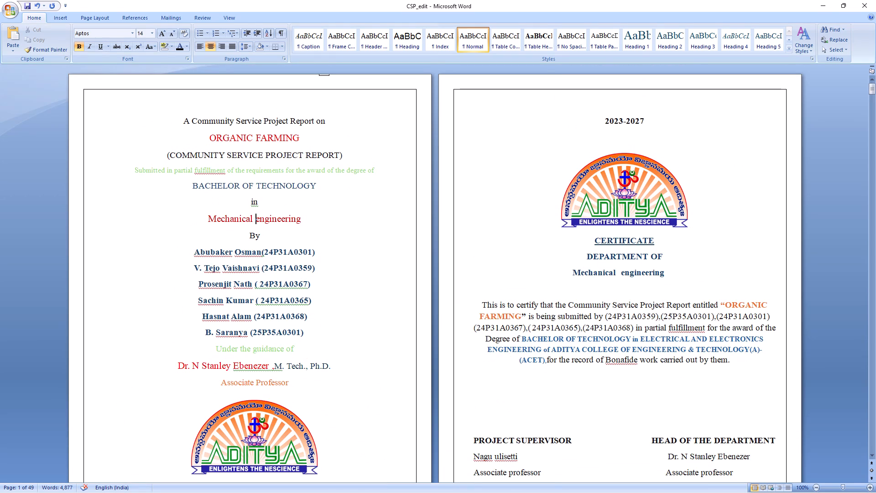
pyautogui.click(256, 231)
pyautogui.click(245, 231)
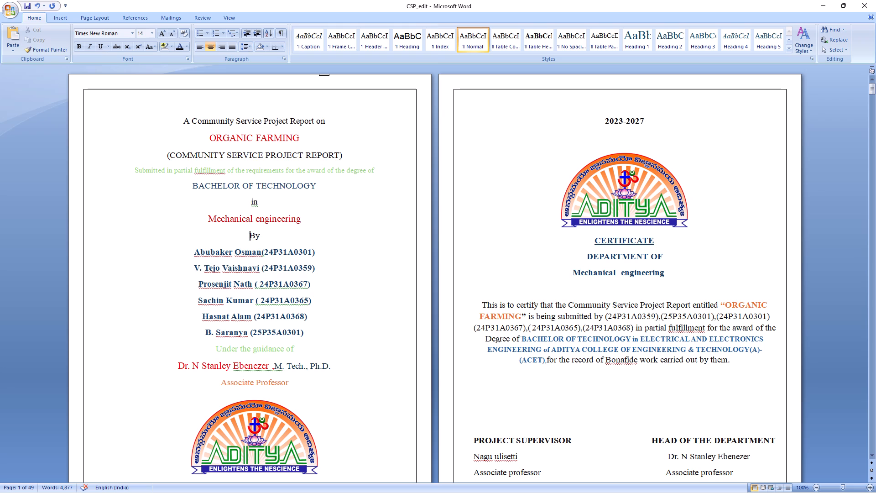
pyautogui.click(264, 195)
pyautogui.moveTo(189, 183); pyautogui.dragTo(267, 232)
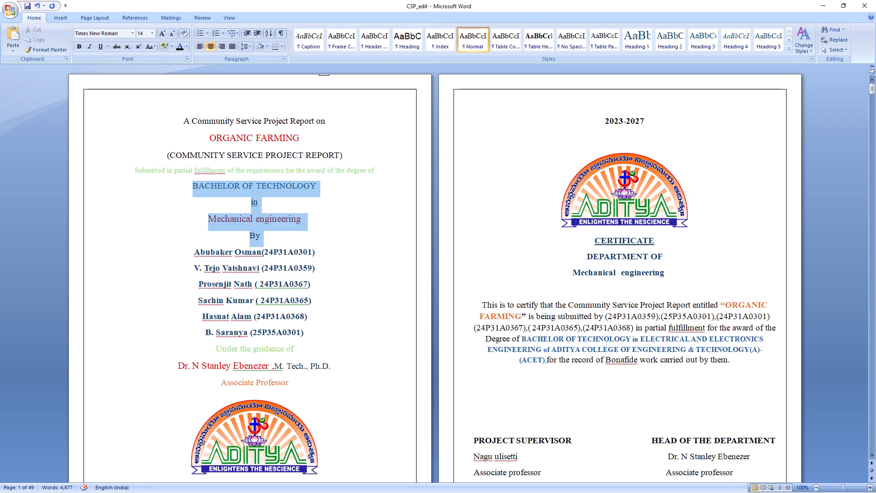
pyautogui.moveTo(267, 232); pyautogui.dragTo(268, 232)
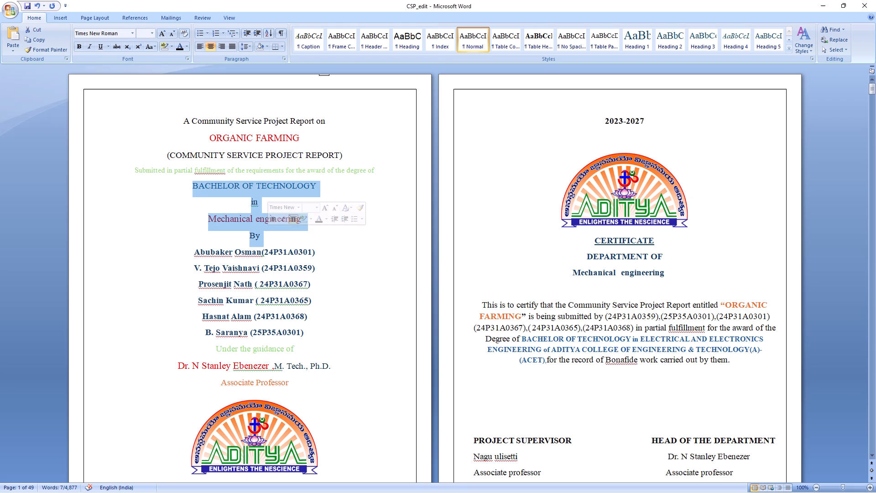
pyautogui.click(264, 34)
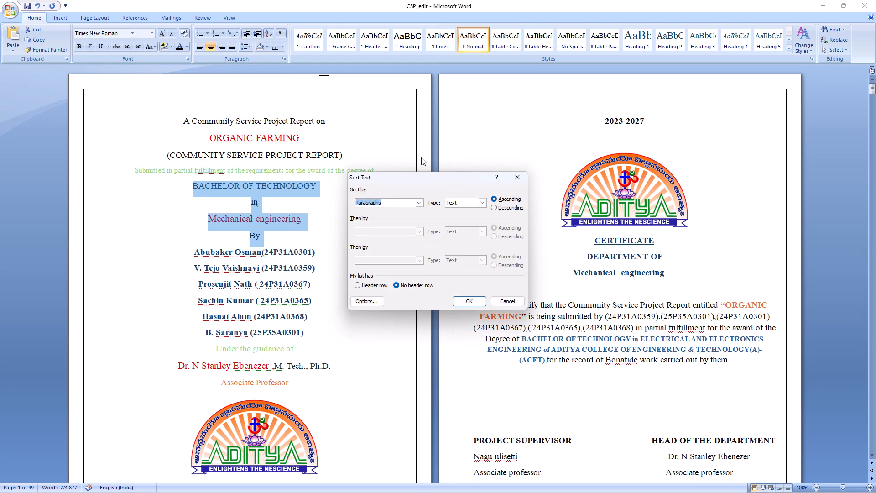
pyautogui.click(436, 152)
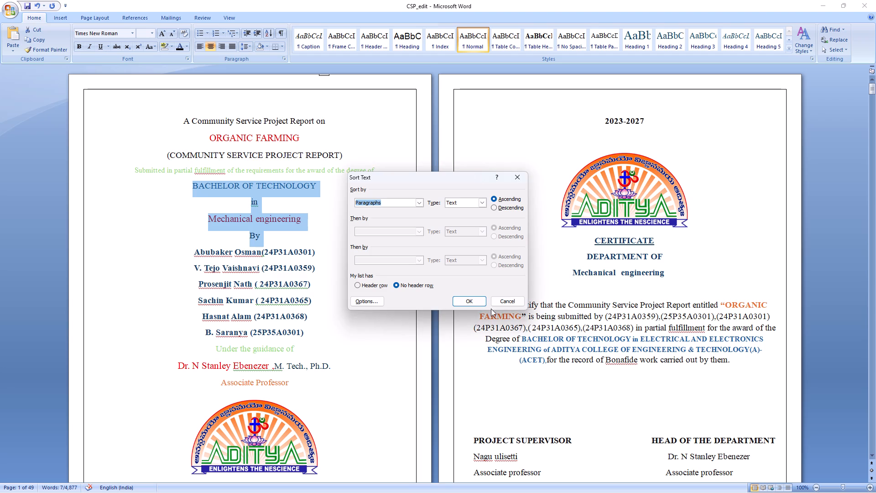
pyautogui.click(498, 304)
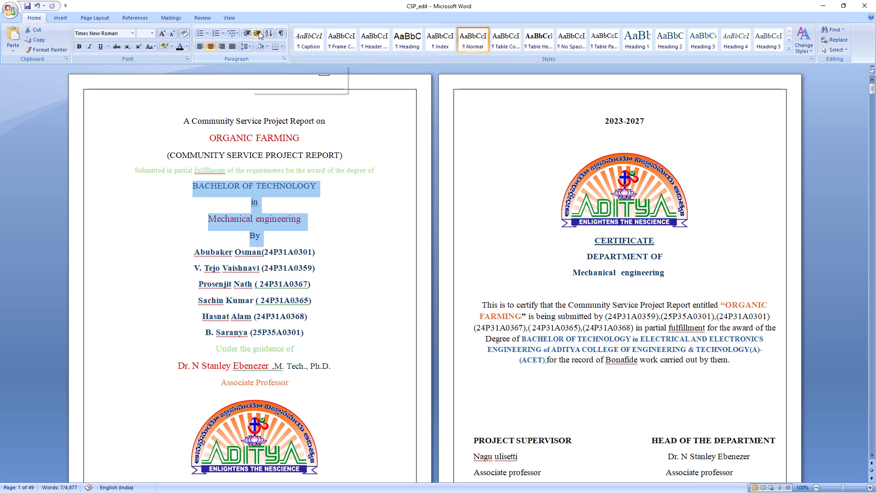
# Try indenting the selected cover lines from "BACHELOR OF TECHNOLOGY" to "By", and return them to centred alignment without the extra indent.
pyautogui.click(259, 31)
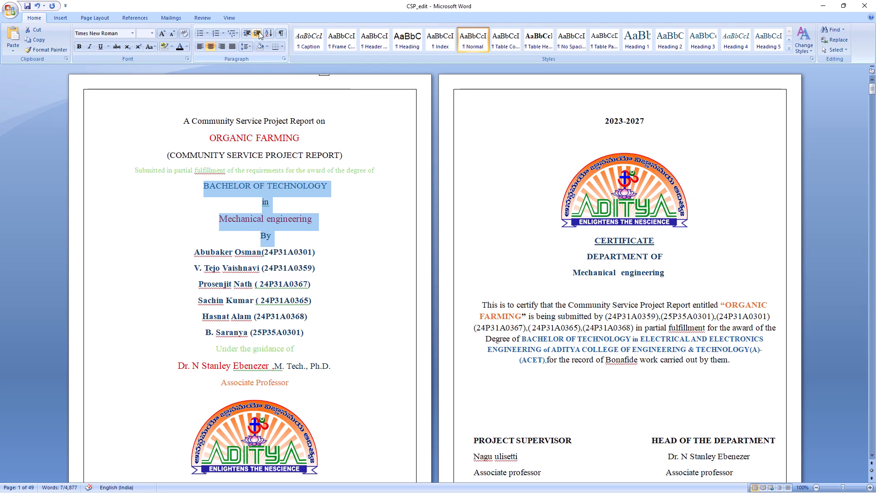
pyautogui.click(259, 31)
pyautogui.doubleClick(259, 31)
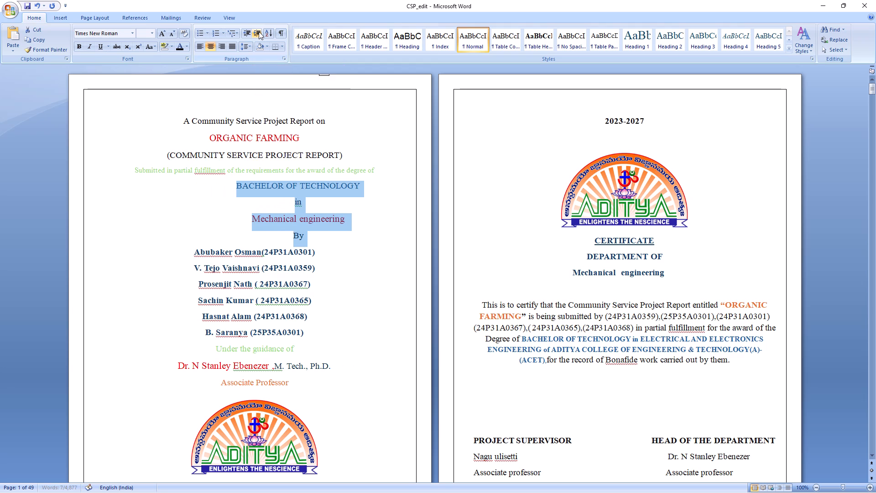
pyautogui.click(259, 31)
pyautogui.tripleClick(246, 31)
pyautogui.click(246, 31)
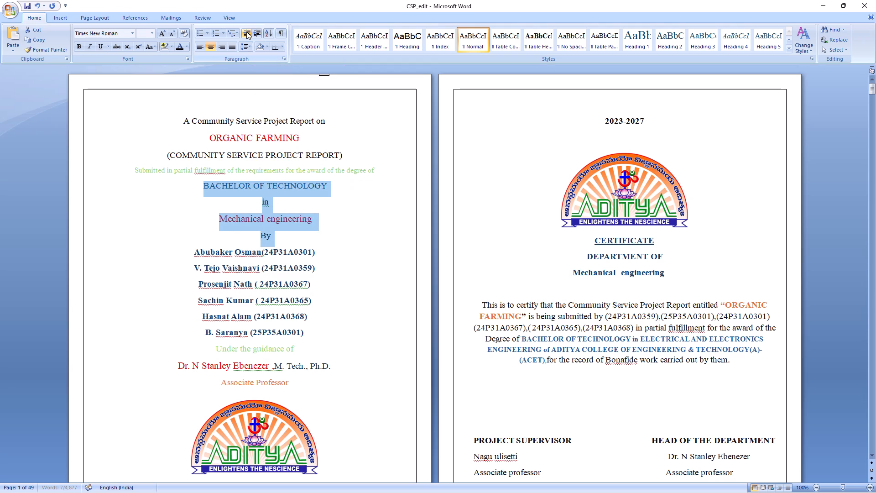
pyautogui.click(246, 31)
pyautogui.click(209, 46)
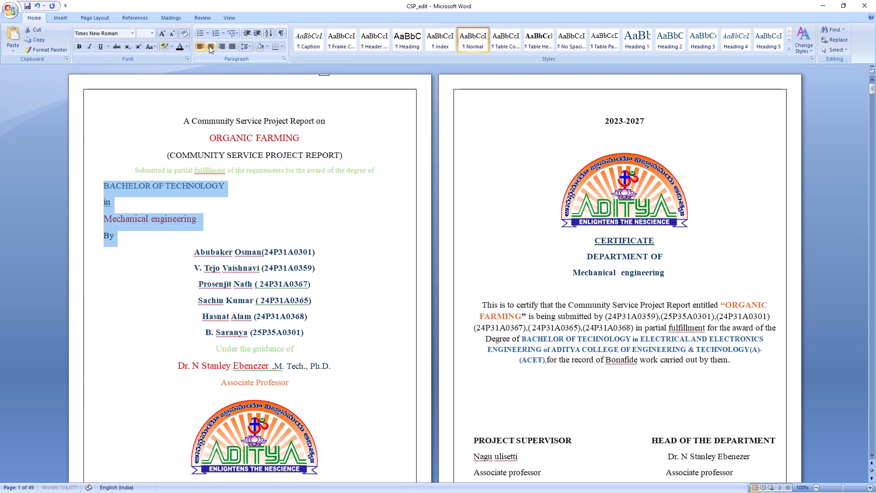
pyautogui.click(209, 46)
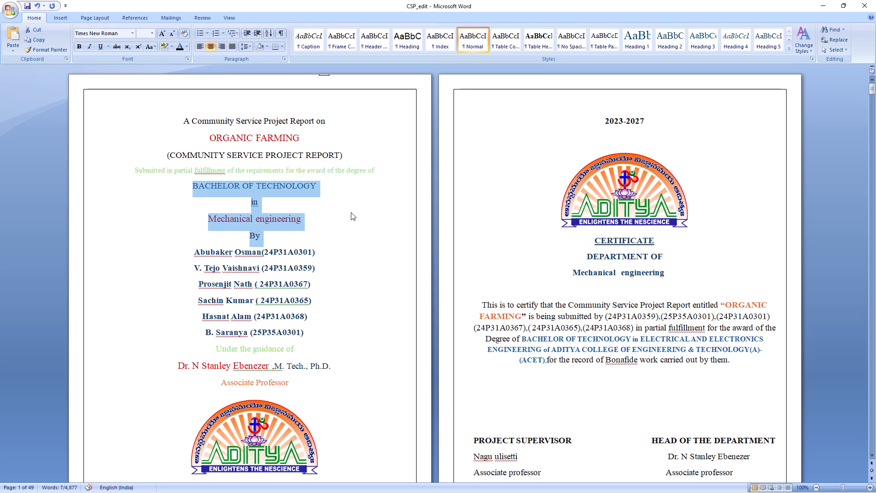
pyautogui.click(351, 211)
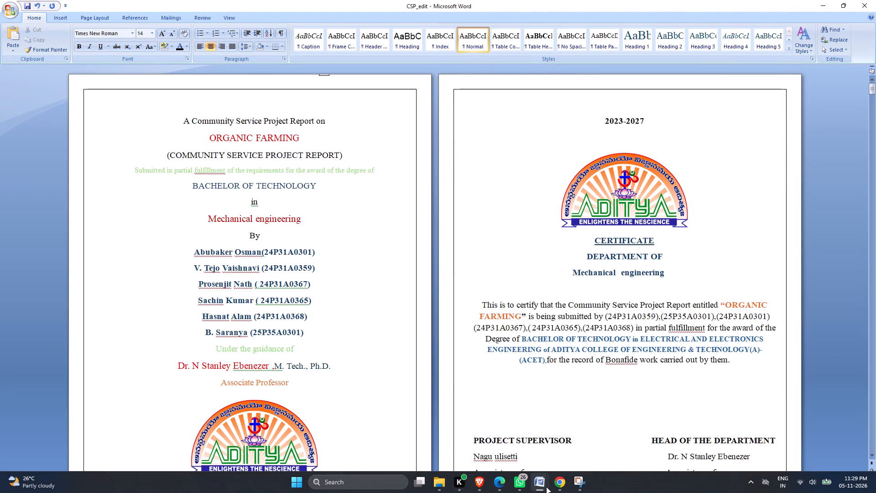
# Check the sample document's cover page, then delete the "in" line below BACHELOR OF TECHNOLOGY on CSP_edit's cover.
pyautogui.click(566, 436)
pyautogui.scroll(1, 382, 331)
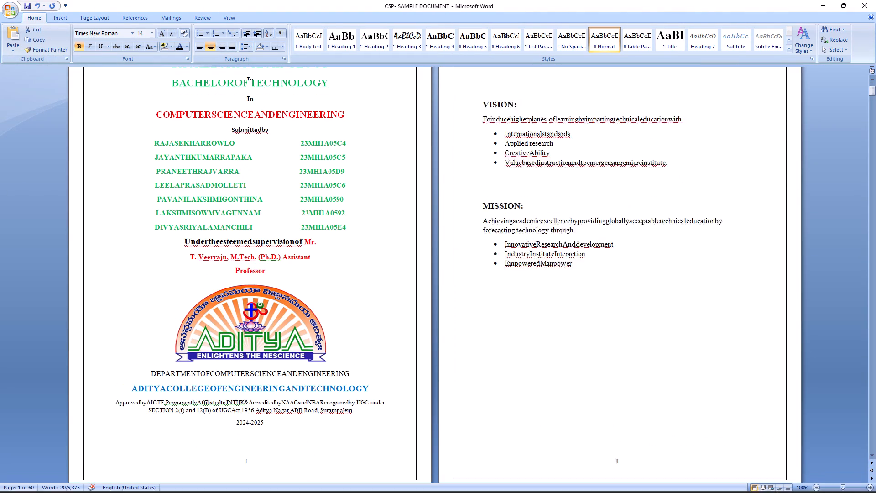
pyautogui.scroll(2, 382, 331)
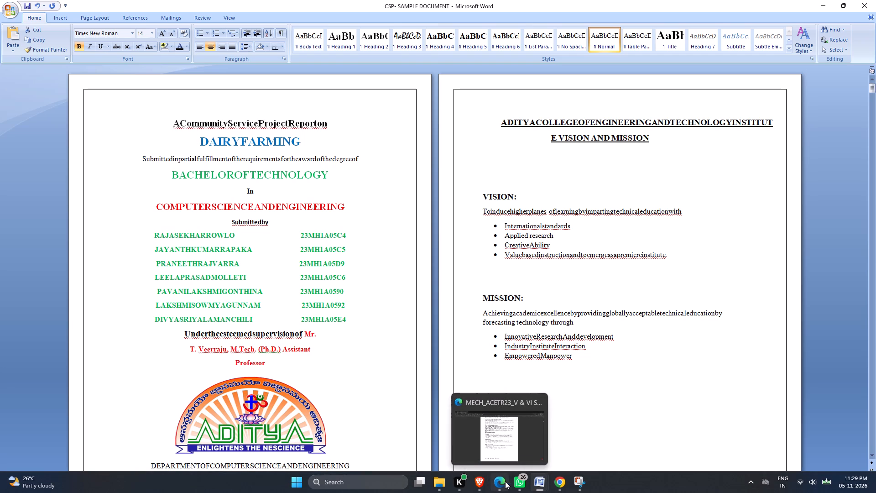
pyautogui.click(493, 435)
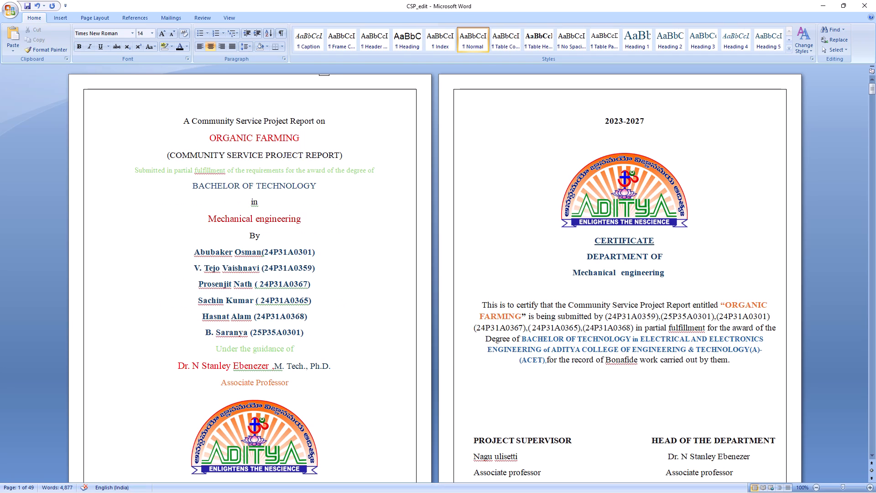
pyautogui.moveTo(262, 202); pyautogui.dragTo(250, 205)
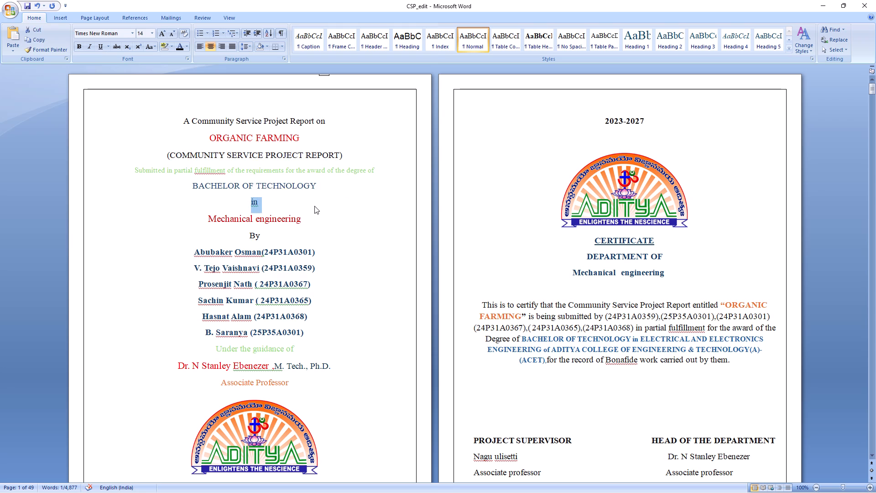
pyautogui.press('BackSpace')
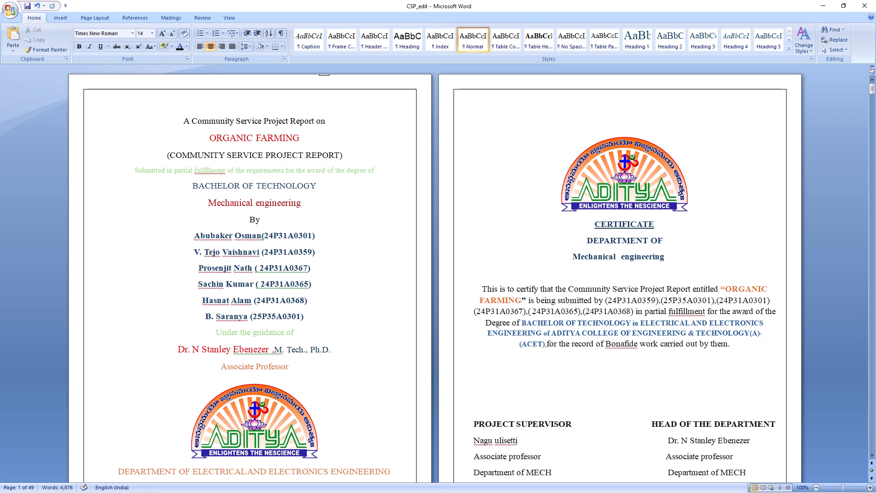
pyautogui.click(324, 186)
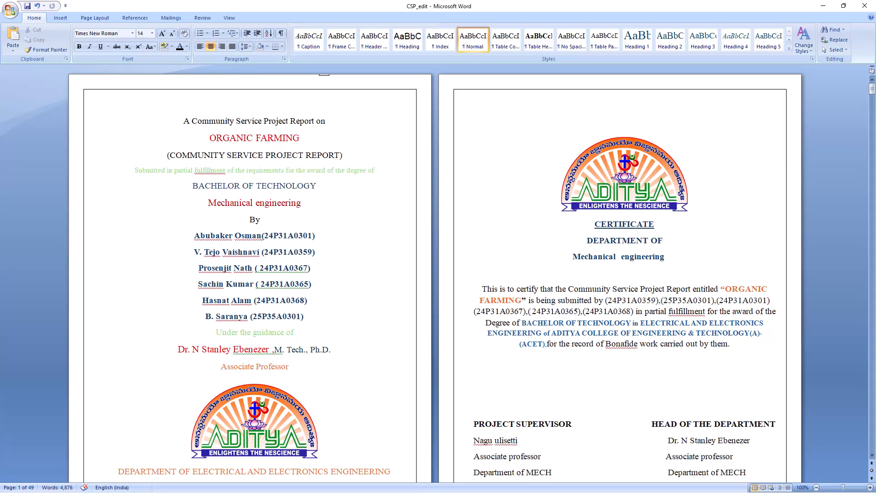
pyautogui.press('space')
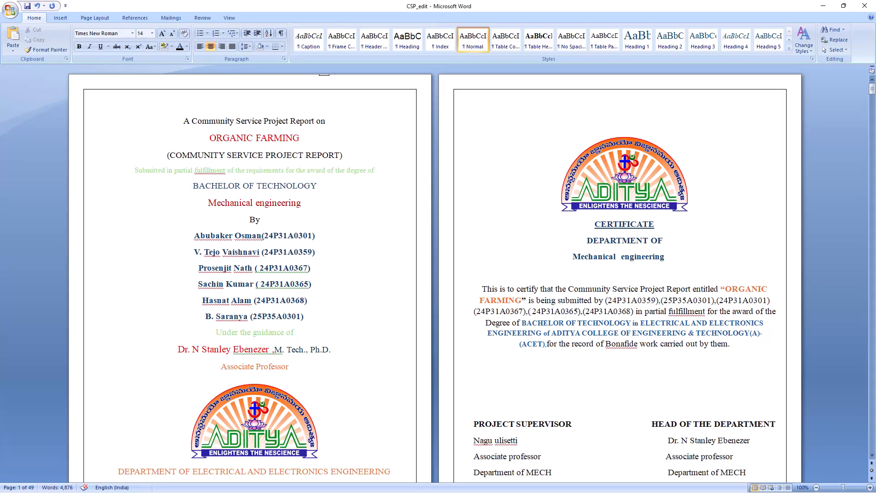
# Remove the blank line above the logo at the top of the certificate page.
pyautogui.scroll(-3, 324, 186)
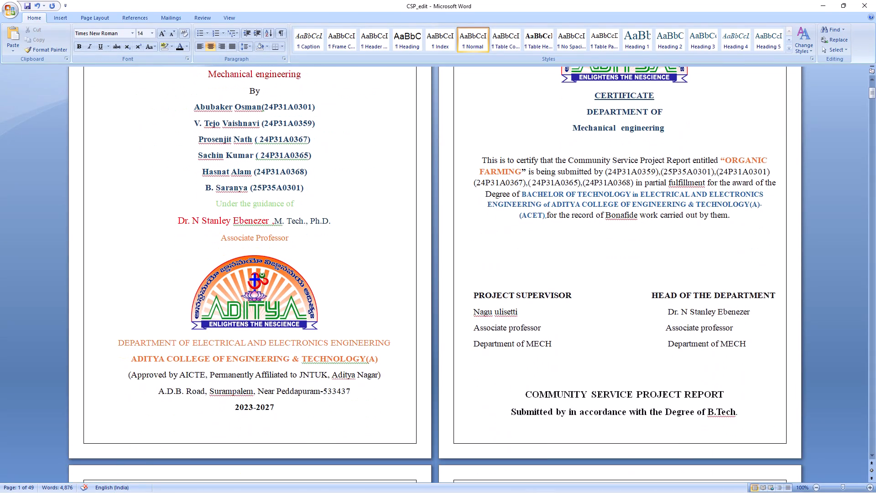
pyautogui.scroll(2, 324, 186)
pyautogui.moveTo(592, 119); pyautogui.dragTo(550, 107)
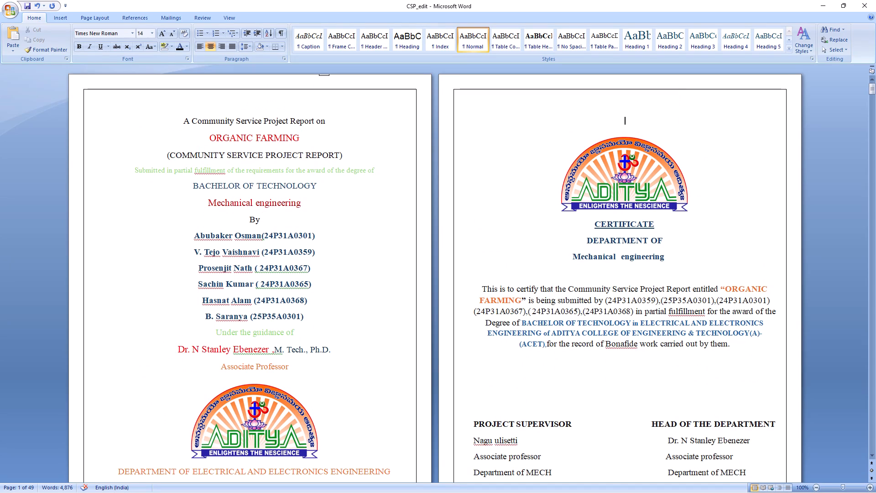
pyautogui.press('BackSpace')
pyautogui.press('BackSpace')
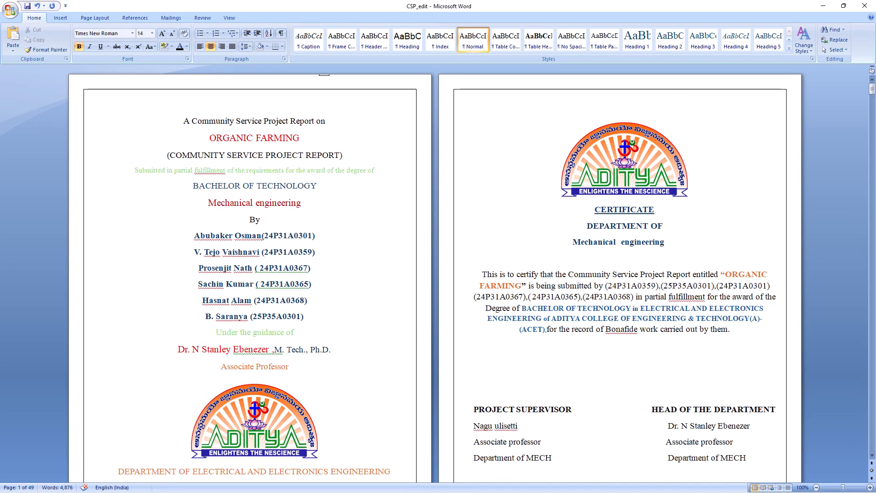
# Replace "Mechanical" in the cover page's branch line with MECHANICAL in capitals.
pyautogui.scroll(-2, 550, 107)
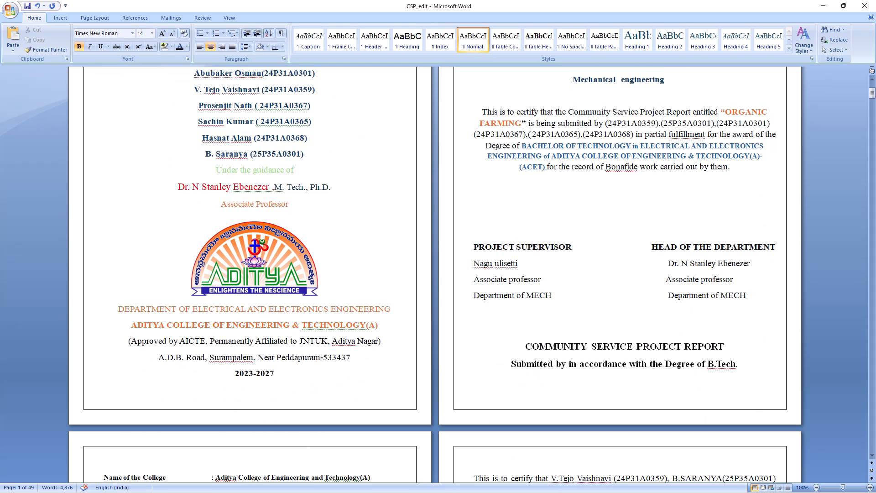
pyautogui.scroll(1, 387, 188)
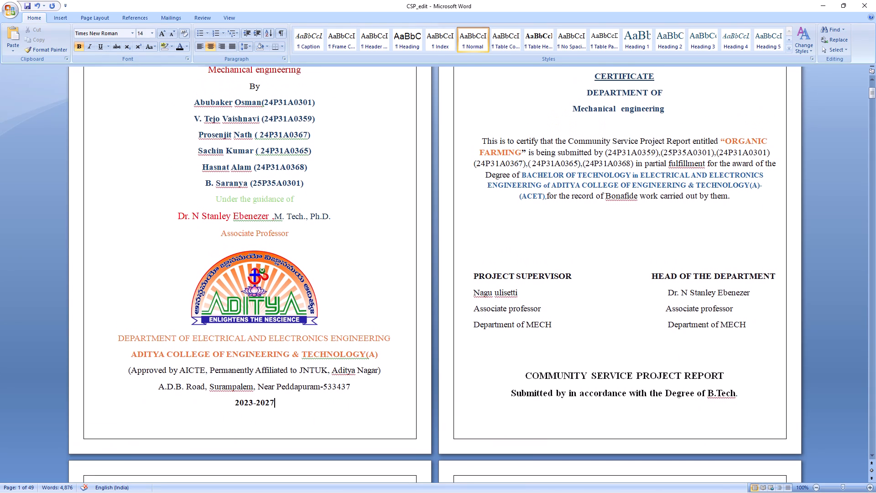
pyautogui.scroll(2, 387, 188)
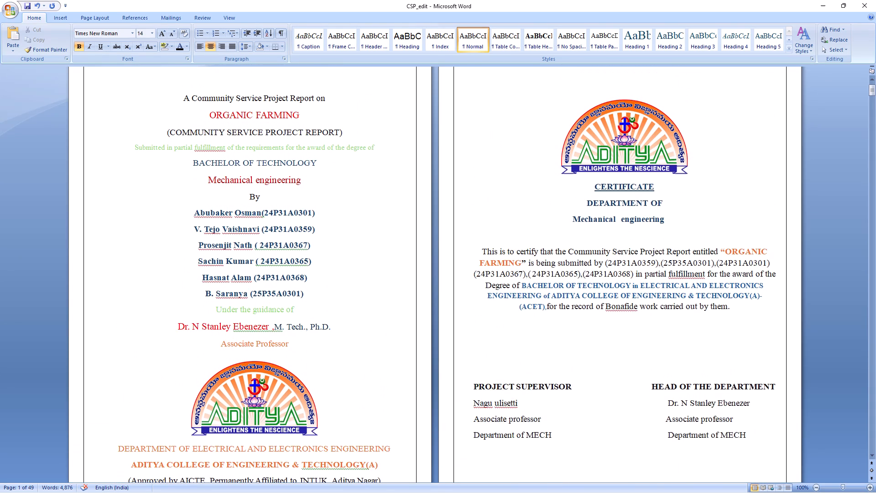
pyautogui.scroll(1, 387, 188)
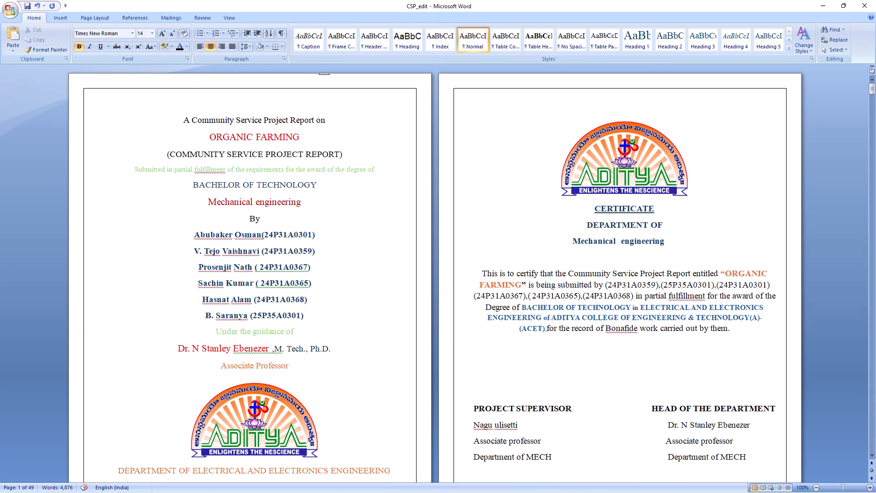
pyautogui.click(253, 202)
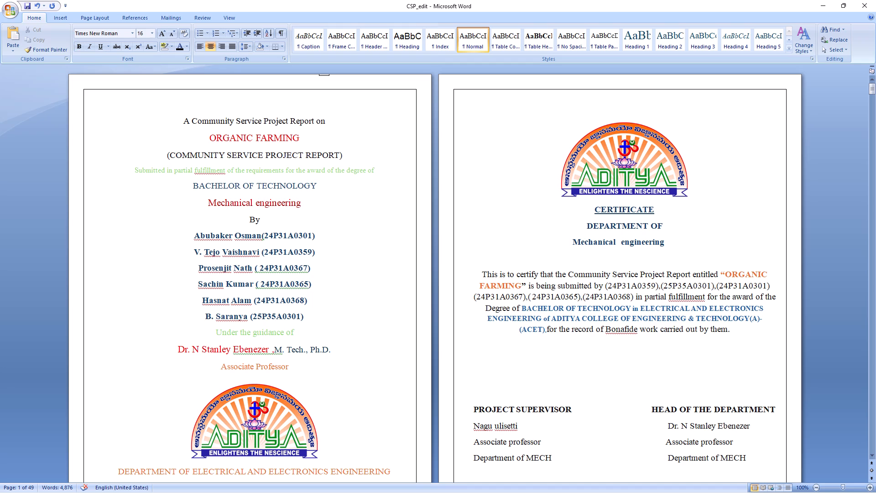
pyautogui.press('BackSpace')
pyautogui.press('BackSpace')
pyautogui.press('BackSpace')
pyautogui.press('BackSpace')
pyautogui.press('BackSpace')
pyautogui.press('BackSpace')
pyautogui.press('BackSpace')
pyautogui.press('BackSpace')
pyautogui.press('BackSpace')
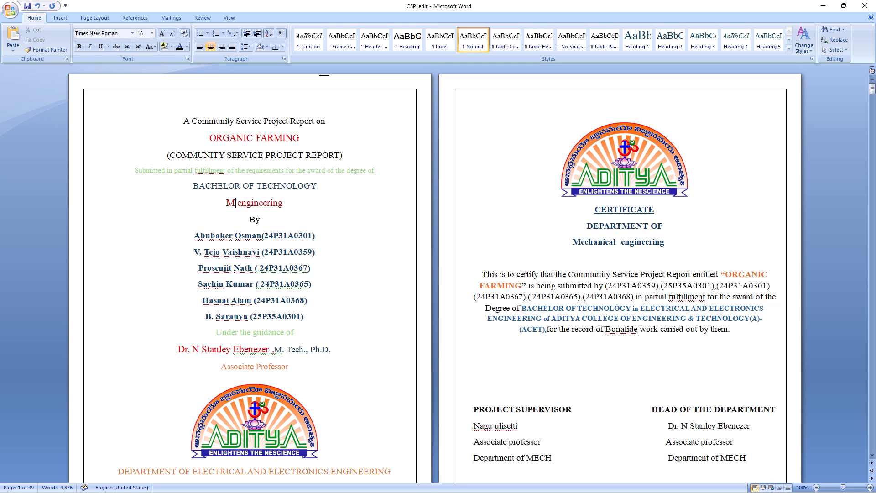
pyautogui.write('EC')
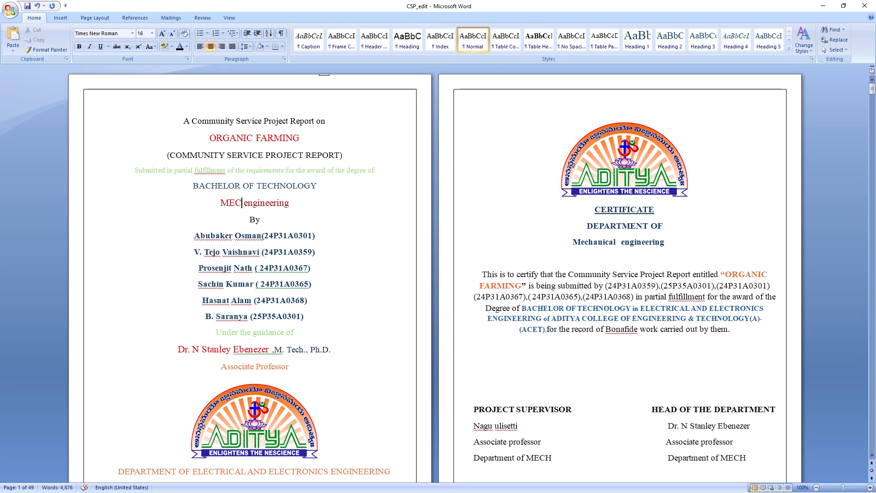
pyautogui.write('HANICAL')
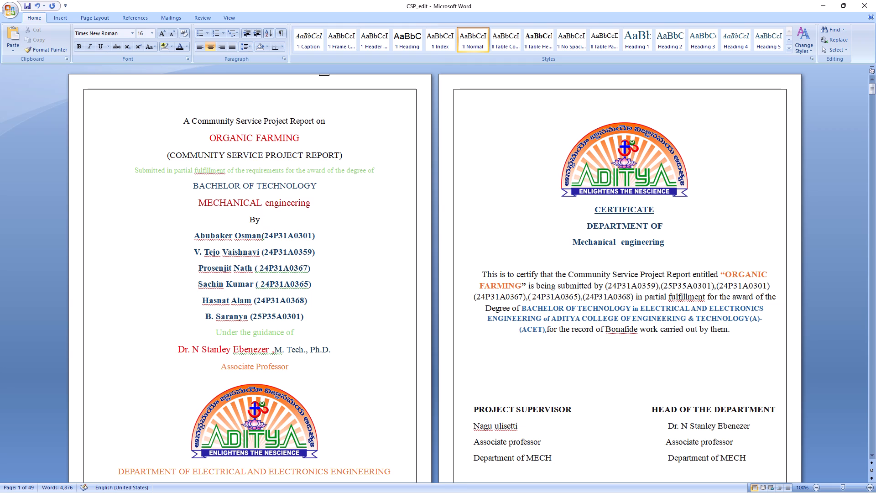
# Replace "engineering" in the same cover line with ENGINEERING in capitals.
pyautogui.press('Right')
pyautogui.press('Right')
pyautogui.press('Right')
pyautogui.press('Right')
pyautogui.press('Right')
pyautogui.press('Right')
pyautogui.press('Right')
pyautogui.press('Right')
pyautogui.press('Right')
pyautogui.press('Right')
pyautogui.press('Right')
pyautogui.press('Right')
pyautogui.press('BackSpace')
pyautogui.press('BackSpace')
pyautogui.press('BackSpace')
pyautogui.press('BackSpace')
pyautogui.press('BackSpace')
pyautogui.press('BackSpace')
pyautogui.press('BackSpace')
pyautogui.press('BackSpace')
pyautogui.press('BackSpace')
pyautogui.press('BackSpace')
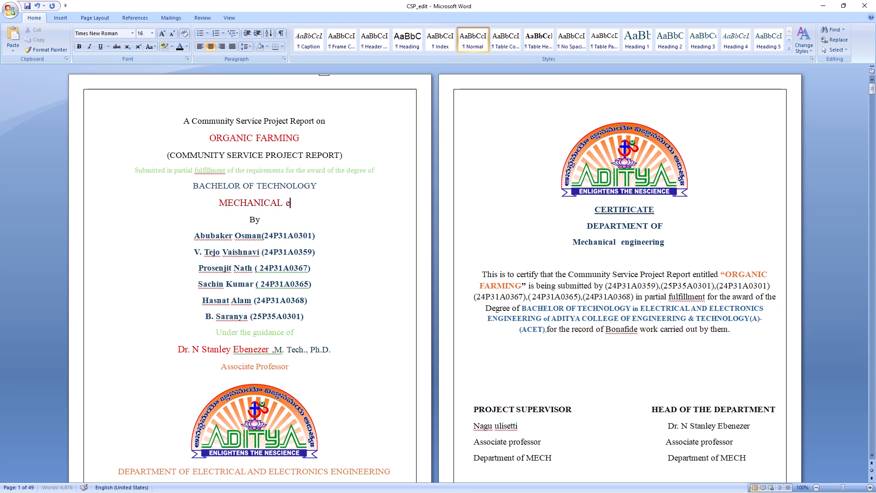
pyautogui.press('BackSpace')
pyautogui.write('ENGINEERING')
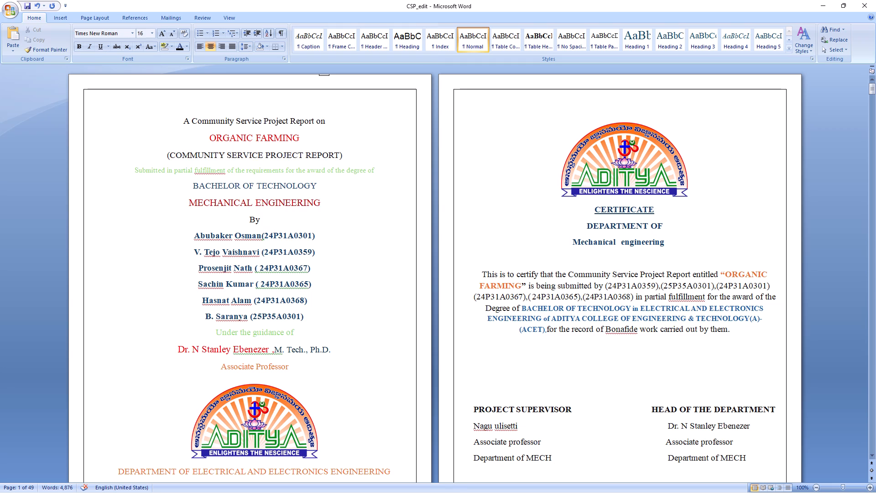
# Insert a blank line between BACHELOR OF TECHNOLOGY and MECHANICAL ENGINEERING on the cover page.
pyautogui.click(318, 187)
pyautogui.press('Return')
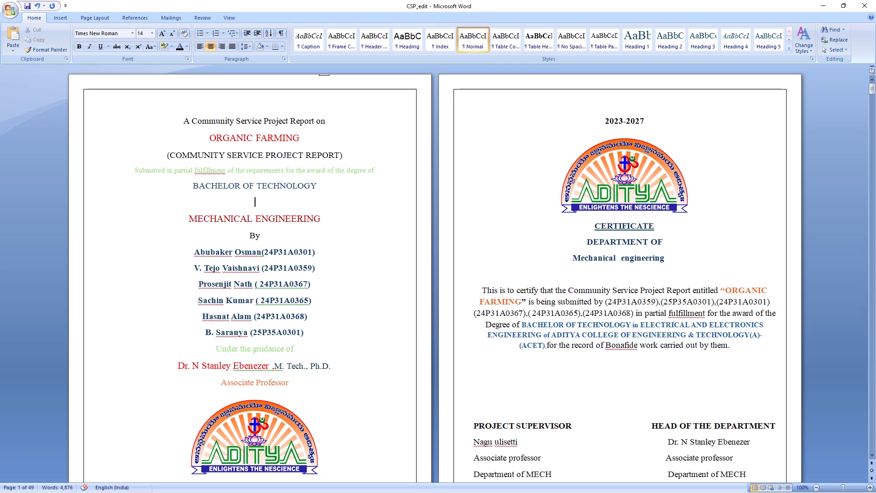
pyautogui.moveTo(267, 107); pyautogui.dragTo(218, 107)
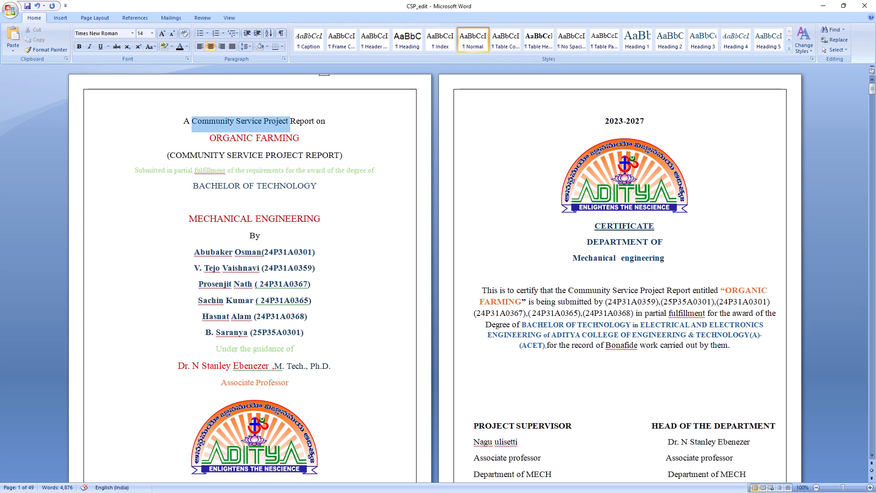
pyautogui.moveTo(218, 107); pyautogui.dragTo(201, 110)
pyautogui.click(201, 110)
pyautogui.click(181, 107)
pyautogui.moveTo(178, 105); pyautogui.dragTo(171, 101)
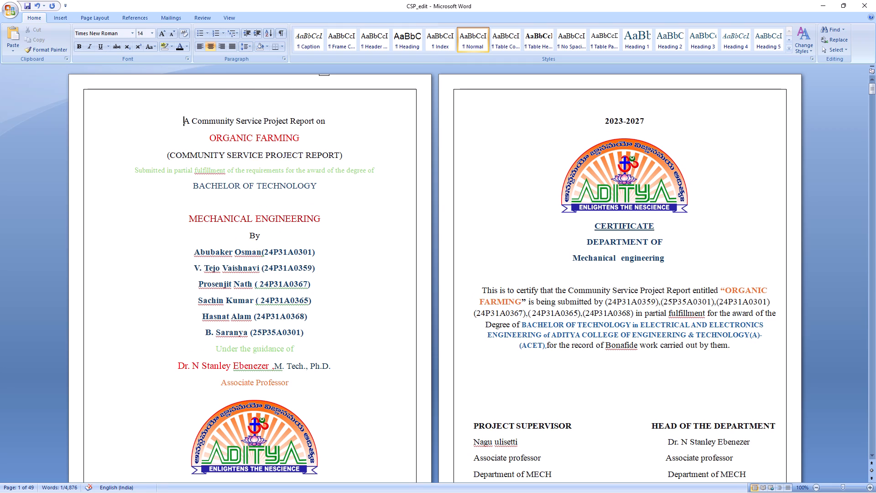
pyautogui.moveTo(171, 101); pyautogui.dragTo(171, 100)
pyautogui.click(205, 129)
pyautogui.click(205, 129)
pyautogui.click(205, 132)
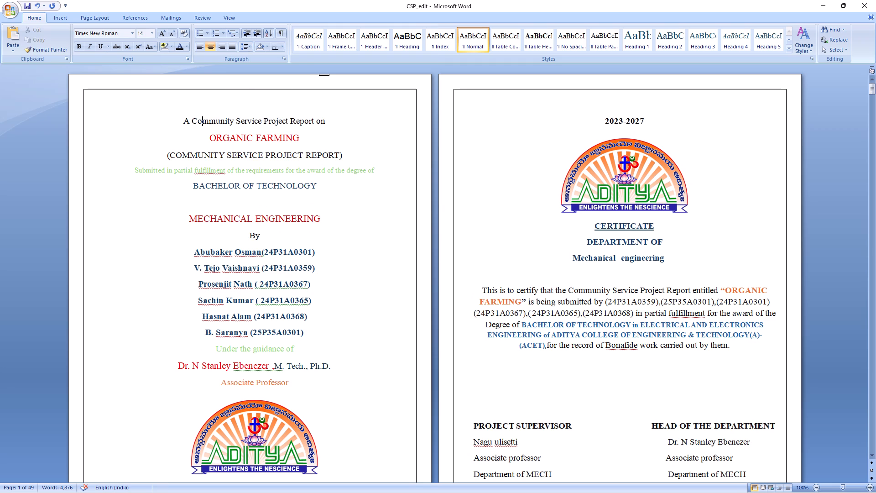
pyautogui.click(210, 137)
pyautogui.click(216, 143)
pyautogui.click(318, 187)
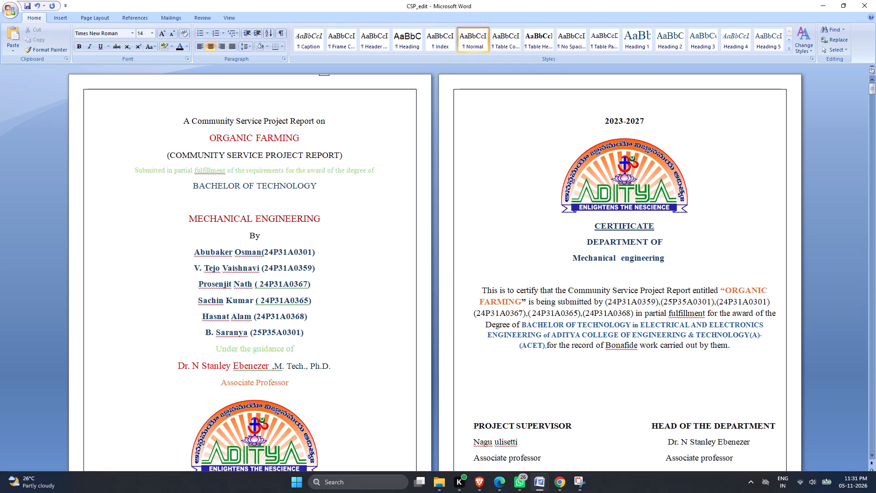
# Compare with the sample document's cover, and reduce the AICTE approval and address lines on CSP_edit's cover to 11 pt.
pyautogui.click(578, 440)
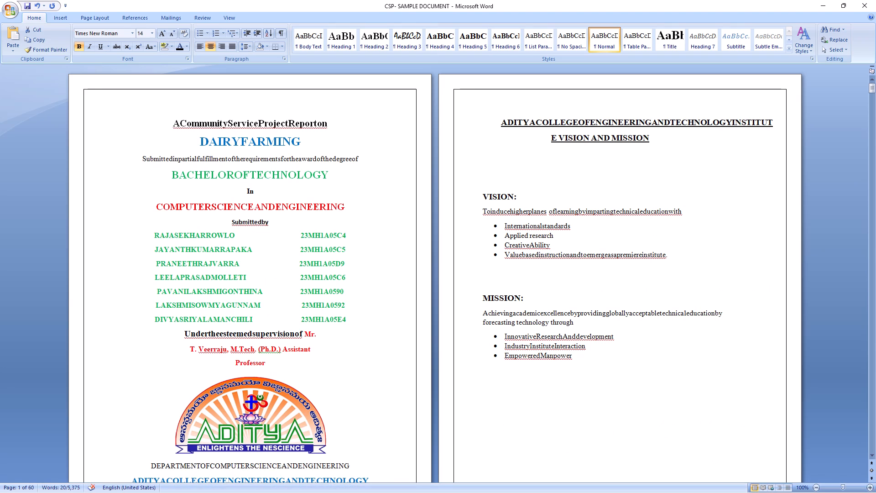
pyautogui.scroll(-3, 411, 382)
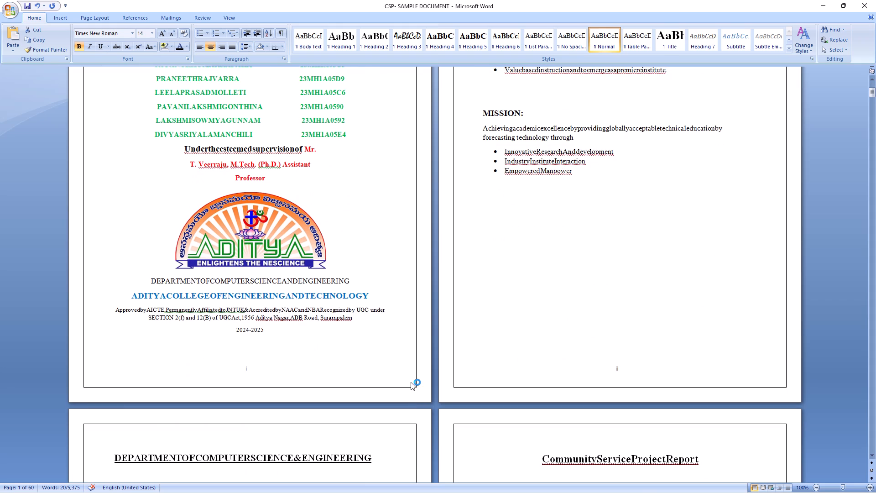
pyautogui.scroll(1, 411, 382)
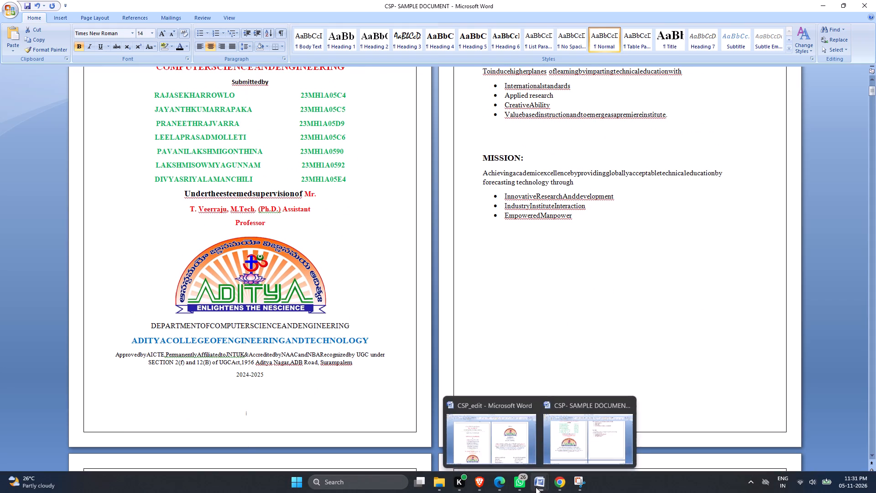
pyautogui.click(519, 433)
pyautogui.scroll(-1, 363, 340)
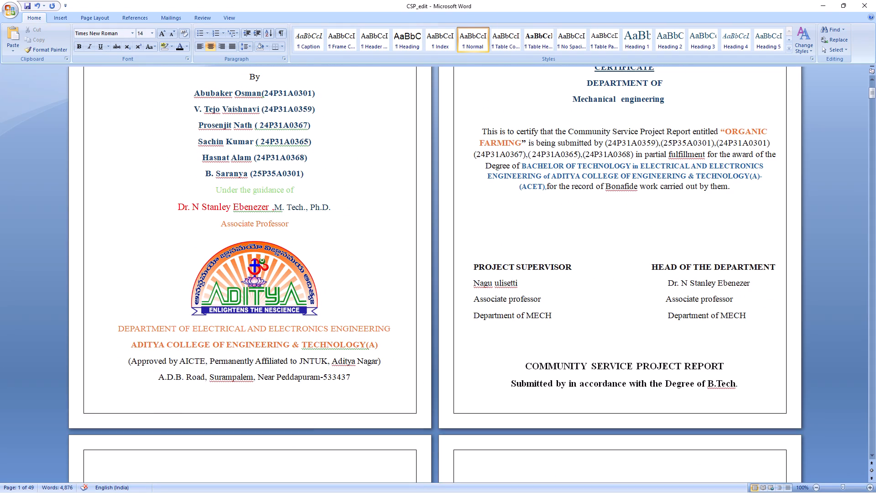
pyautogui.moveTo(125, 363); pyautogui.dragTo(355, 378)
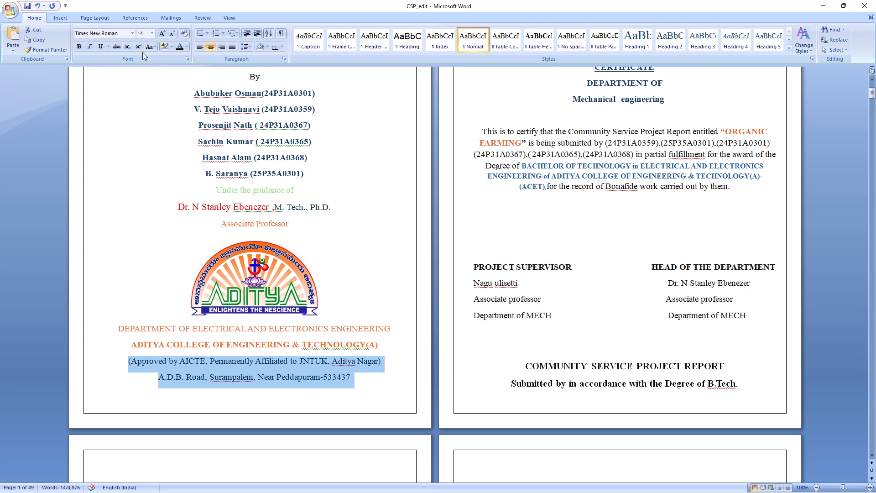
pyautogui.click(172, 32)
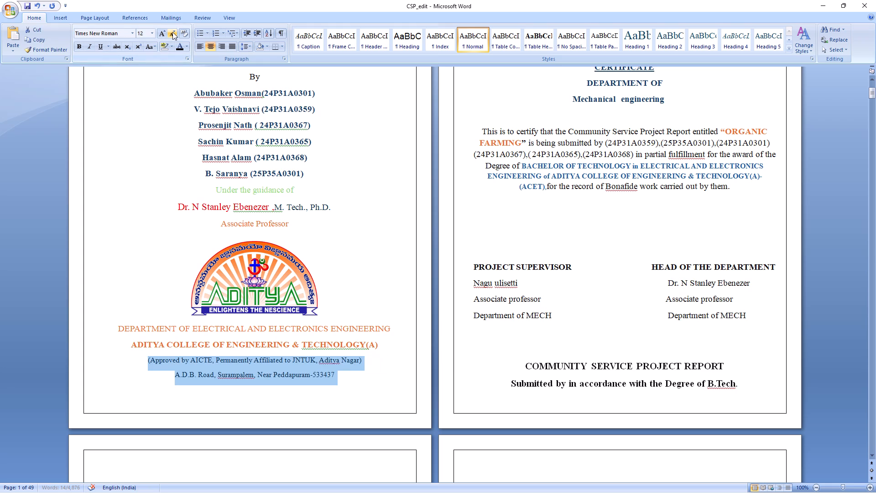
pyautogui.click(172, 32)
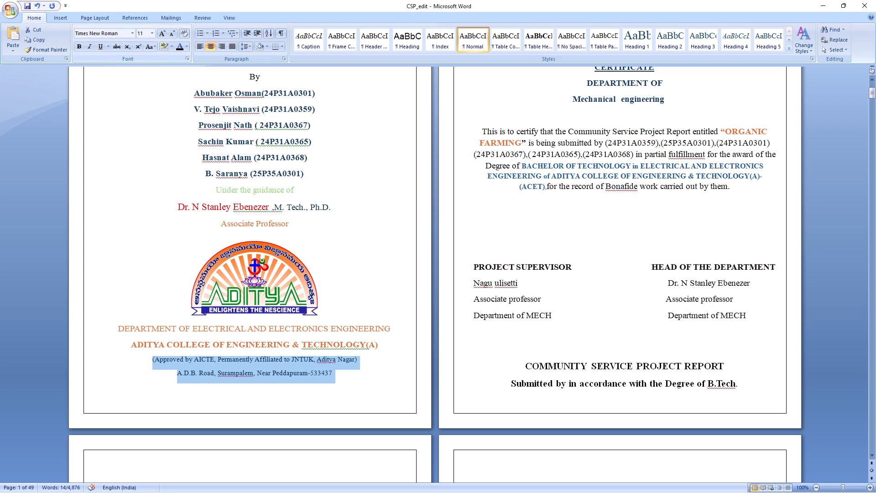
# Join the 2023-2027 line to the cover's address line, removing the gap between them, and break it onto its own line below.
pyautogui.click(386, 204)
pyautogui.click(336, 373)
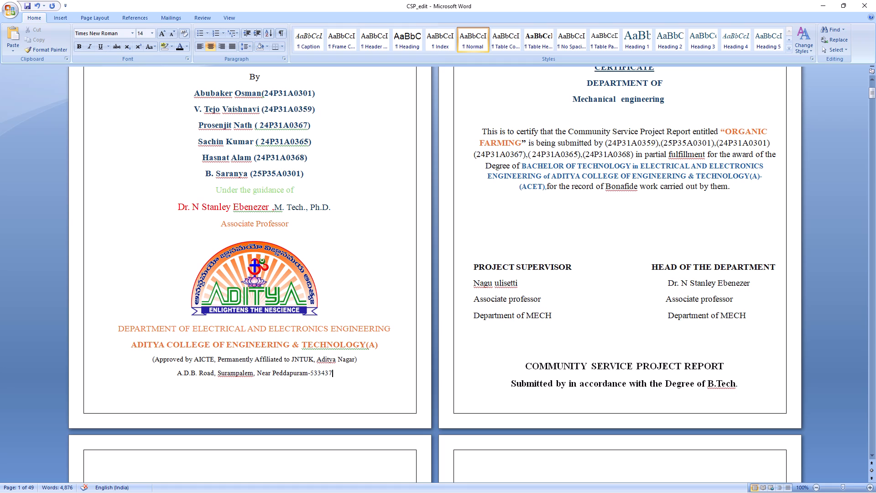
pyautogui.press('Return')
pyautogui.scroll(2, 438, 285)
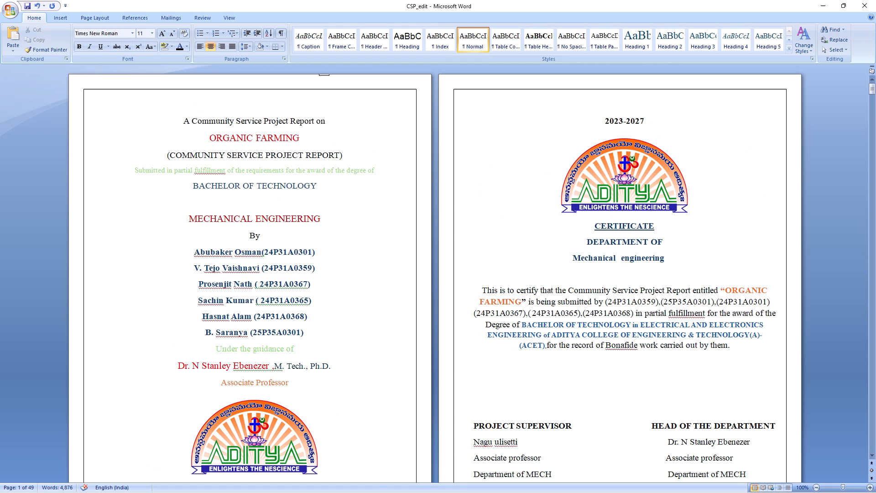
pyautogui.click(605, 119)
pyautogui.press('BackSpace')
pyautogui.press('BackSpace')
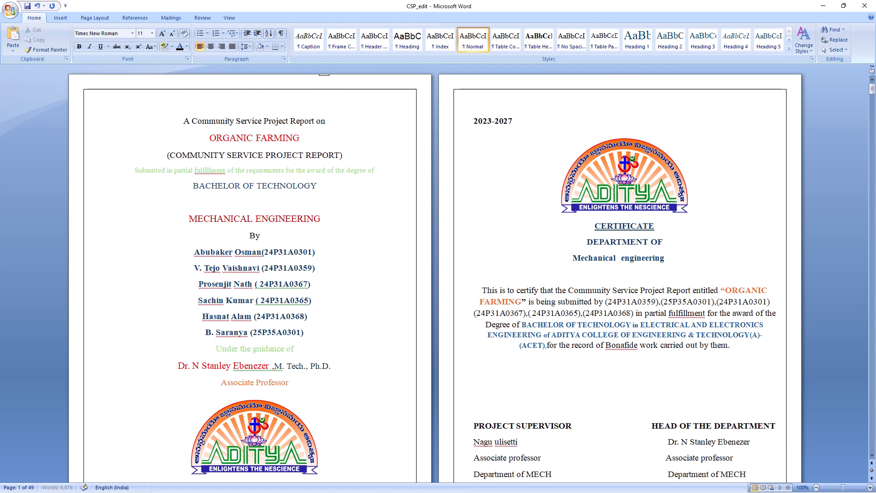
pyautogui.press('BackSpace')
pyautogui.scroll(-1, 605, 119)
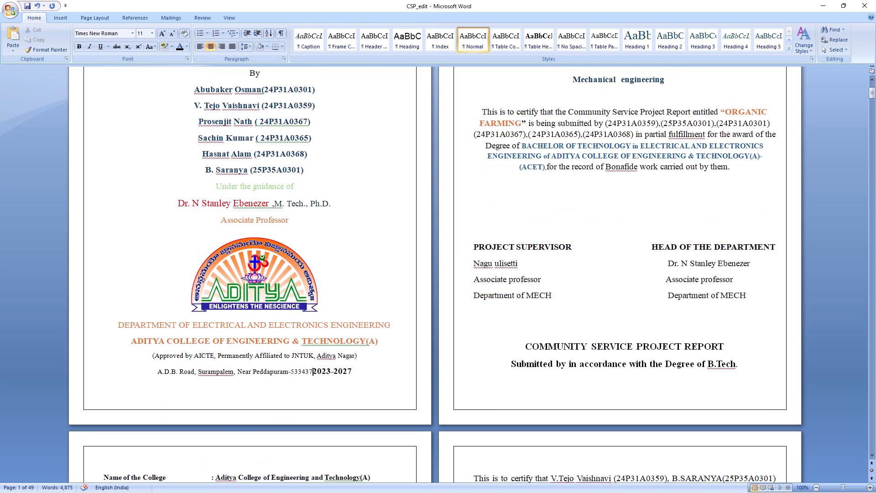
pyautogui.press('Return')
# Reduce the 2023-2027 line to 11 pt so that it fits at the bottom of the cover page.
pyautogui.scroll(1, 605, 119)
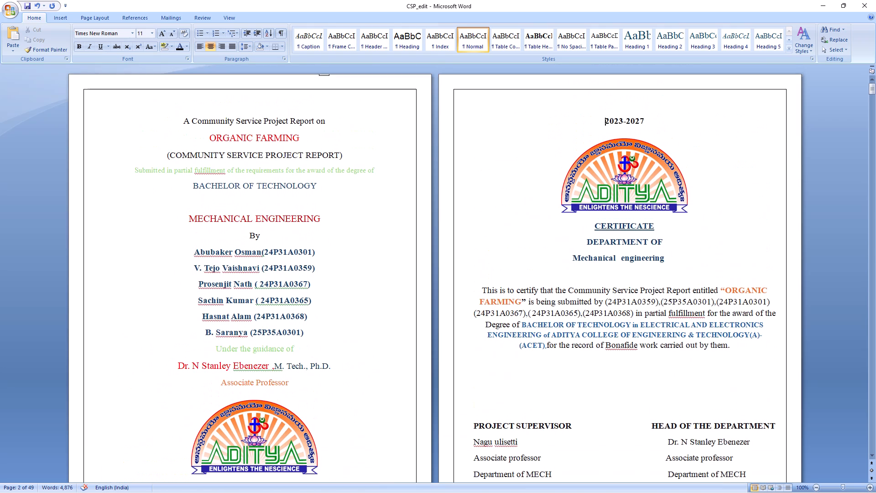
pyautogui.moveTo(605, 121); pyautogui.dragTo(650, 122)
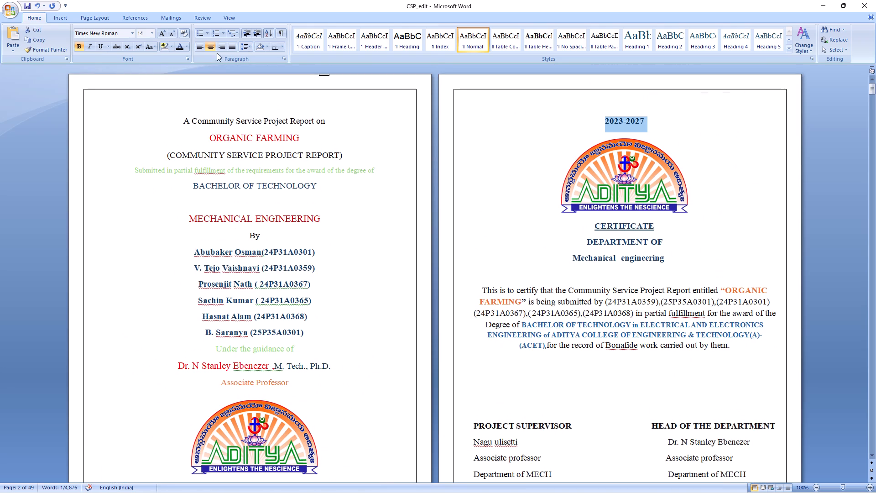
pyautogui.click(170, 31)
pyautogui.click(170, 31)
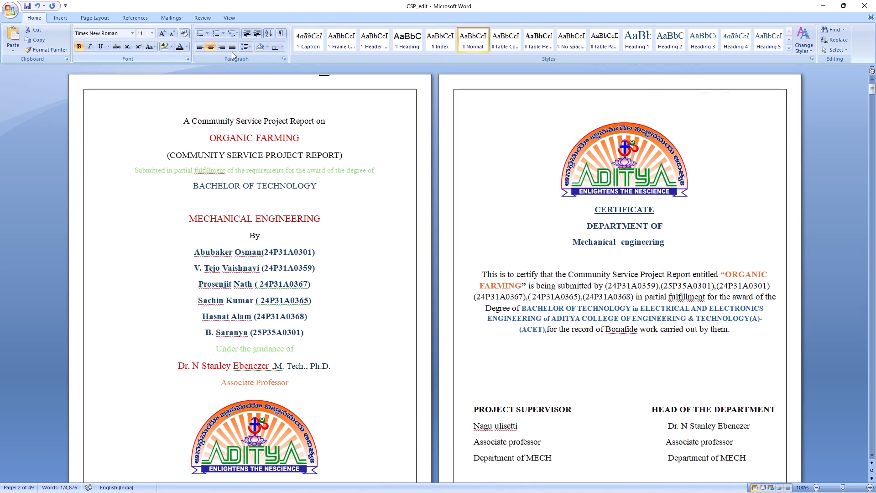
pyautogui.scroll(-3, 343, 220)
pyautogui.scroll(1, 343, 220)
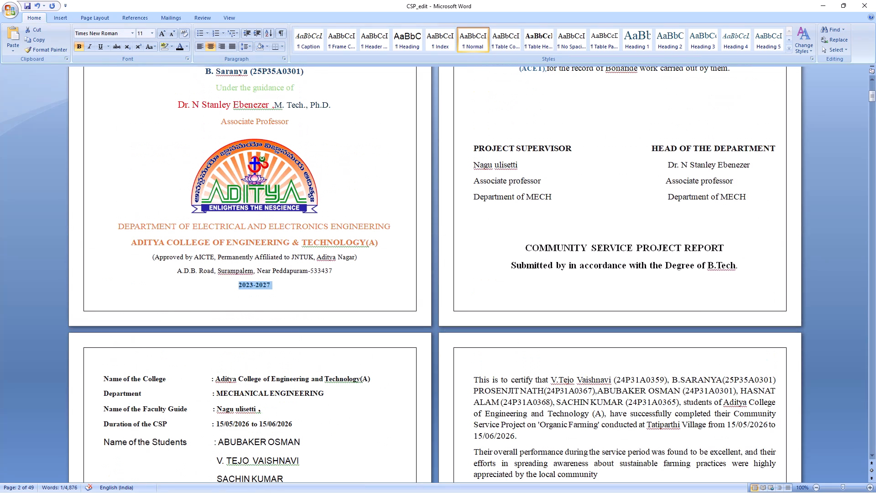
pyautogui.click(377, 184)
# Enter IN on the blank line between BACHELOR OF TECHNOLOGY and MECHANICAL ENGINEERING on the cover page.
pyautogui.scroll(1, 363, 163)
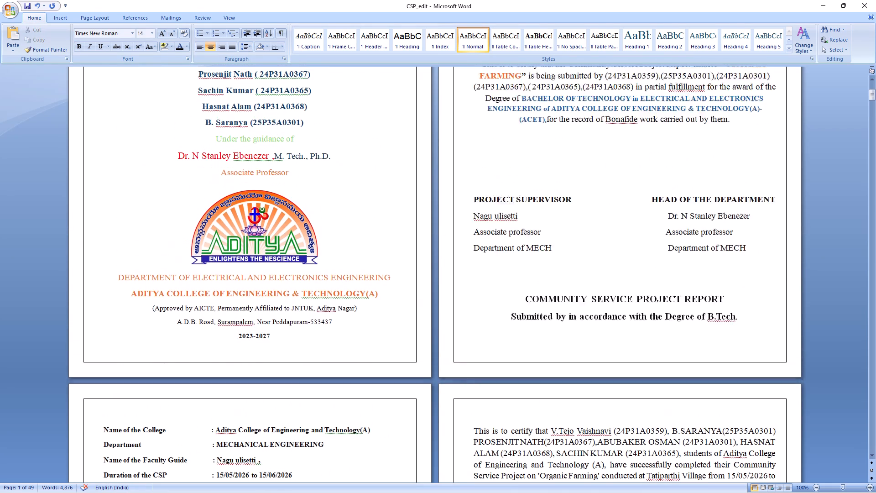
pyautogui.scroll(2, 363, 163)
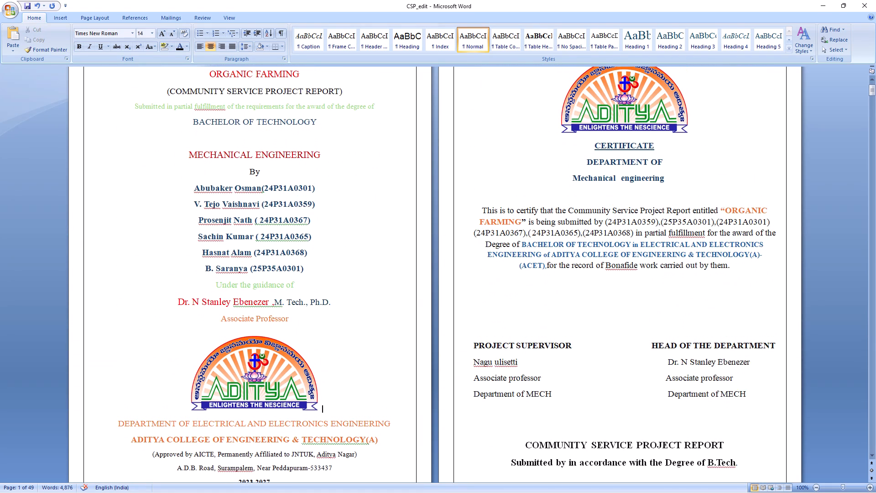
pyautogui.click(318, 123)
pyautogui.click(264, 136)
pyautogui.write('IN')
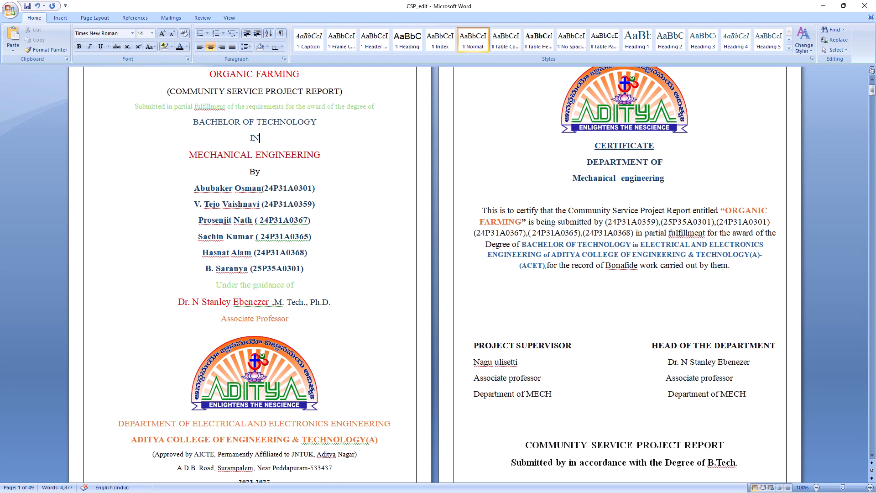
# Change "By" above the student names on the cover page to BY in capitals.
pyautogui.click(262, 173)
pyautogui.press('BackSpace')
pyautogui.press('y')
# Place the comma directly after the guide's name on the cover page, leaving a space before the degrees.
pyautogui.click(275, 307)
pyautogui.click(272, 304)
pyautogui.press('Right')
pyautogui.press('BackSpace')
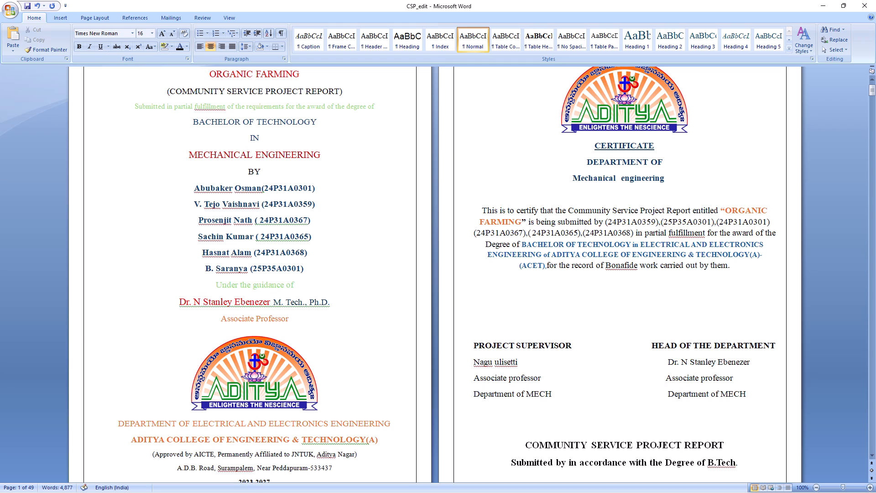
pyautogui.press('Left')
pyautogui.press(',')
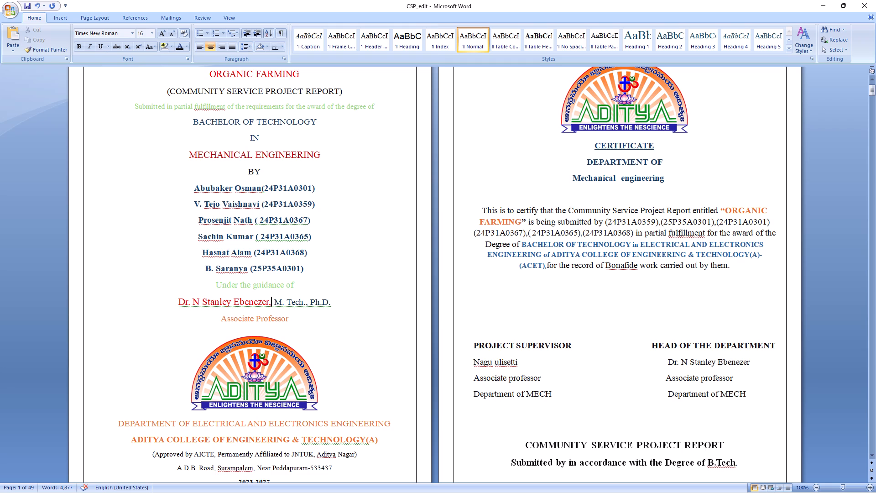
# Remove the space inside "M. Tech." on the guide's line so that it reads M.Tech.
pyautogui.press('Right')
pyautogui.press('Right')
pyautogui.press('Right')
pyautogui.press('Right')
pyautogui.press('BackSpace')
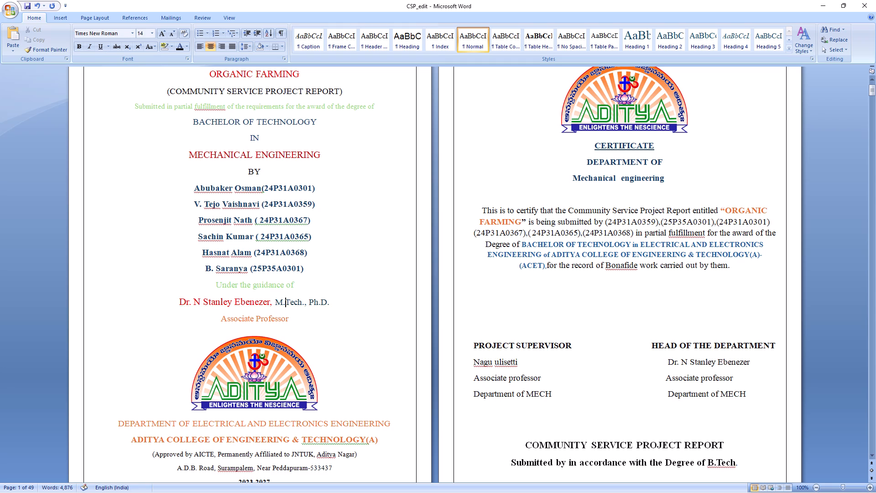
pyautogui.press('Right')
pyautogui.press('Right')
pyautogui.press('Right')
pyautogui.press('Right')
# Insert three blank lines before COMMUNITY SERVICE PROJECT REPORT to push it and its subtitle off the certificate page onto the next page.
pyautogui.scroll(-1, 348, 276)
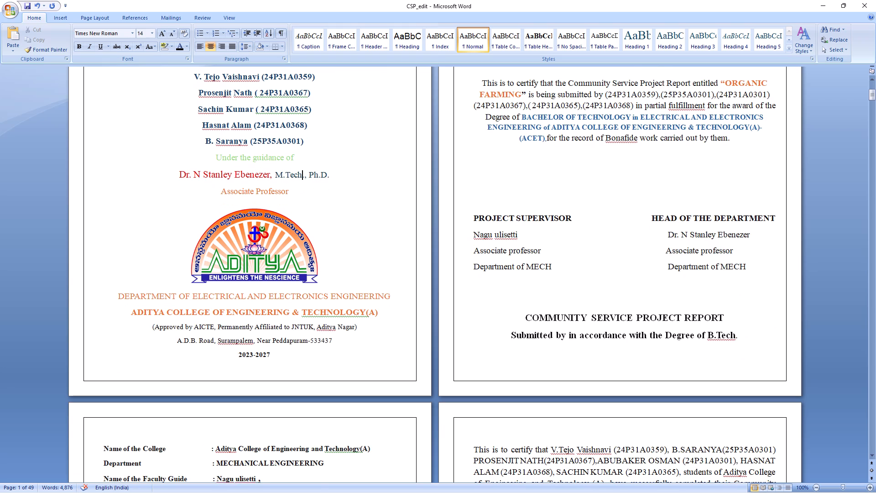
pyautogui.scroll(2, 348, 276)
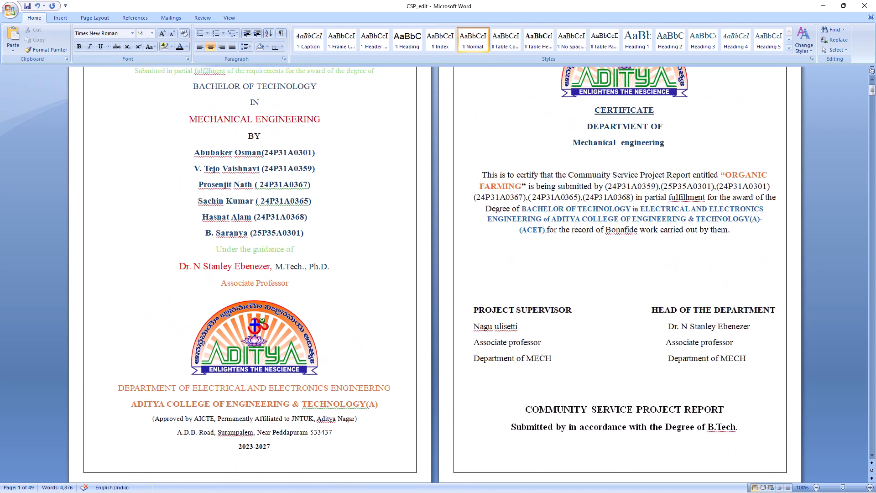
pyautogui.scroll(2, 348, 276)
pyautogui.scroll(-1, 348, 276)
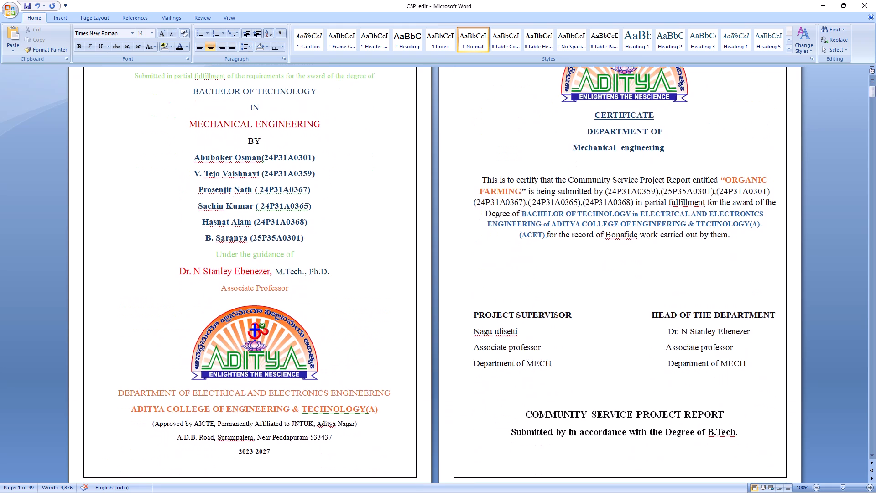
pyautogui.scroll(-2, 348, 276)
pyautogui.click(523, 232)
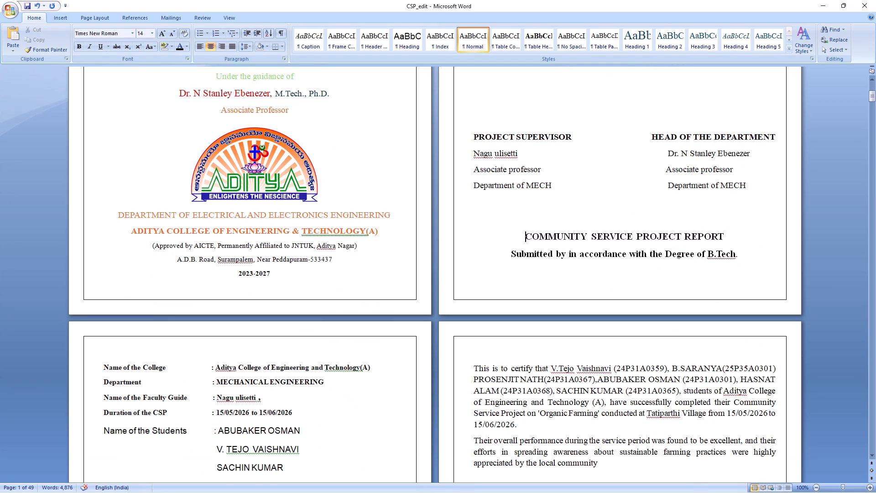
pyautogui.press('Return')
pyautogui.press('Return')
pyautogui.press('Return')
# Review the layout of the project report details page and the community certificate pages, then return to the cover.
pyautogui.scroll(-1, 523, 232)
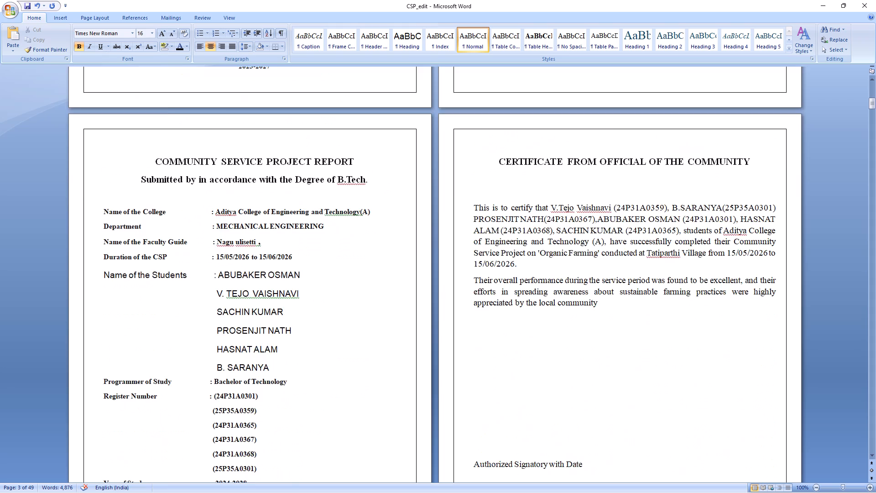
pyautogui.scroll(-8, 523, 232)
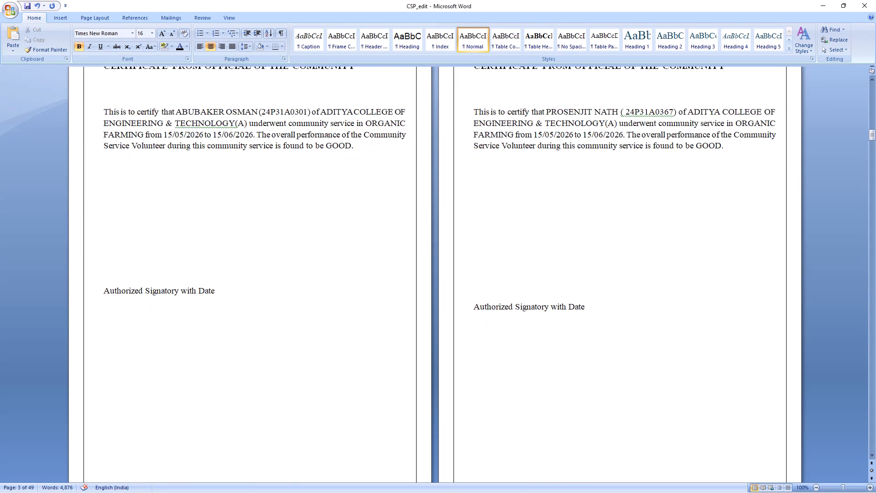
pyautogui.scroll(-1, 523, 232)
pyautogui.keyDown('ctrl'); pyautogui.scroll(1, 523, 232); pyautogui.keyUp('ctrl')
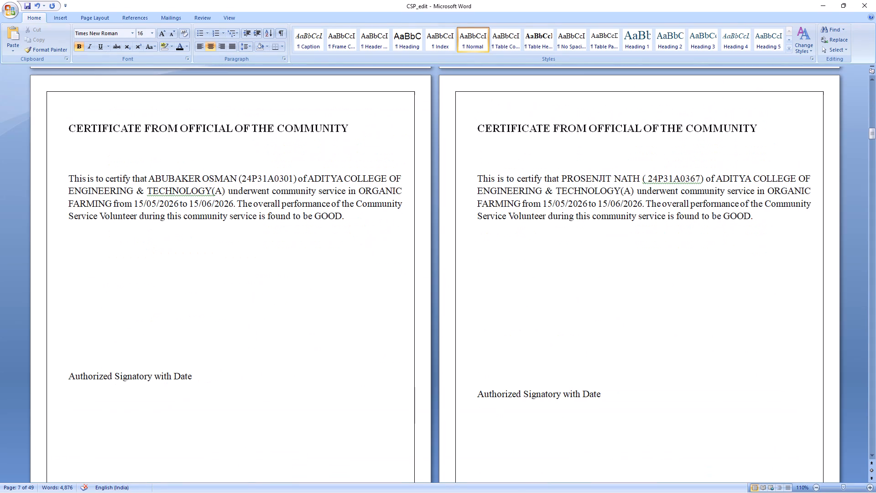
pyautogui.keyDown('ctrl'); pyautogui.scroll(-1, 523, 232); pyautogui.keyUp('ctrl')
pyautogui.scroll(4, 523, 232)
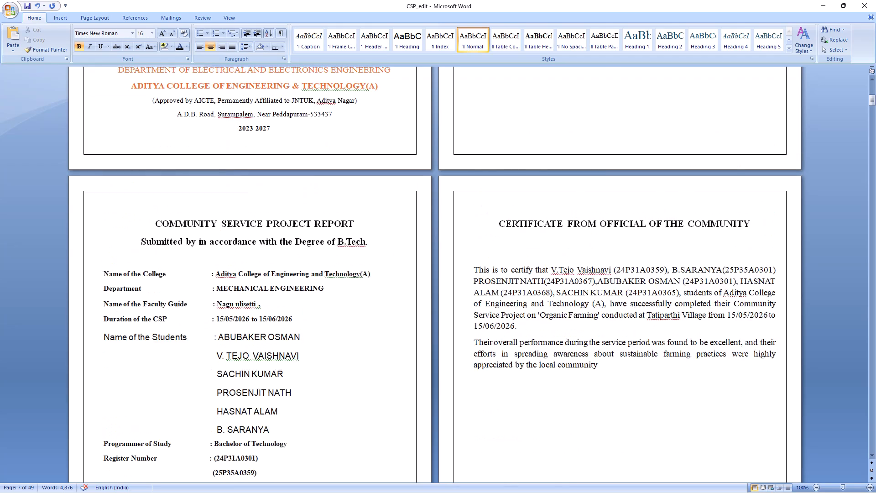
pyautogui.scroll(5, 523, 232)
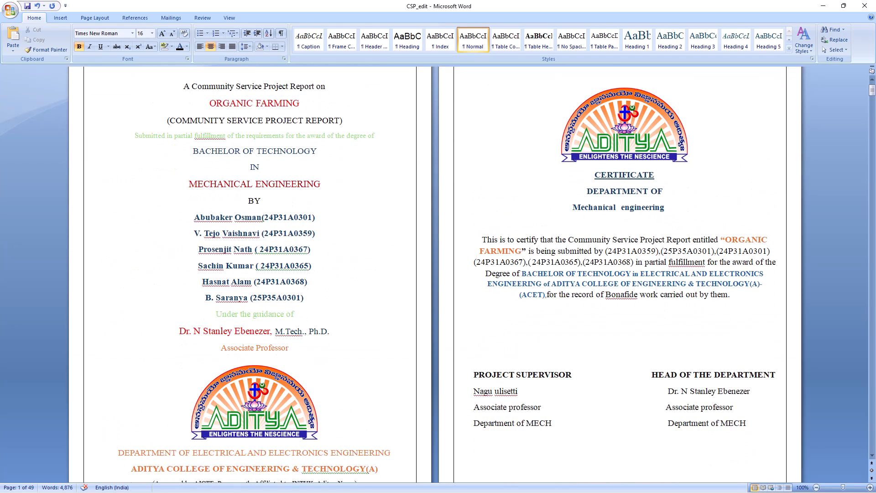
pyautogui.scroll(1, 523, 232)
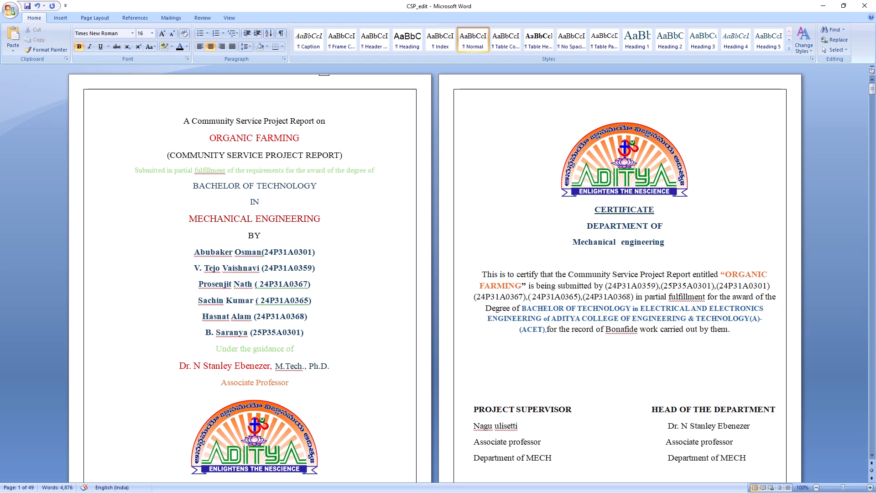
# Centre the CERTIFICATE, DEPARTMENT OF and Mechanical engineering heading lines on the certificate page.
pyautogui.moveTo(590, 212); pyautogui.dragTo(652, 242)
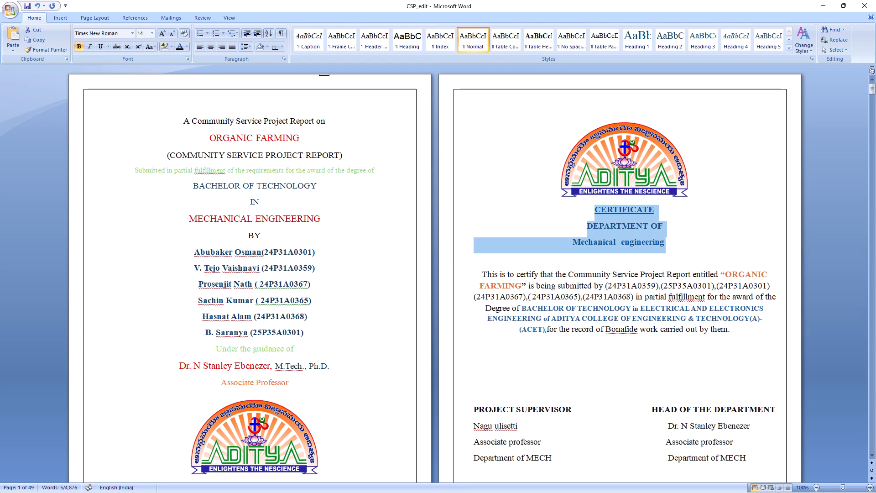
pyautogui.click(210, 44)
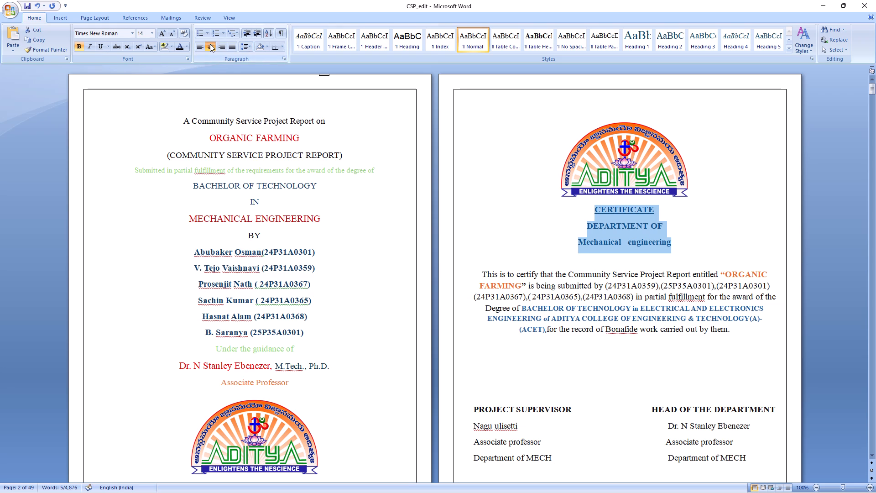
pyautogui.click(513, 207)
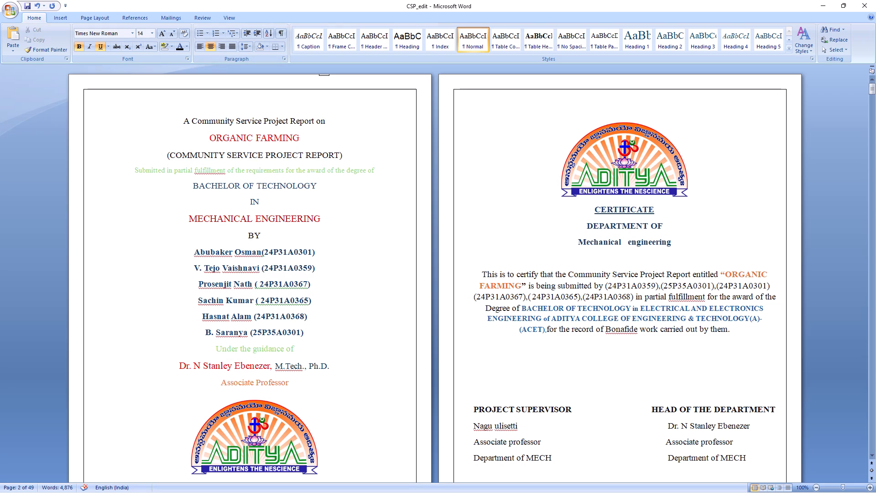
# Retype the department name under DEPARTMENT OF on the certificate page in capitals as MECHANICAL ENGINEERING.
pyautogui.click(671, 244)
pyautogui.press('BackSpace')
pyautogui.press('BackSpace')
pyautogui.press('BackSpace')
pyautogui.press('BackSpace')
pyautogui.press('BackSpace')
pyautogui.press('BackSpace')
pyautogui.press('BackSpace')
pyautogui.press('BackSpace')
pyautogui.press('BackSpace')
pyautogui.press('BackSpace')
pyautogui.press('BackSpace')
pyautogui.press('BackSpace')
pyautogui.press('BackSpace')
pyautogui.press('BackSpace')
pyautogui.press('BackSpace')
pyautogui.press('BackSpace')
pyautogui.press('BackSpace')
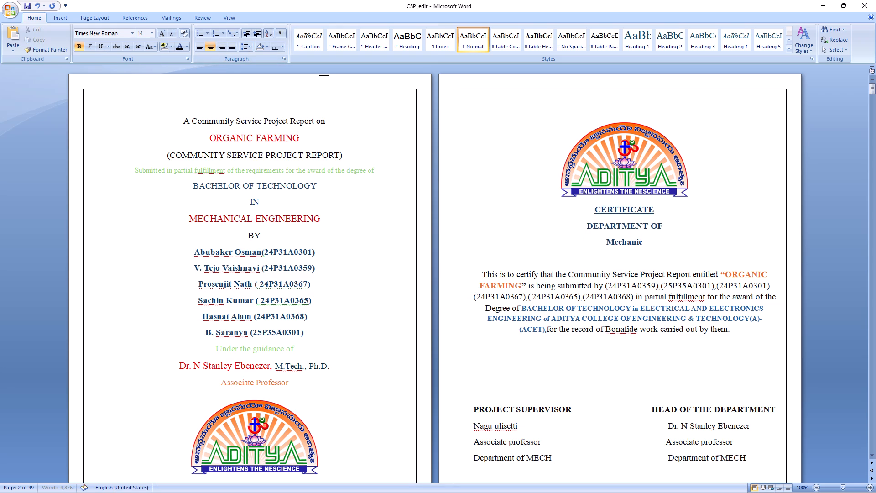
pyautogui.press('BackSpace')
pyautogui.press('BackSpace')
pyautogui.press('BackSpace')
pyautogui.press('BackSpace')
pyautogui.press('BackSpace')
pyautogui.press('BackSpace')
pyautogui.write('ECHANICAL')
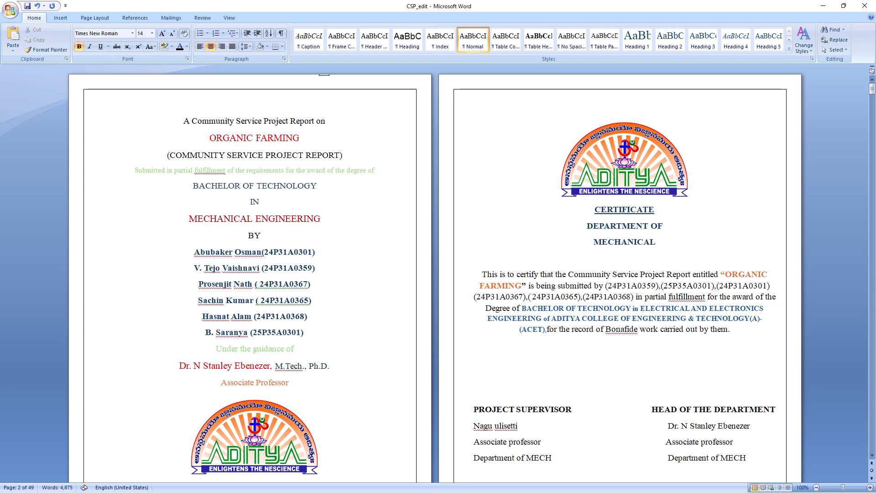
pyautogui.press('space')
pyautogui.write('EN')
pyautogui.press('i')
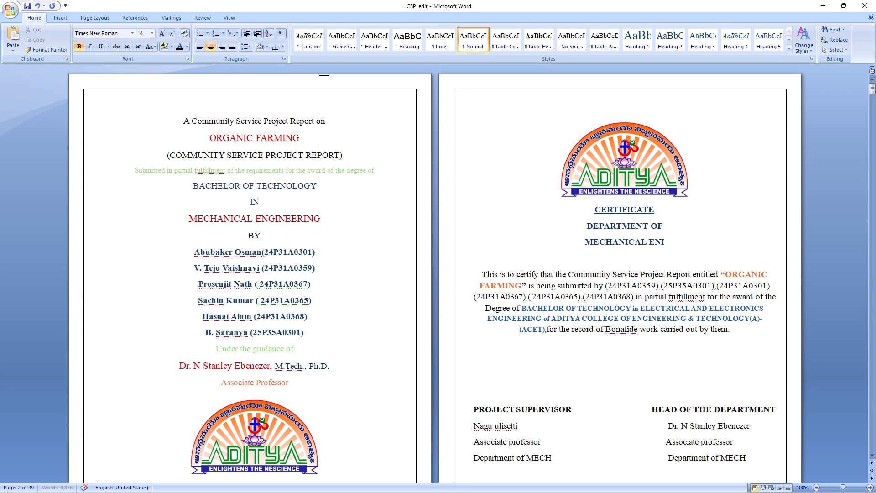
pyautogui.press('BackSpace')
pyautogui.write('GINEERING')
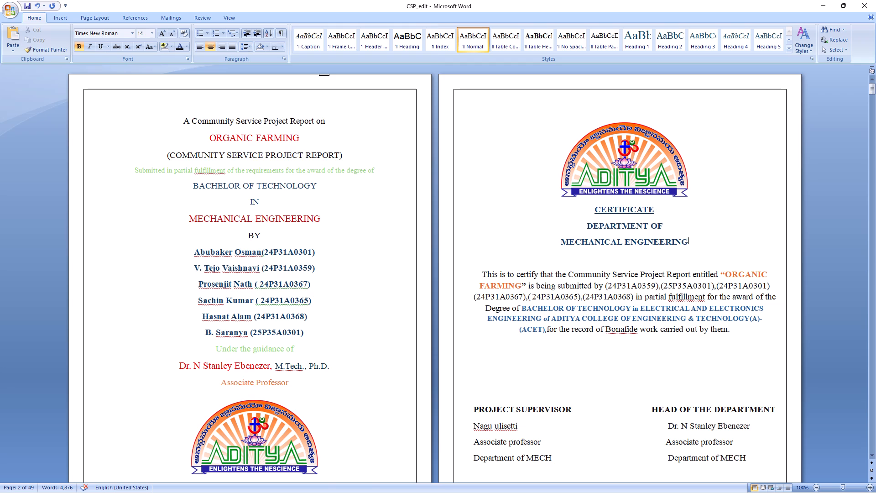
# Capitalise the first letter of the faculty guide's surname on the community service project report details page.
pyautogui.scroll(-3, 626, 393)
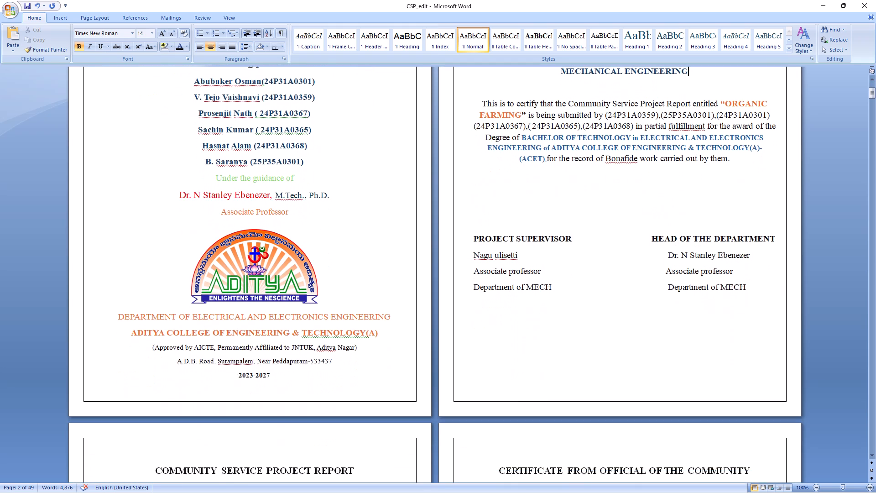
pyautogui.scroll(-2, 626, 393)
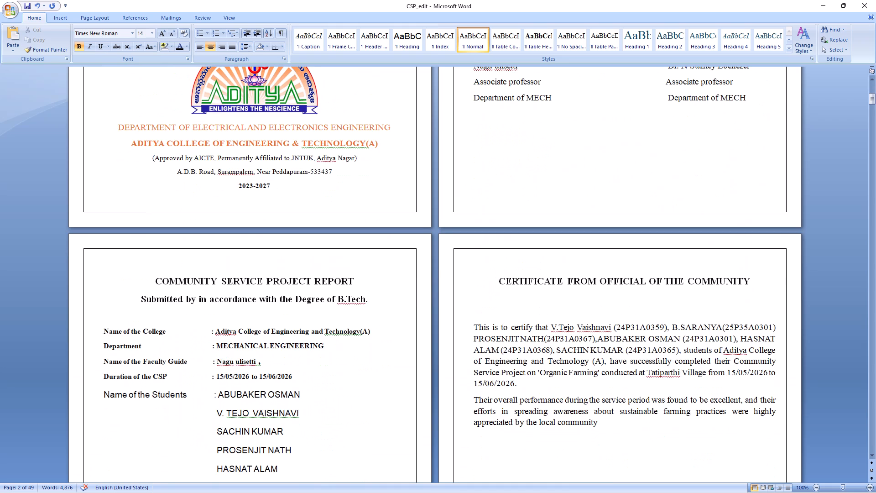
pyautogui.scroll(-1, 626, 393)
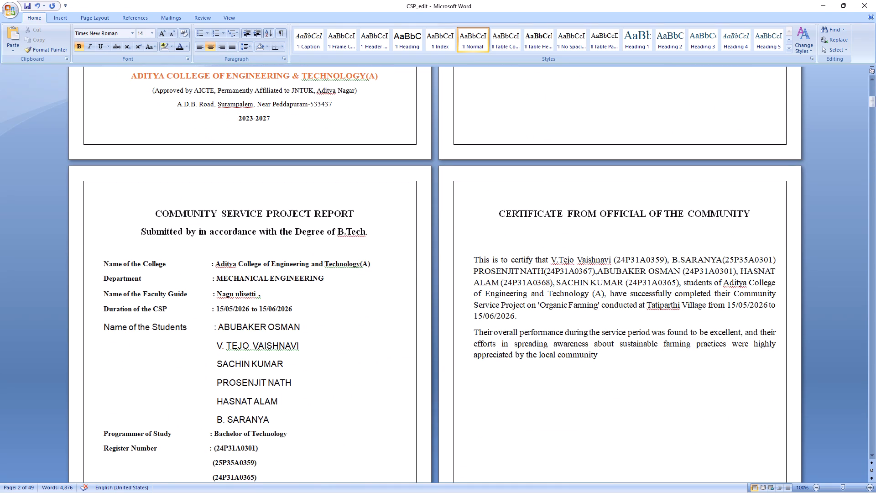
pyautogui.click(238, 298)
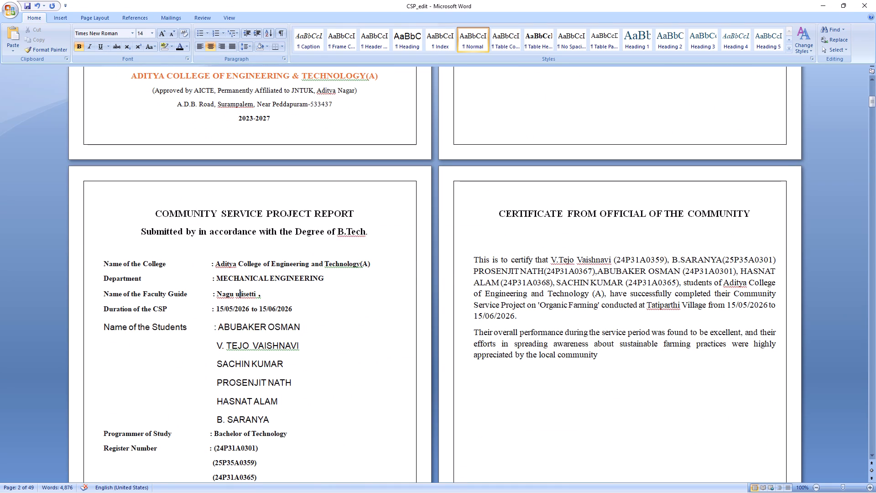
pyautogui.press('BackSpace')
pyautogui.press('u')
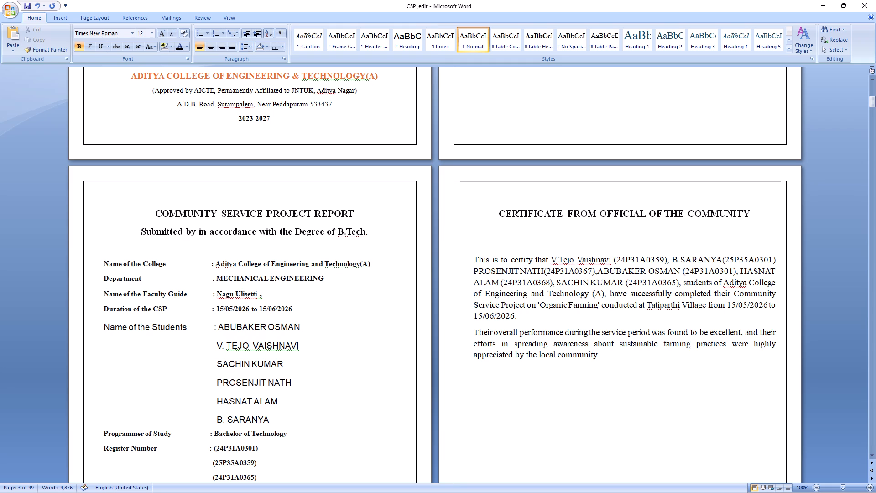
# Capitalise the first letter of the project supervisor's surname in the signature block of the certificate page.
pyautogui.scroll(3, 385, 279)
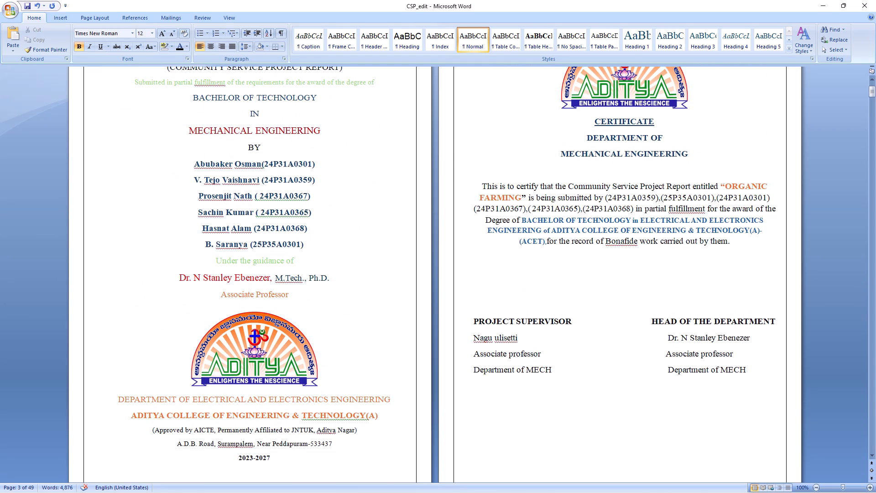
pyautogui.moveTo(500, 340); pyautogui.dragTo(570, 355)
pyautogui.click(570, 378)
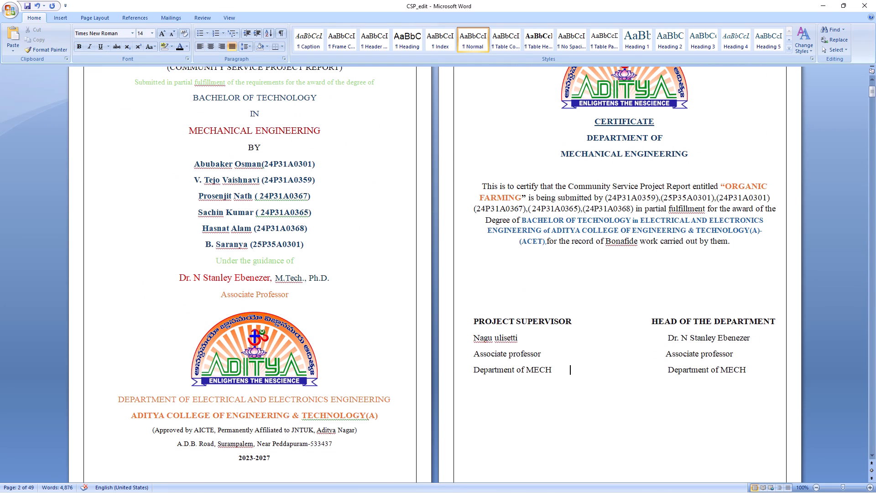
pyautogui.moveTo(501, 336); pyautogui.dragTo(567, 336)
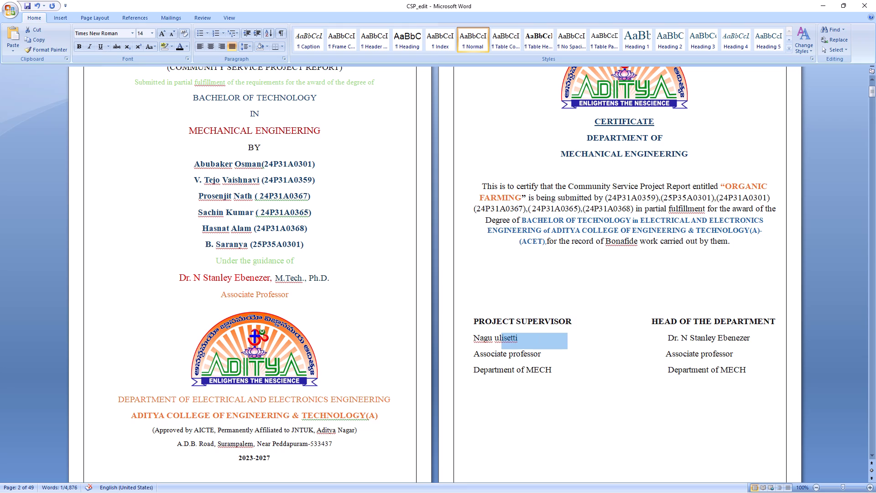
pyautogui.click(539, 334)
pyautogui.click(511, 330)
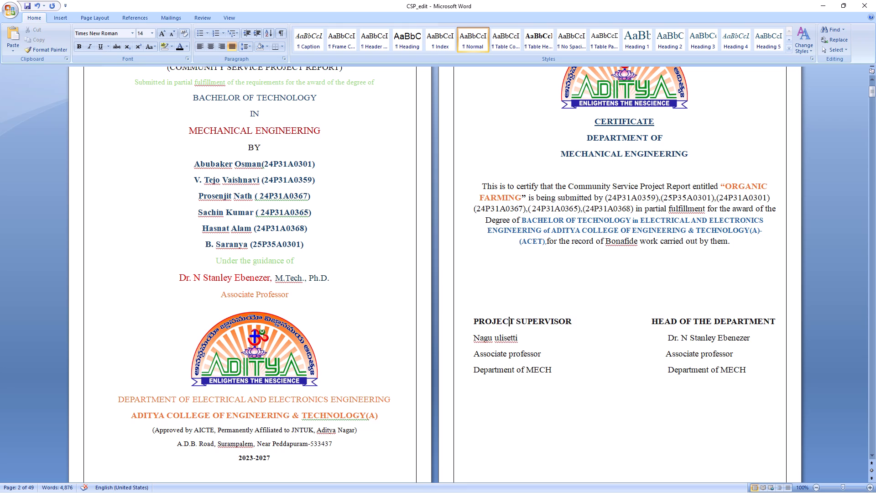
pyautogui.click(510, 336)
pyautogui.press('Left')
pyautogui.press('Left')
pyautogui.press('Left')
pyautogui.press('Left')
pyautogui.press('BackSpace')
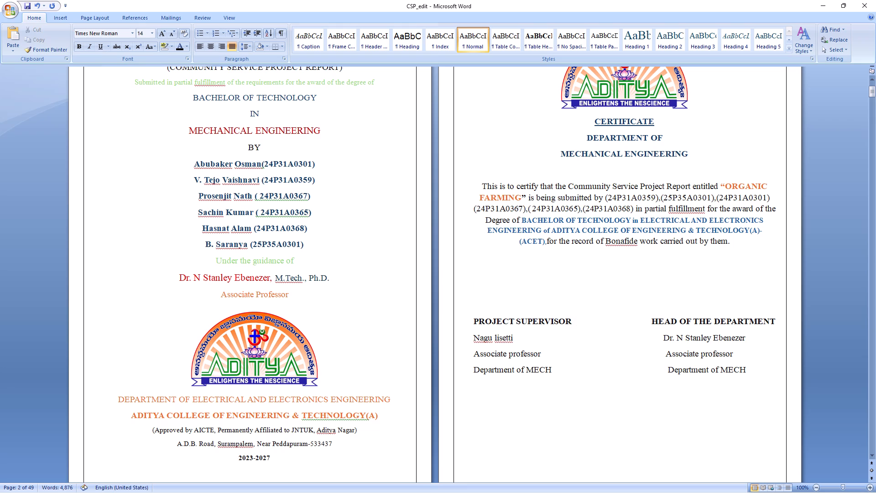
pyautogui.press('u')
# Remove one leading space before the name and before Department of MECH under HEAD OF THE DEPARTMENT to align the block.
pyautogui.scroll(-1, 632, 429)
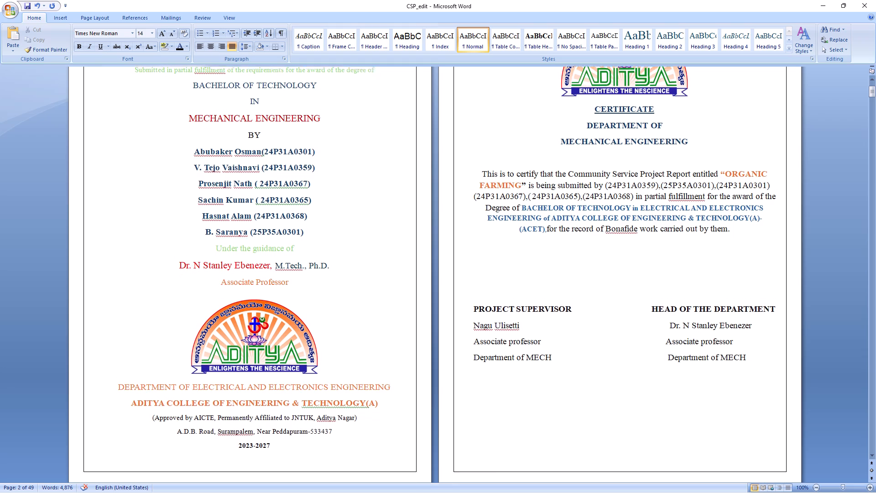
pyautogui.scroll(-2, 632, 429)
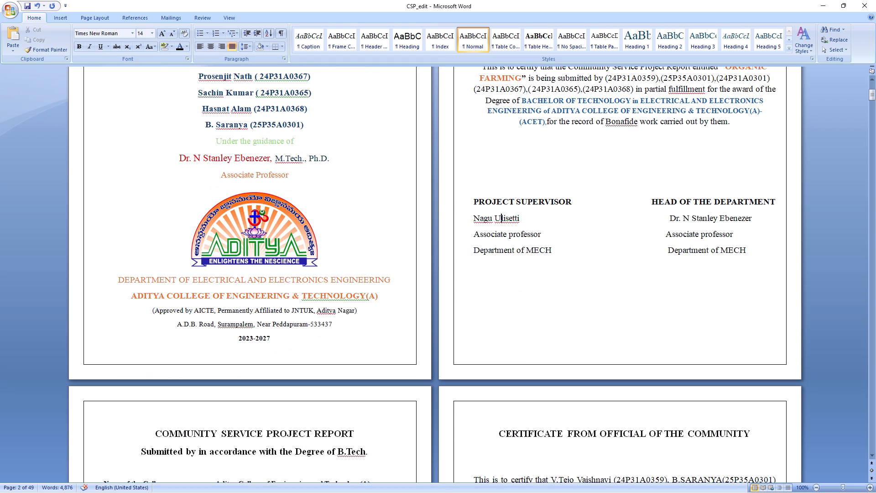
pyautogui.moveTo(667, 220); pyautogui.dragTo(742, 264)
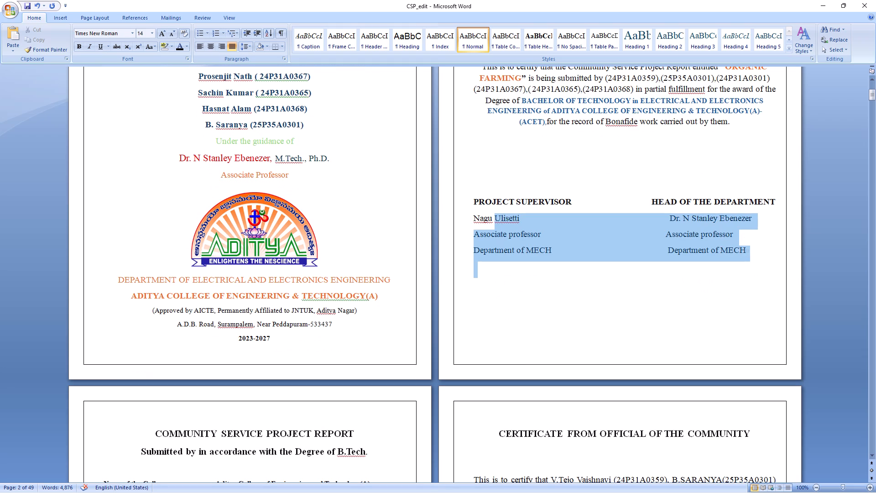
pyautogui.click(742, 264)
pyautogui.moveTo(671, 218); pyautogui.dragTo(688, 232)
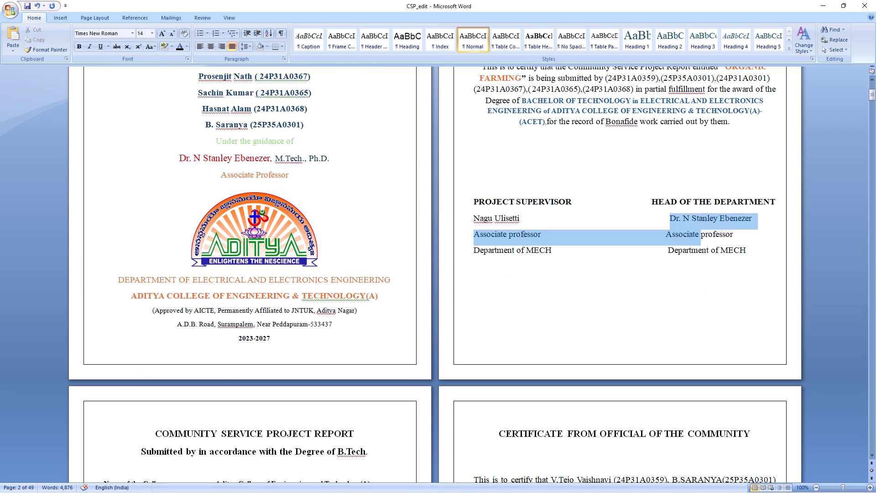
pyautogui.moveTo(688, 232); pyautogui.dragTo(695, 235)
pyautogui.click(665, 210)
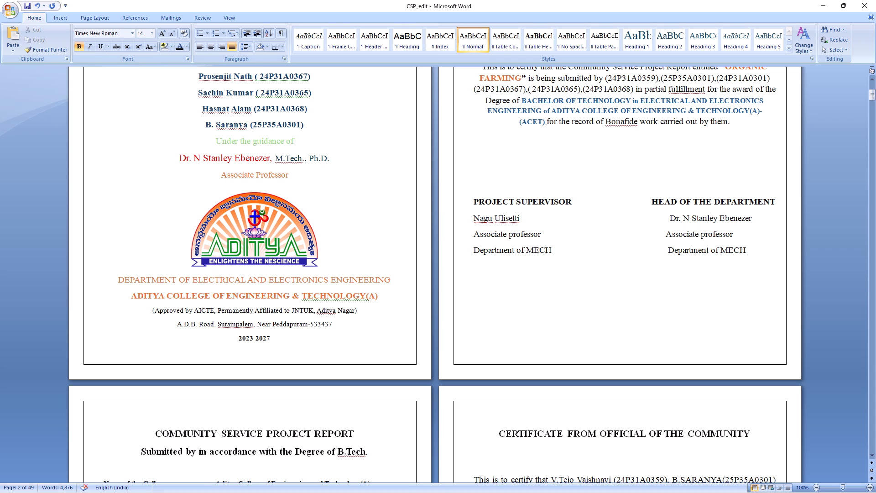
pyautogui.click(670, 219)
pyautogui.press('BackSpace')
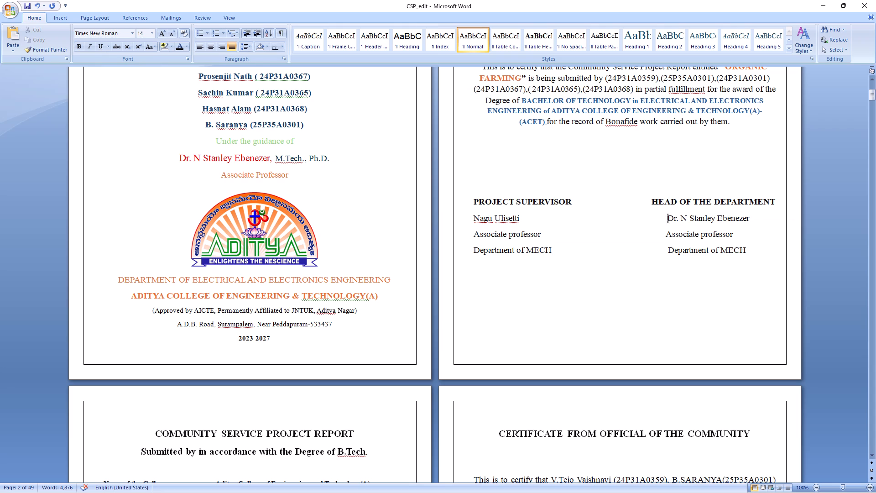
pyautogui.click(668, 250)
pyautogui.press('BackSpace')
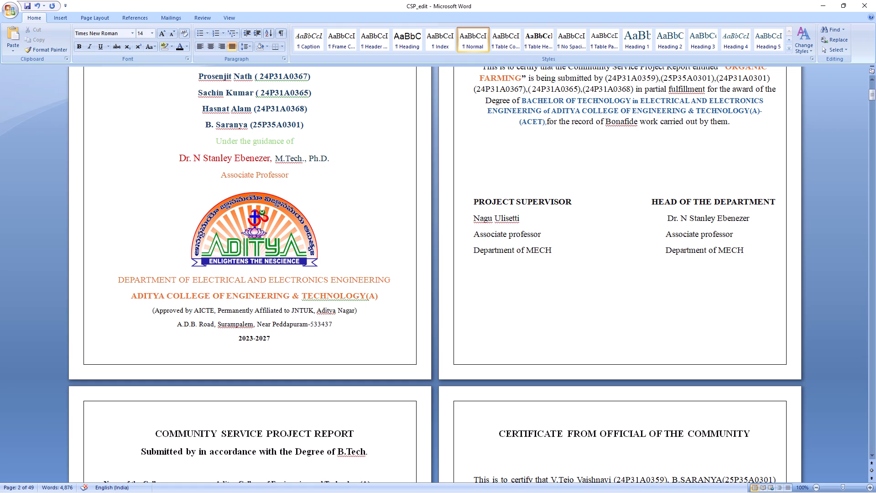
# Change the year range at the bottom of the cover page to 2024-2028, matching the year of study on the details page.
pyautogui.scroll(-1, 543, 337)
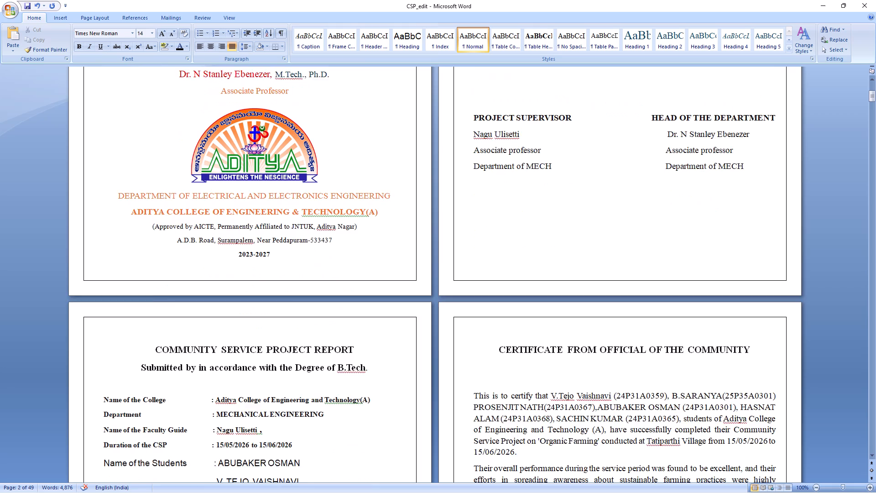
pyautogui.scroll(-2, 543, 337)
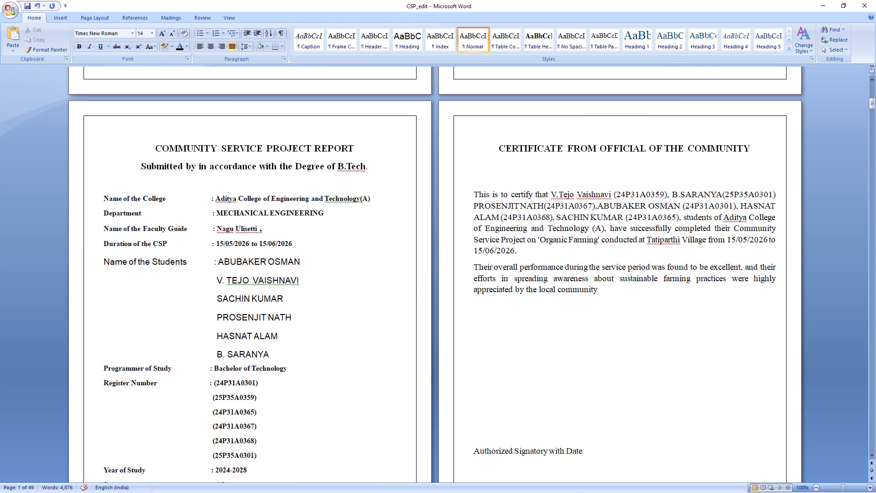
pyautogui.scroll(-1, 543, 337)
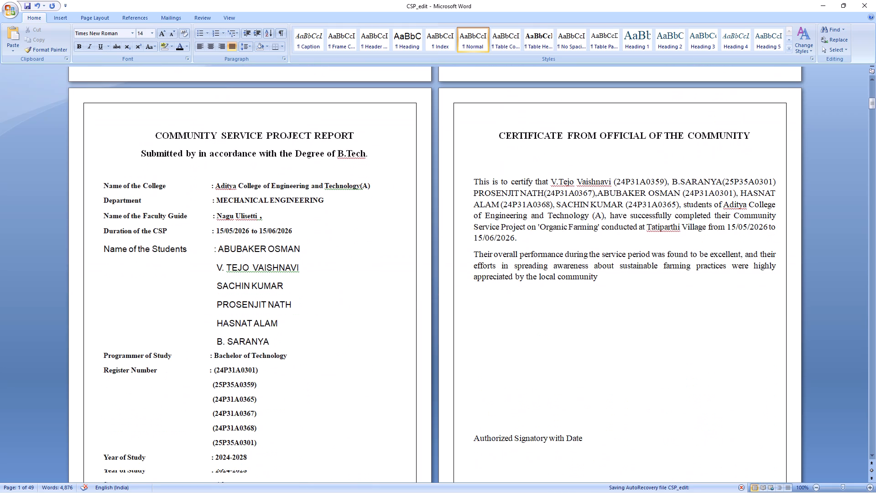
pyautogui.scroll(-2, 543, 337)
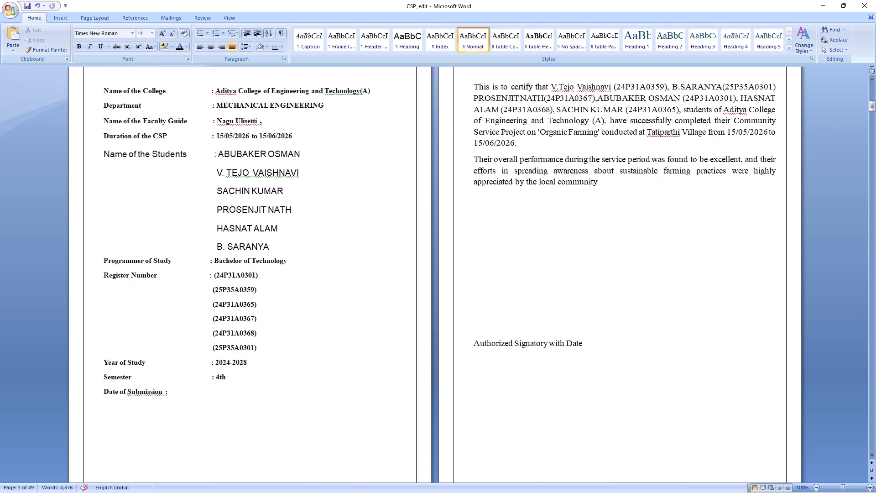
pyautogui.scroll(-1, 543, 337)
pyautogui.scroll(6, 543, 337)
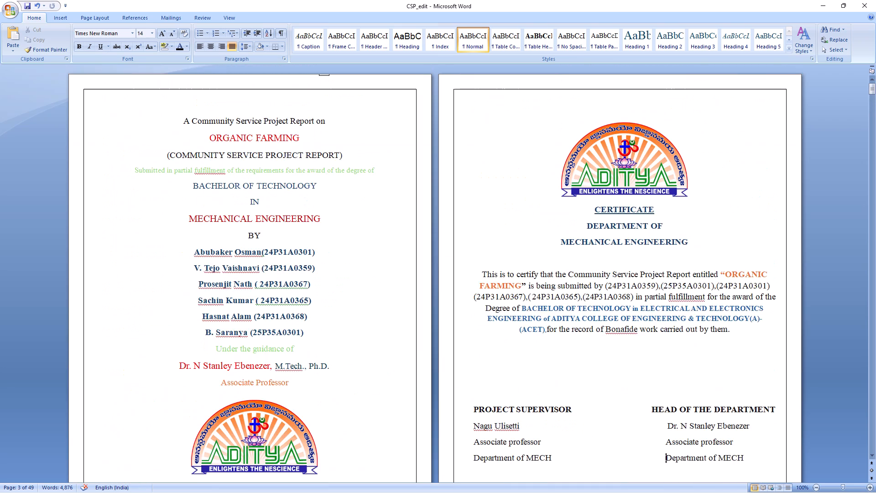
pyautogui.scroll(-1, 543, 337)
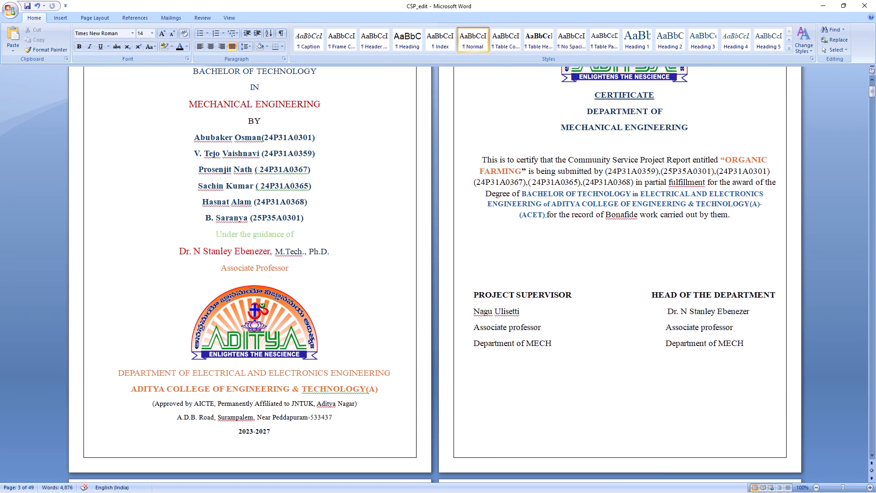
pyautogui.click(269, 434)
pyautogui.press('BackSpace')
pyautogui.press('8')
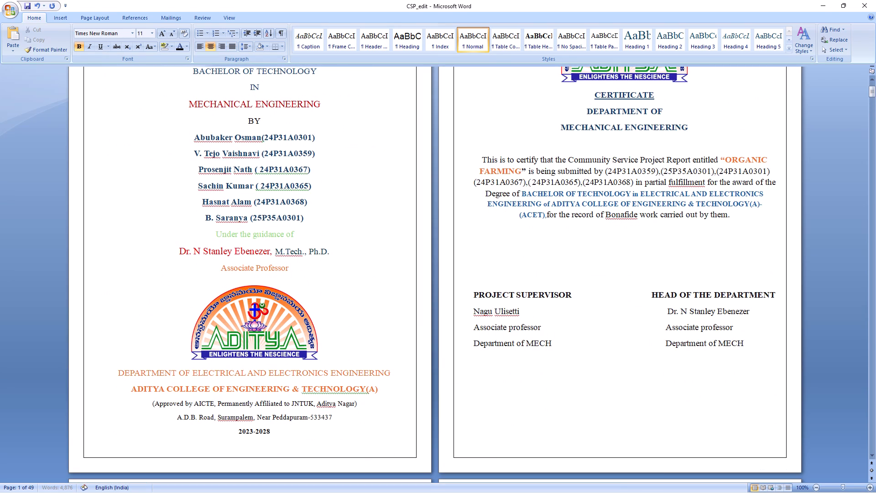
pyautogui.press('Left')
pyautogui.press('Left')
pyautogui.press('Left')
pyautogui.press('Left')
pyautogui.press('Left')
pyautogui.press('BackSpace')
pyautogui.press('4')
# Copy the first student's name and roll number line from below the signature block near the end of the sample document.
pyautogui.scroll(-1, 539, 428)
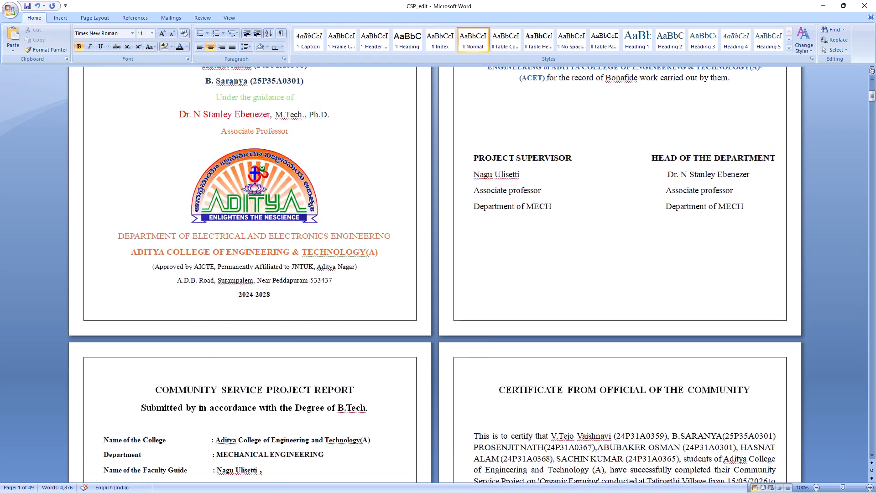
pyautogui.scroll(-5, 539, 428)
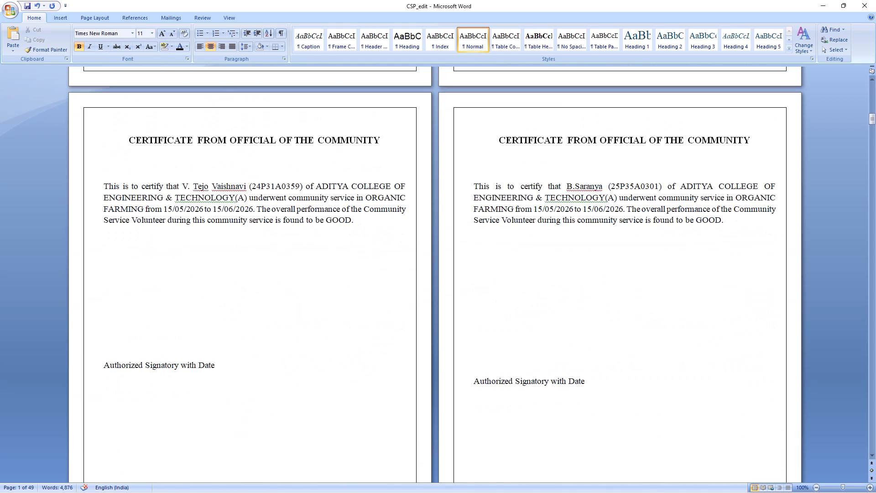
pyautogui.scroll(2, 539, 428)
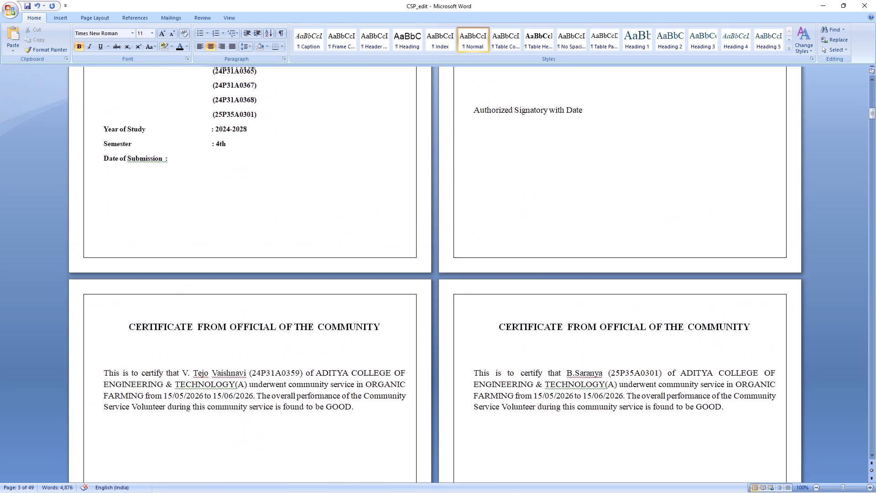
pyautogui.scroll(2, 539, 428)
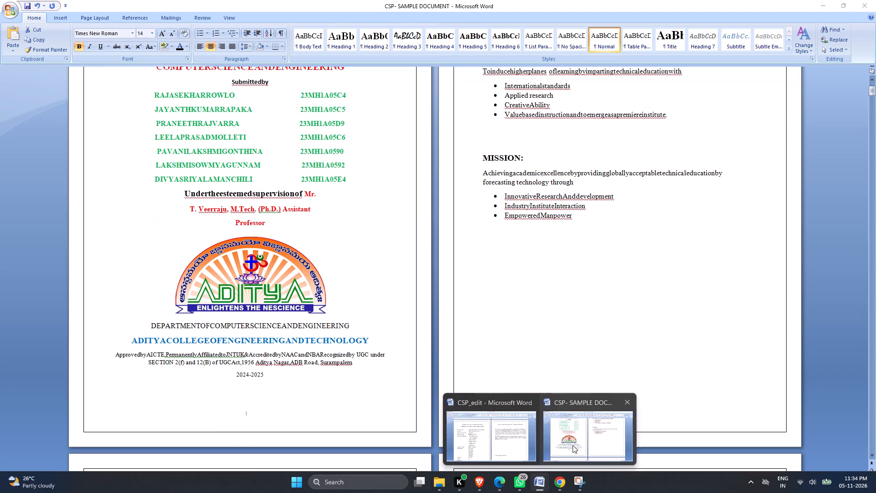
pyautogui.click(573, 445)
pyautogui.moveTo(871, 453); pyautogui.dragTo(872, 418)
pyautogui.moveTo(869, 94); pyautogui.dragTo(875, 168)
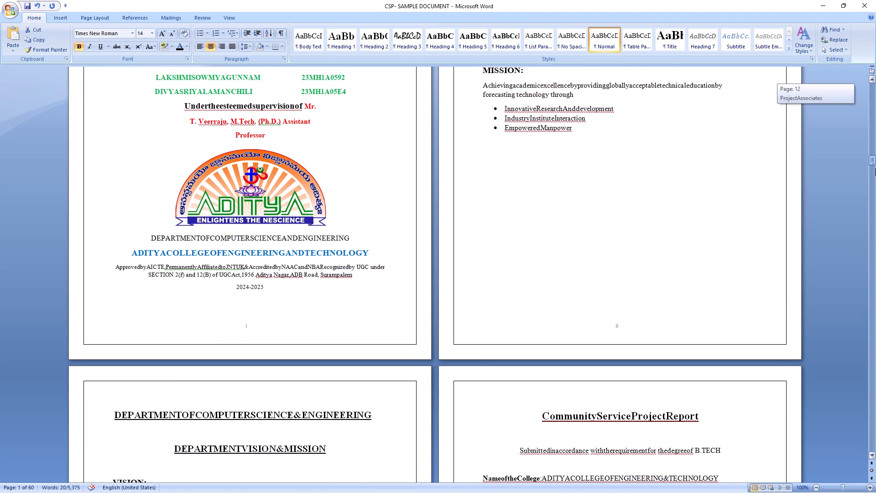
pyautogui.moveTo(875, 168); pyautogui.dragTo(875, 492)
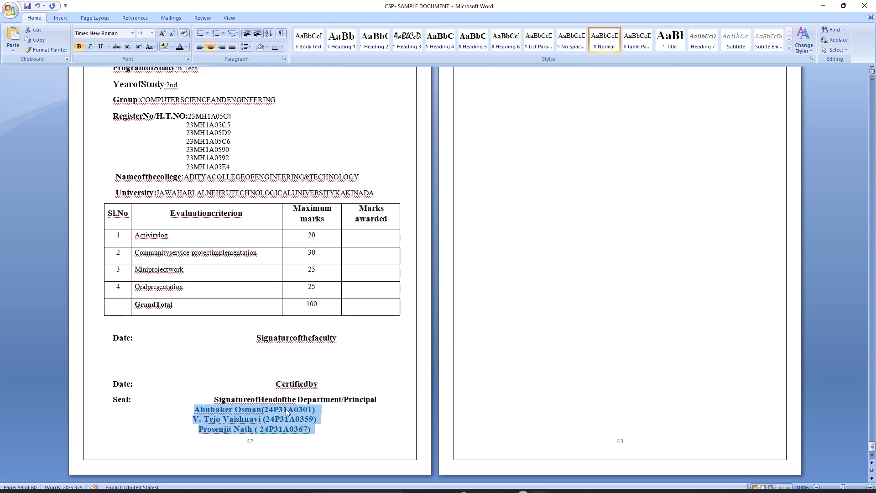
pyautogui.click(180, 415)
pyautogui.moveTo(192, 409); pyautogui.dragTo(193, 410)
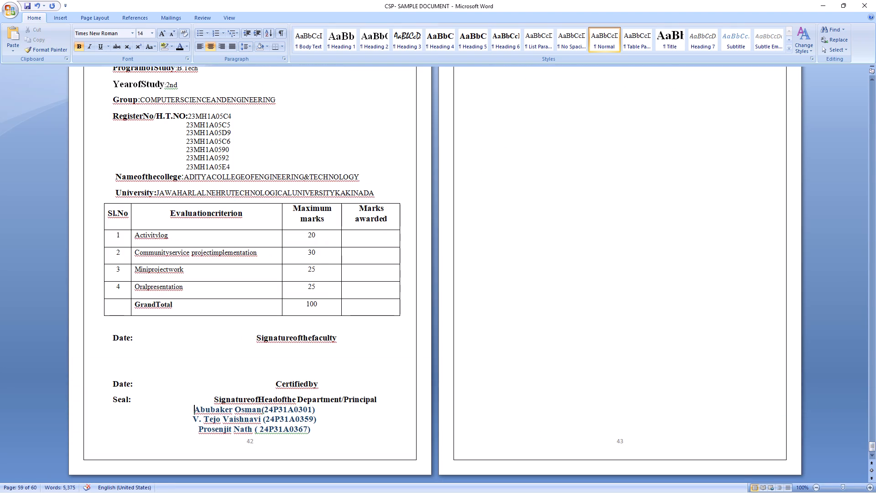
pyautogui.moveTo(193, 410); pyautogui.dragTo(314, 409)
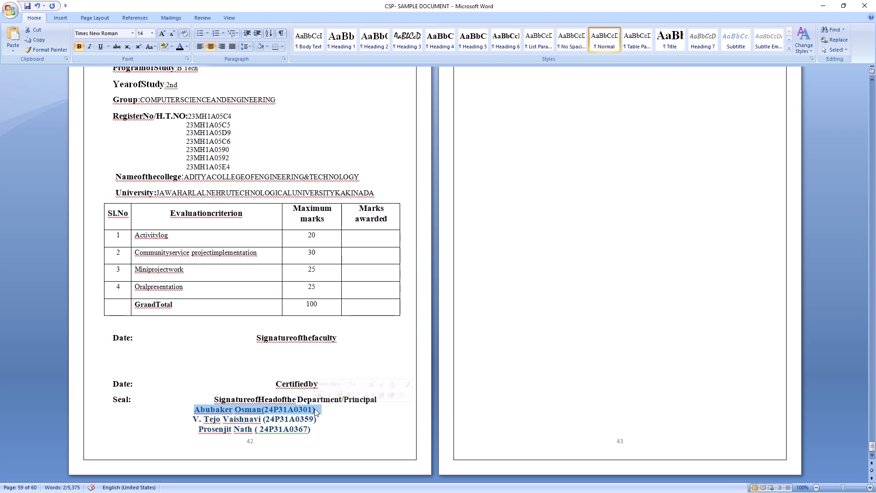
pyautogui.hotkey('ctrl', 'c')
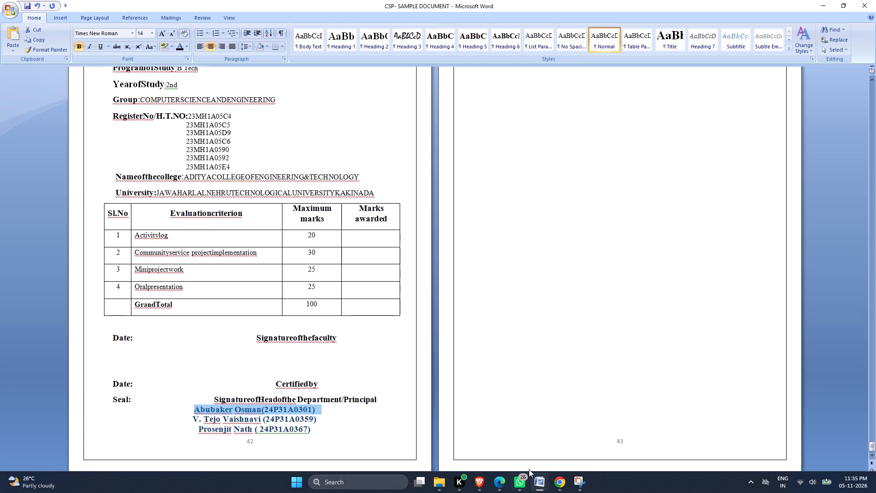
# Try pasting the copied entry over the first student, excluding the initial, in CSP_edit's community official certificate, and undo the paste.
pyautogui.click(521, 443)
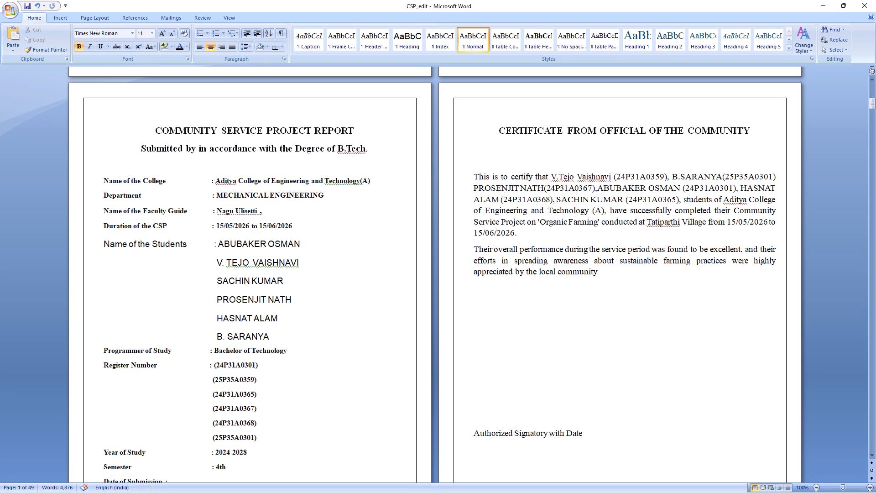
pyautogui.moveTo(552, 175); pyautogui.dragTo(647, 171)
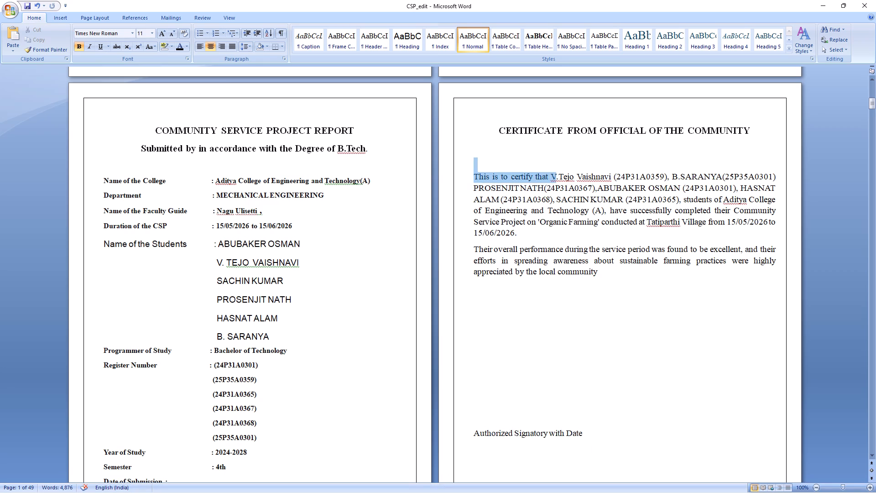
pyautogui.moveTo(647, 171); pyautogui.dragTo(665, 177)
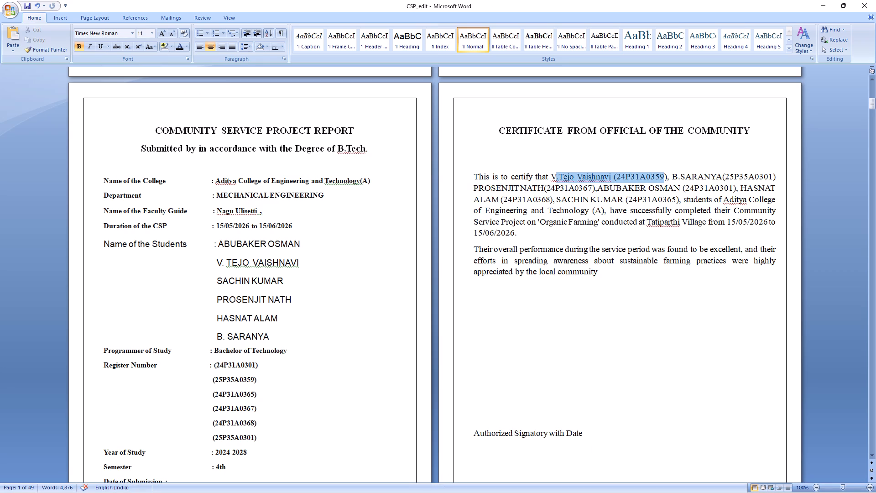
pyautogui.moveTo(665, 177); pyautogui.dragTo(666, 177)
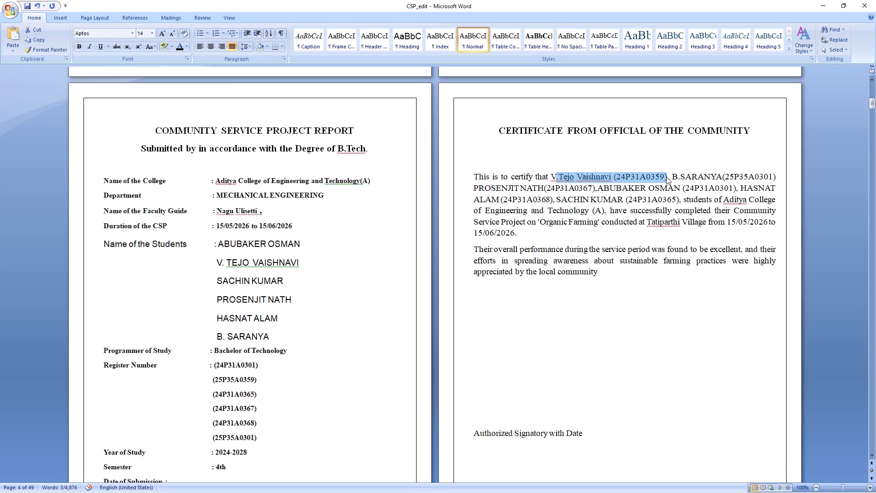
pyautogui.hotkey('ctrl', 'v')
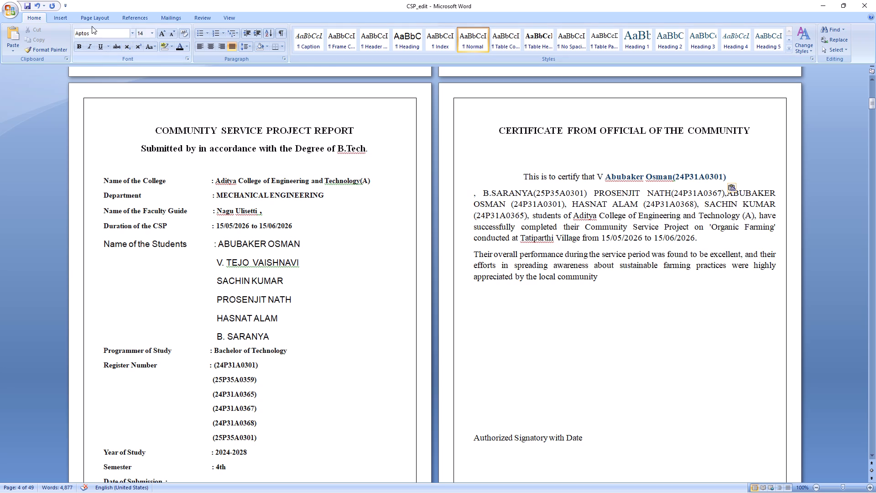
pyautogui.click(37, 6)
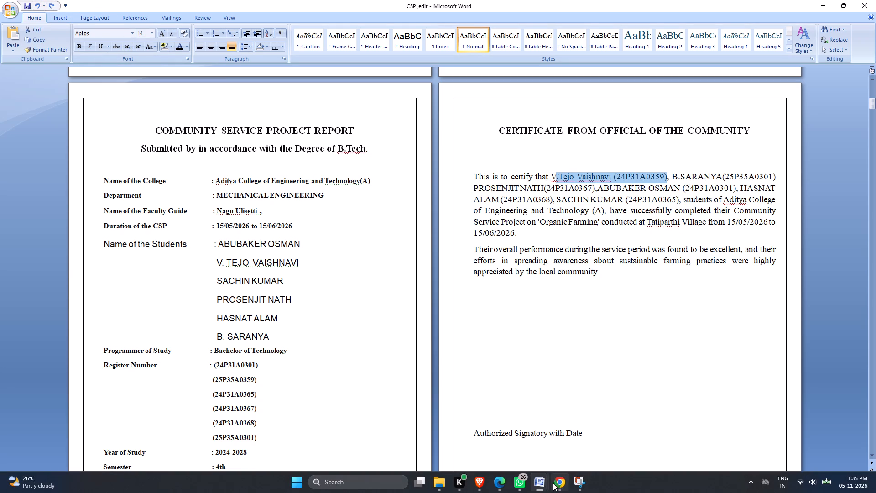
# In the sample document, copy the first student's name and roll number line below the signature block again.
pyautogui.click(569, 444)
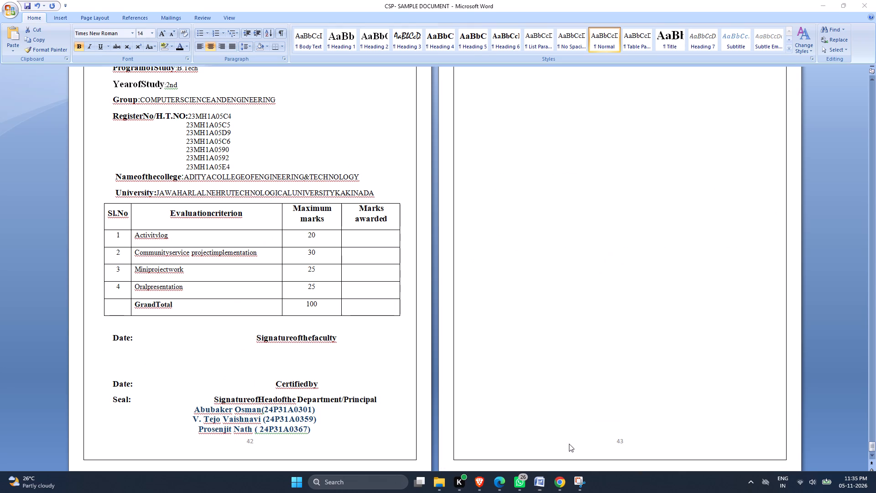
pyautogui.click(367, 424)
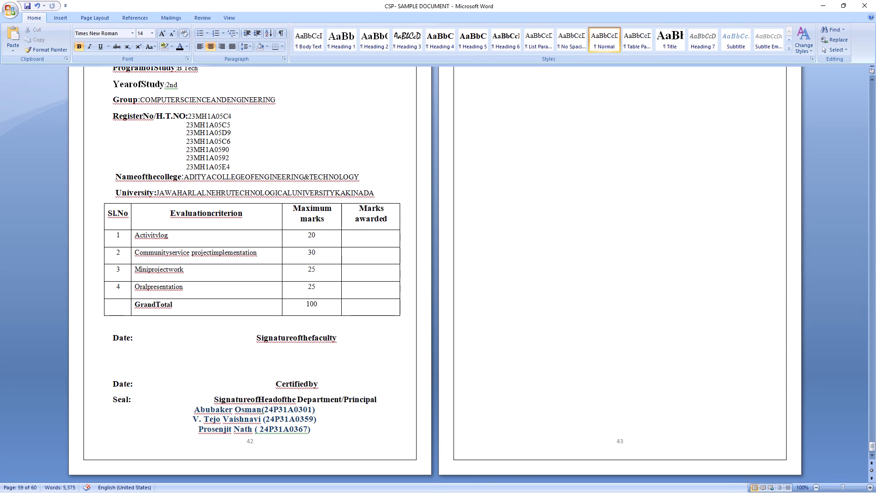
pyautogui.keyDown('ctrl'); pyautogui.scroll(-3, 409, 383); pyautogui.keyUp('ctrl')
pyautogui.keyDown('ctrl'); pyautogui.scroll(3, 409, 383); pyautogui.keyUp('ctrl')
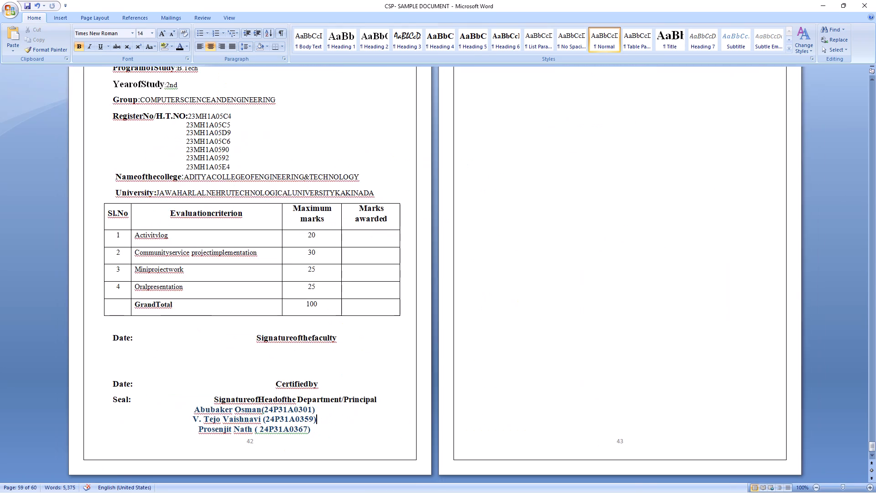
pyautogui.keyDown('ctrl'); pyautogui.scroll(2, 409, 383); pyautogui.keyUp('ctrl')
pyautogui.scroll(3, 448, 259)
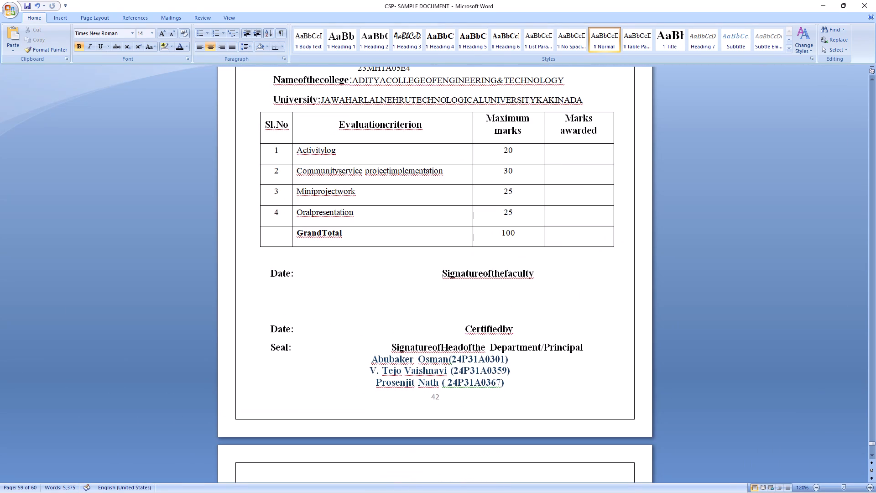
pyautogui.moveTo(509, 361); pyautogui.dragTo(471, 359)
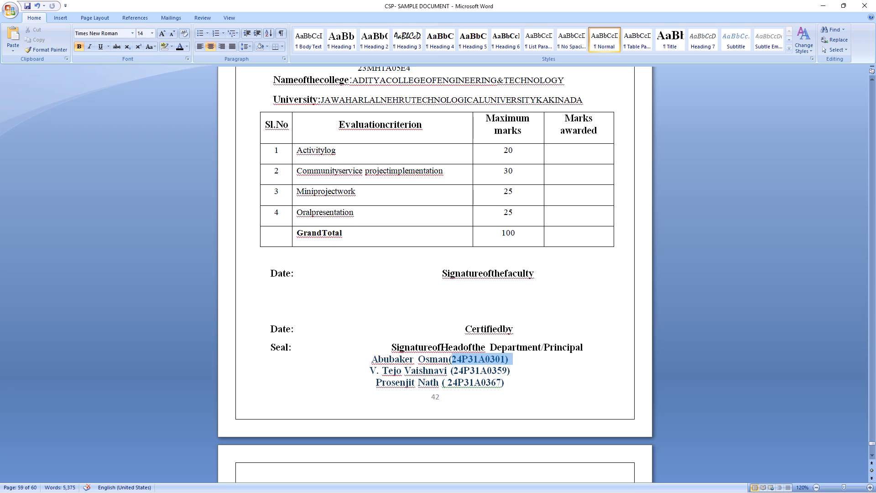
pyautogui.moveTo(471, 359); pyautogui.dragTo(378, 361)
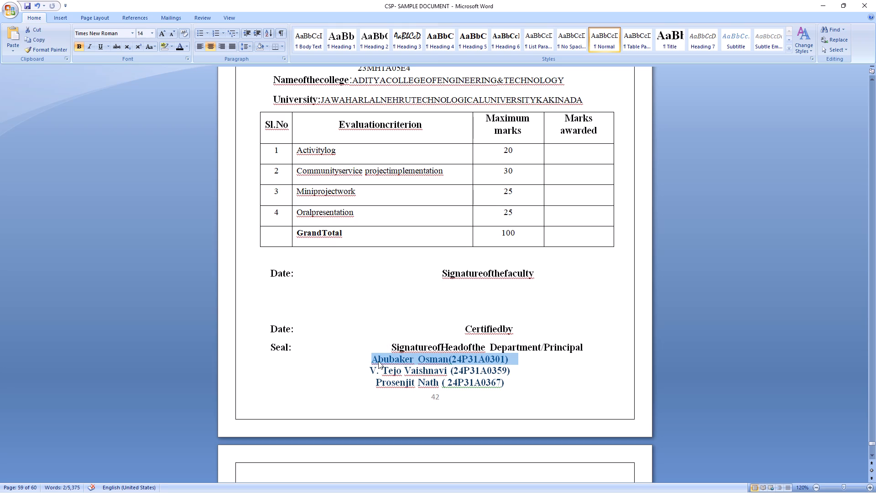
pyautogui.hotkey('ctrl', 'c')
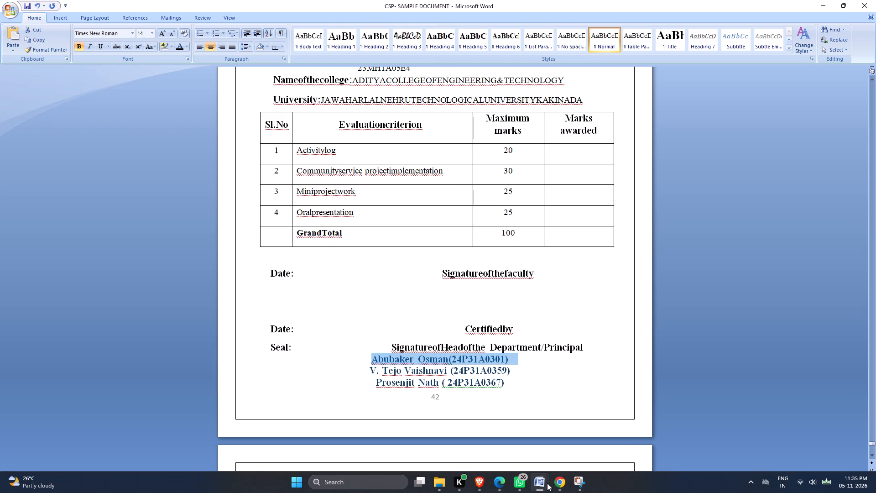
# In CSP_edit's community official certificate, replace the first student's entry, including the initial, with the copied name and roll number.
pyautogui.click(509, 446)
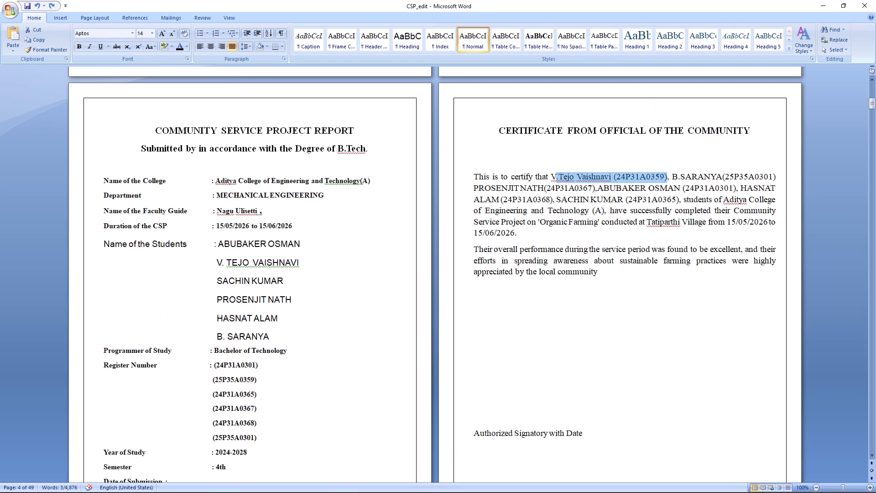
pyautogui.click(626, 160)
pyautogui.moveTo(551, 178); pyautogui.dragTo(568, 180)
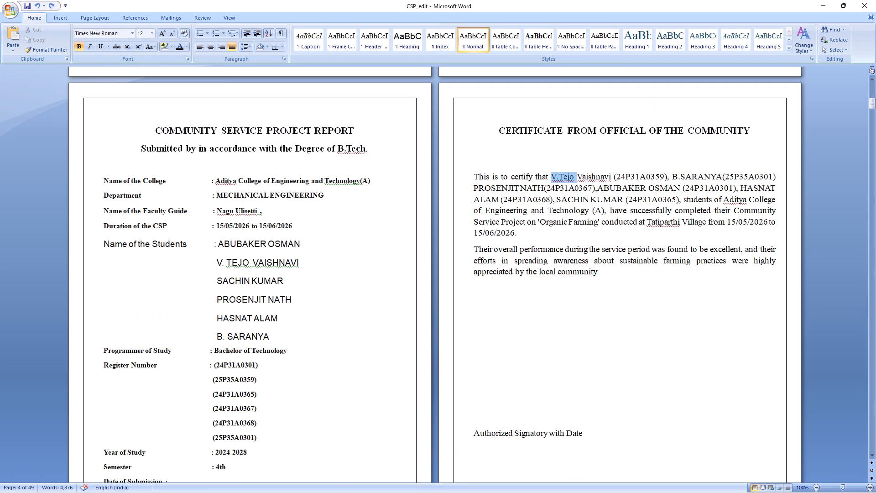
pyautogui.moveTo(568, 180); pyautogui.dragTo(653, 175)
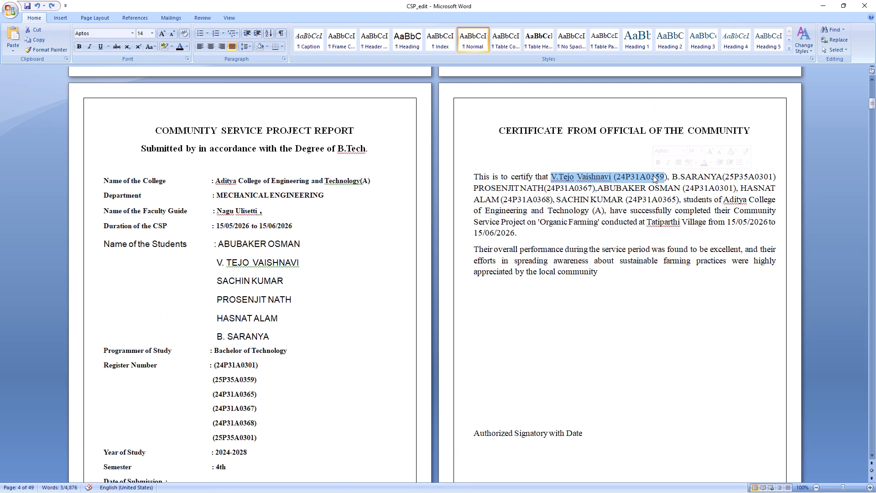
pyautogui.hotkey('ctrl', 'v')
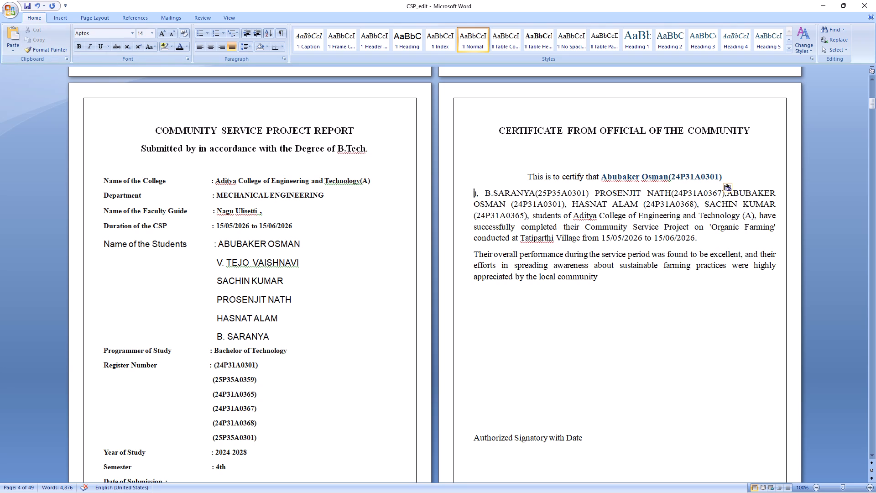
pyautogui.moveTo(529, 216); pyautogui.dragTo(494, 197)
pyautogui.moveTo(596, 376); pyautogui.dragTo(595, 370)
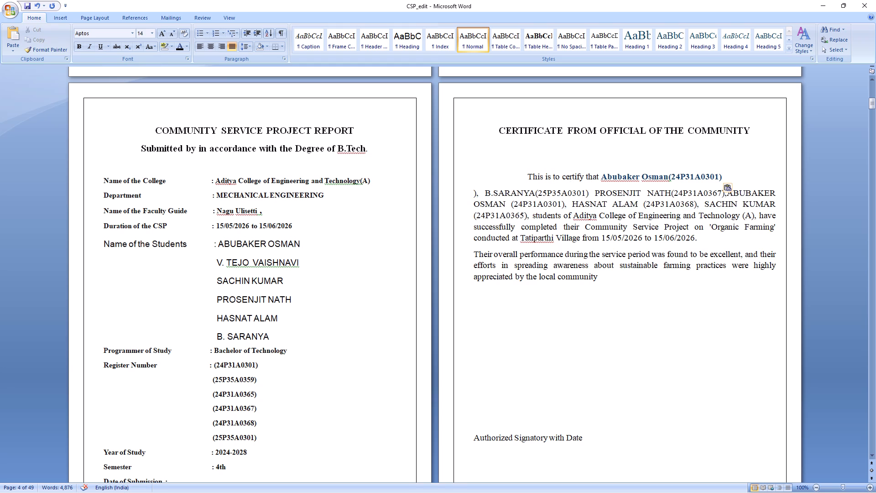
# Delete the last two students' names and roll numbers before "students of Aditya College", leaving one space before "students".
pyautogui.click(726, 199)
pyautogui.click(532, 218)
pyautogui.press('BackSpace')
pyautogui.press('BackSpace')
pyautogui.press('BackSpace')
pyautogui.press('BackSpace')
pyautogui.press('BackSpace')
pyautogui.press('BackSpace')
pyautogui.press('BackSpace')
pyautogui.press('BackSpace')
pyautogui.press('BackSpace')
pyautogui.press('BackSpace')
pyautogui.press('BackSpace')
pyautogui.press('BackSpace')
pyautogui.press('BackSpace')
pyautogui.press('BackSpace')
pyautogui.press('BackSpace')
pyautogui.press('BackSpace')
pyautogui.press('BackSpace')
pyautogui.press('BackSpace')
pyautogui.press('BackSpace')
pyautogui.press('BackSpace')
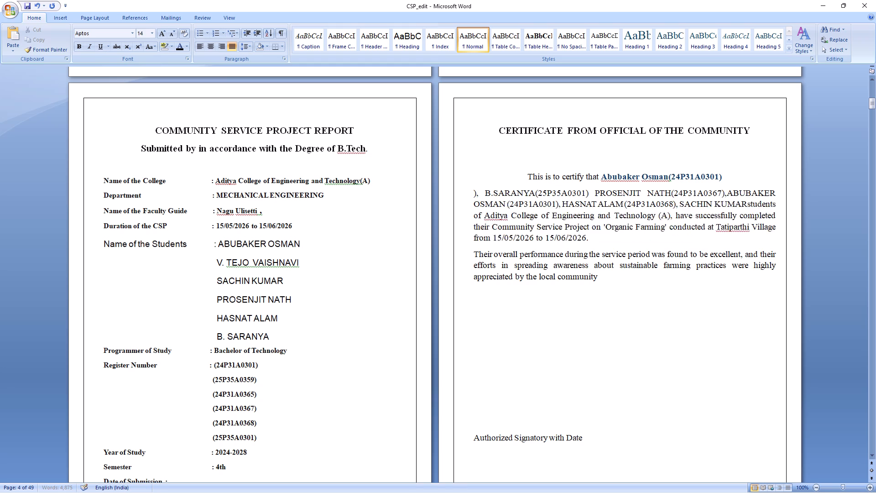
pyautogui.press('BackSpace')
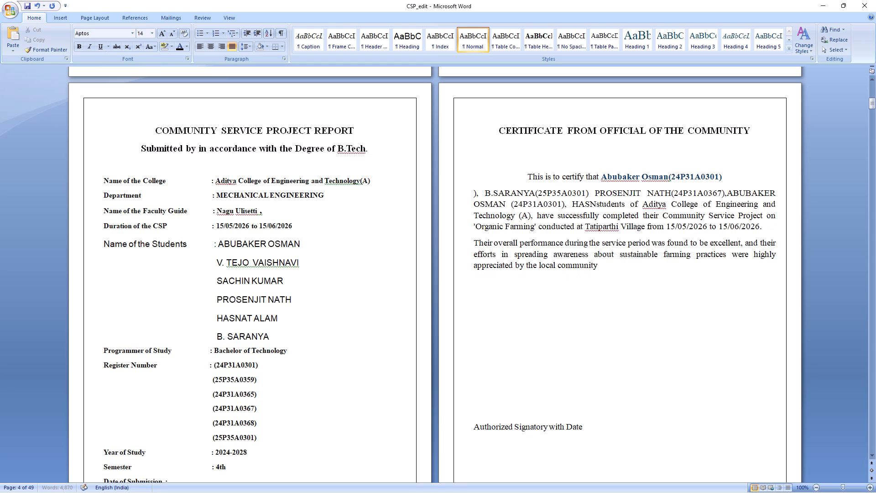
pyautogui.press('BackSpace')
pyautogui.press('BackSpace')
pyautogui.press('BackSpace')
pyautogui.press('BackSpace')
pyautogui.press('BackSpace')
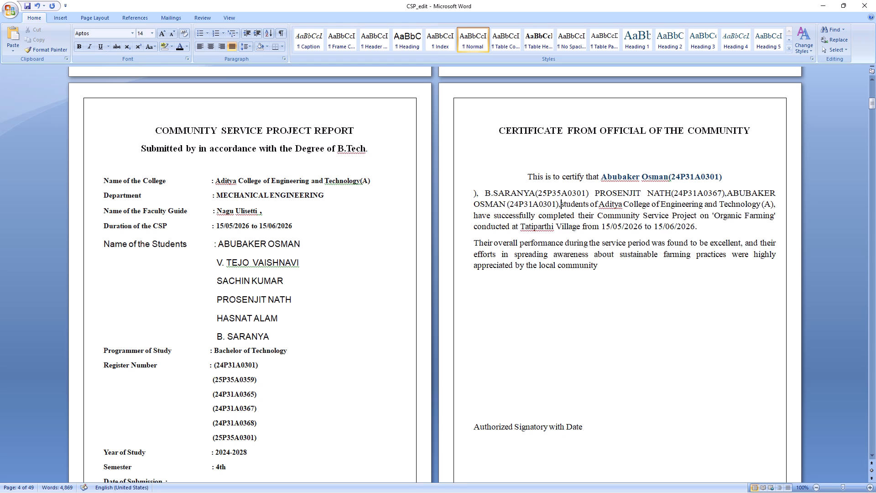
pyautogui.press('BackSpace')
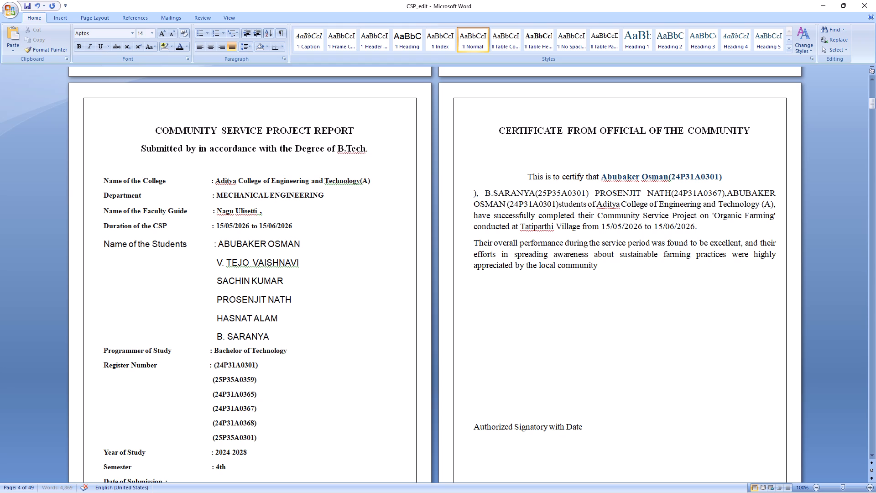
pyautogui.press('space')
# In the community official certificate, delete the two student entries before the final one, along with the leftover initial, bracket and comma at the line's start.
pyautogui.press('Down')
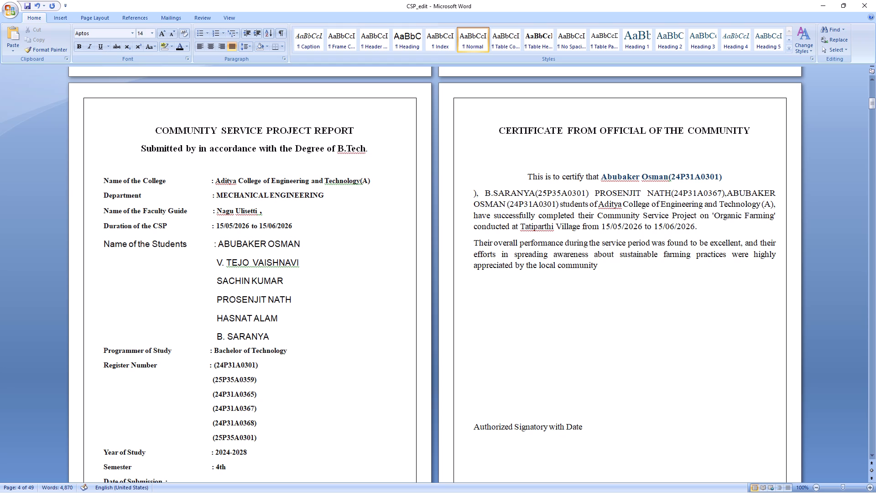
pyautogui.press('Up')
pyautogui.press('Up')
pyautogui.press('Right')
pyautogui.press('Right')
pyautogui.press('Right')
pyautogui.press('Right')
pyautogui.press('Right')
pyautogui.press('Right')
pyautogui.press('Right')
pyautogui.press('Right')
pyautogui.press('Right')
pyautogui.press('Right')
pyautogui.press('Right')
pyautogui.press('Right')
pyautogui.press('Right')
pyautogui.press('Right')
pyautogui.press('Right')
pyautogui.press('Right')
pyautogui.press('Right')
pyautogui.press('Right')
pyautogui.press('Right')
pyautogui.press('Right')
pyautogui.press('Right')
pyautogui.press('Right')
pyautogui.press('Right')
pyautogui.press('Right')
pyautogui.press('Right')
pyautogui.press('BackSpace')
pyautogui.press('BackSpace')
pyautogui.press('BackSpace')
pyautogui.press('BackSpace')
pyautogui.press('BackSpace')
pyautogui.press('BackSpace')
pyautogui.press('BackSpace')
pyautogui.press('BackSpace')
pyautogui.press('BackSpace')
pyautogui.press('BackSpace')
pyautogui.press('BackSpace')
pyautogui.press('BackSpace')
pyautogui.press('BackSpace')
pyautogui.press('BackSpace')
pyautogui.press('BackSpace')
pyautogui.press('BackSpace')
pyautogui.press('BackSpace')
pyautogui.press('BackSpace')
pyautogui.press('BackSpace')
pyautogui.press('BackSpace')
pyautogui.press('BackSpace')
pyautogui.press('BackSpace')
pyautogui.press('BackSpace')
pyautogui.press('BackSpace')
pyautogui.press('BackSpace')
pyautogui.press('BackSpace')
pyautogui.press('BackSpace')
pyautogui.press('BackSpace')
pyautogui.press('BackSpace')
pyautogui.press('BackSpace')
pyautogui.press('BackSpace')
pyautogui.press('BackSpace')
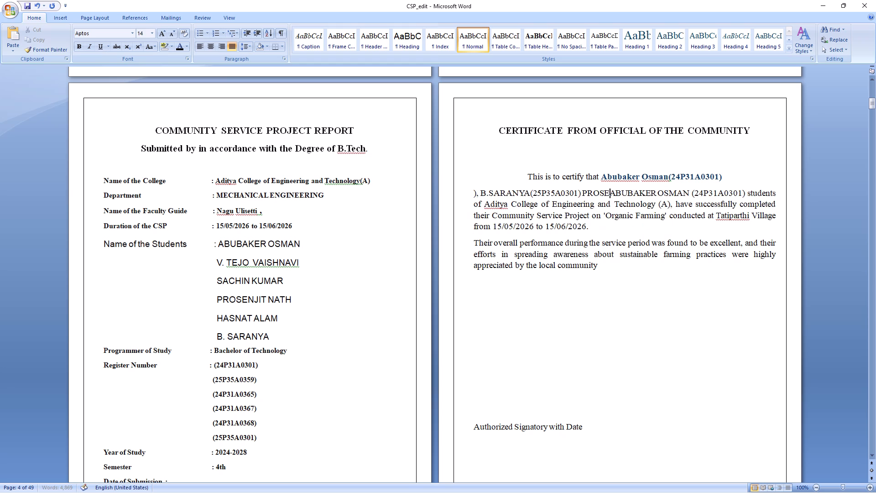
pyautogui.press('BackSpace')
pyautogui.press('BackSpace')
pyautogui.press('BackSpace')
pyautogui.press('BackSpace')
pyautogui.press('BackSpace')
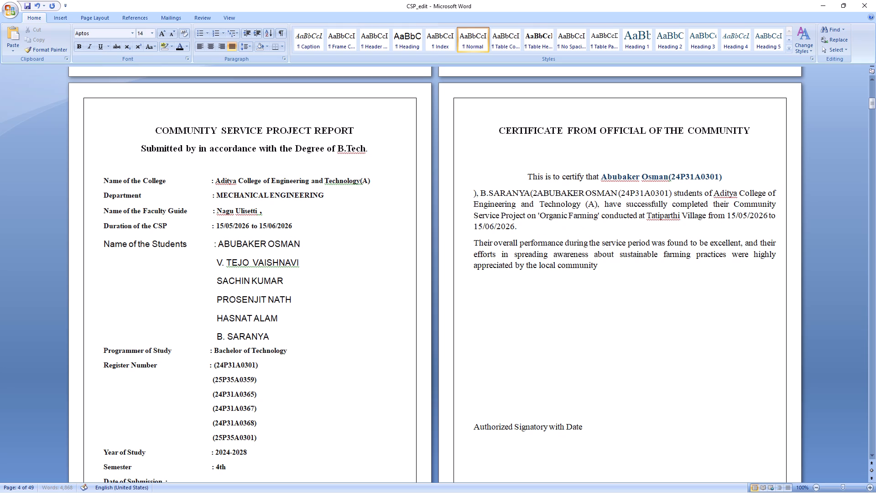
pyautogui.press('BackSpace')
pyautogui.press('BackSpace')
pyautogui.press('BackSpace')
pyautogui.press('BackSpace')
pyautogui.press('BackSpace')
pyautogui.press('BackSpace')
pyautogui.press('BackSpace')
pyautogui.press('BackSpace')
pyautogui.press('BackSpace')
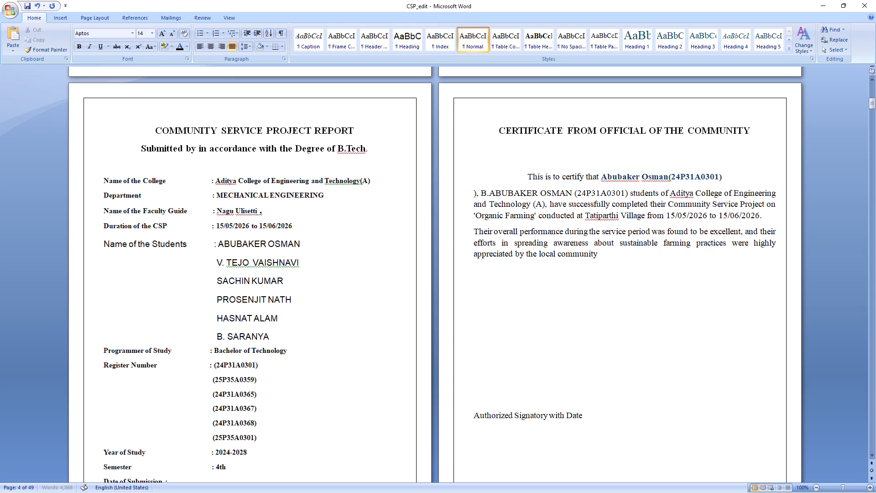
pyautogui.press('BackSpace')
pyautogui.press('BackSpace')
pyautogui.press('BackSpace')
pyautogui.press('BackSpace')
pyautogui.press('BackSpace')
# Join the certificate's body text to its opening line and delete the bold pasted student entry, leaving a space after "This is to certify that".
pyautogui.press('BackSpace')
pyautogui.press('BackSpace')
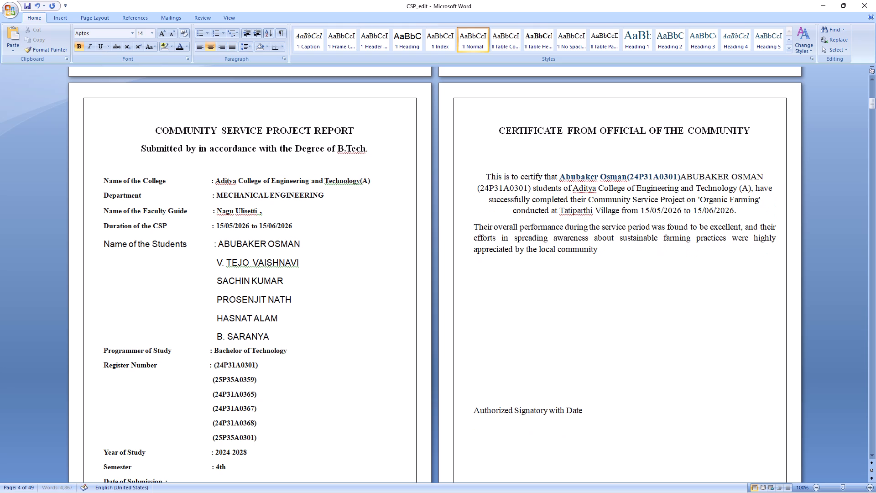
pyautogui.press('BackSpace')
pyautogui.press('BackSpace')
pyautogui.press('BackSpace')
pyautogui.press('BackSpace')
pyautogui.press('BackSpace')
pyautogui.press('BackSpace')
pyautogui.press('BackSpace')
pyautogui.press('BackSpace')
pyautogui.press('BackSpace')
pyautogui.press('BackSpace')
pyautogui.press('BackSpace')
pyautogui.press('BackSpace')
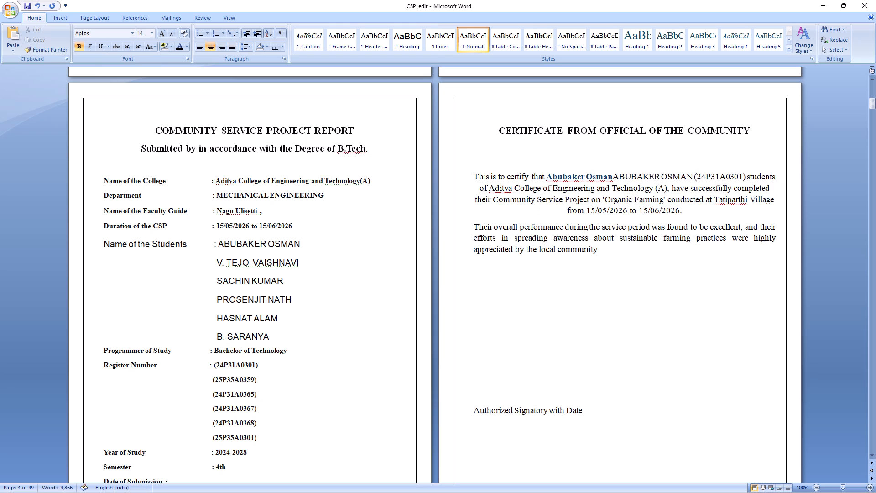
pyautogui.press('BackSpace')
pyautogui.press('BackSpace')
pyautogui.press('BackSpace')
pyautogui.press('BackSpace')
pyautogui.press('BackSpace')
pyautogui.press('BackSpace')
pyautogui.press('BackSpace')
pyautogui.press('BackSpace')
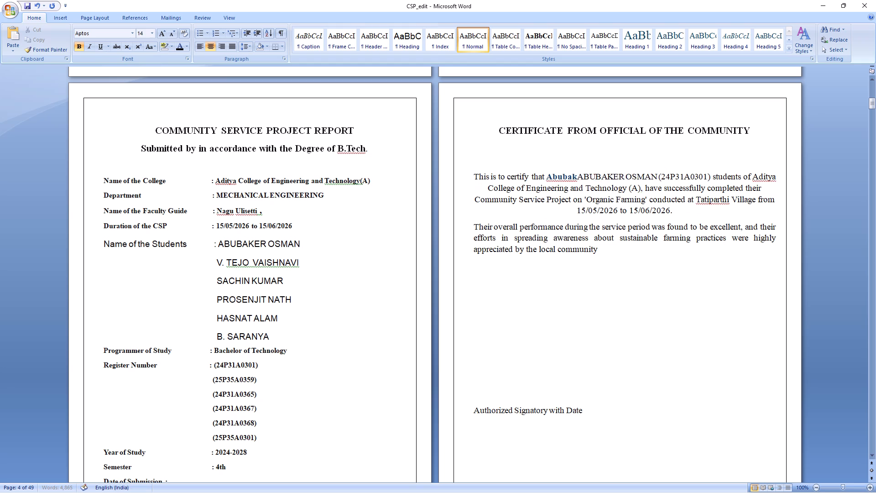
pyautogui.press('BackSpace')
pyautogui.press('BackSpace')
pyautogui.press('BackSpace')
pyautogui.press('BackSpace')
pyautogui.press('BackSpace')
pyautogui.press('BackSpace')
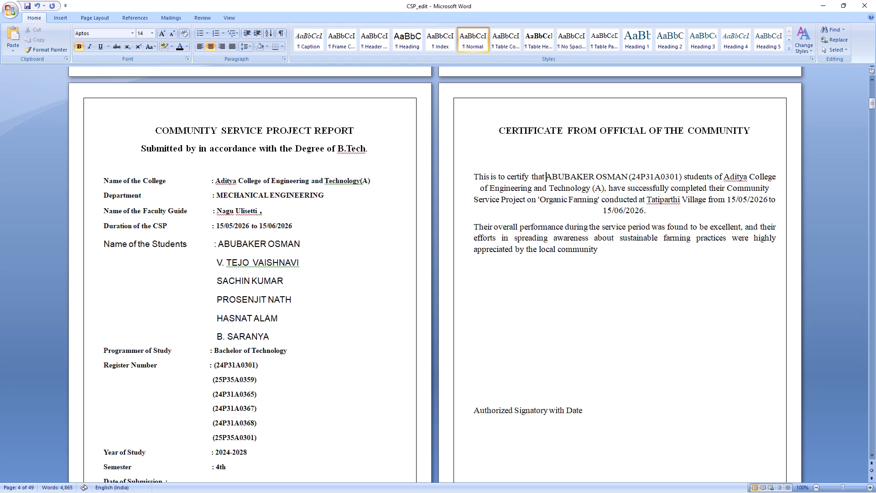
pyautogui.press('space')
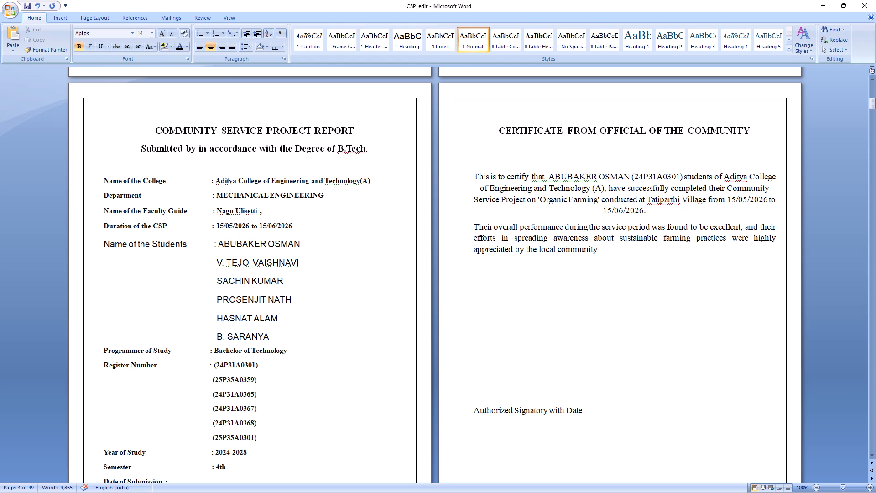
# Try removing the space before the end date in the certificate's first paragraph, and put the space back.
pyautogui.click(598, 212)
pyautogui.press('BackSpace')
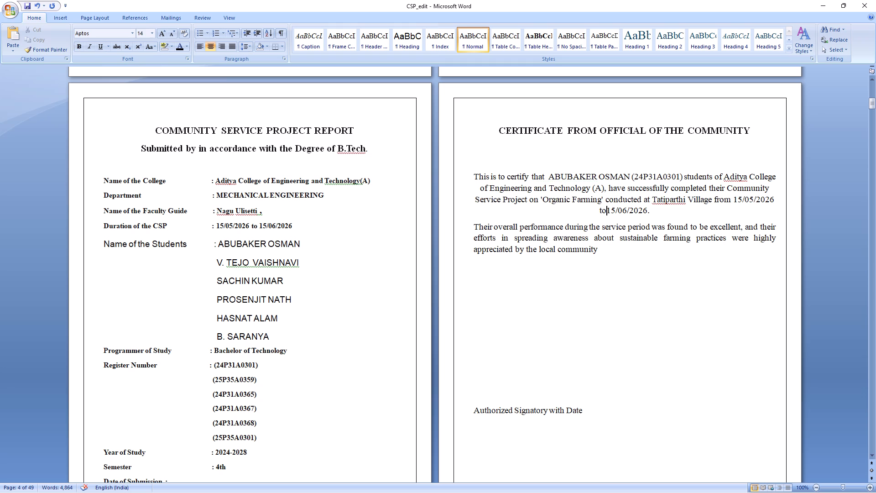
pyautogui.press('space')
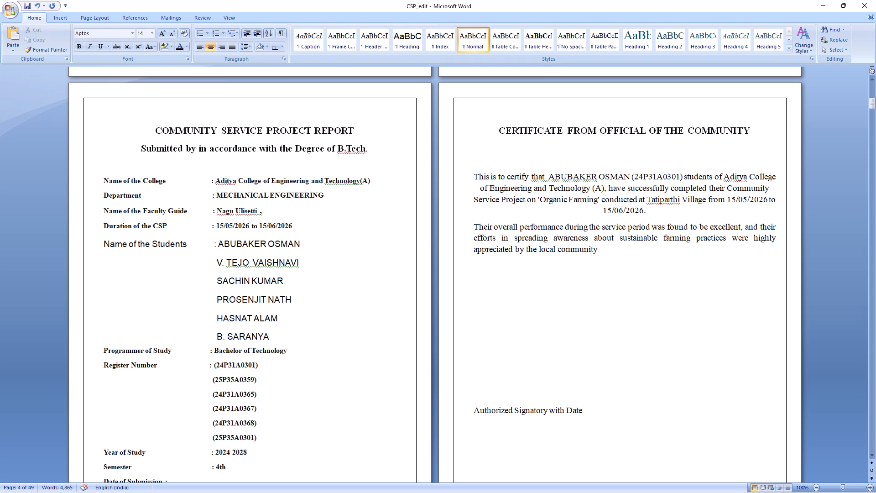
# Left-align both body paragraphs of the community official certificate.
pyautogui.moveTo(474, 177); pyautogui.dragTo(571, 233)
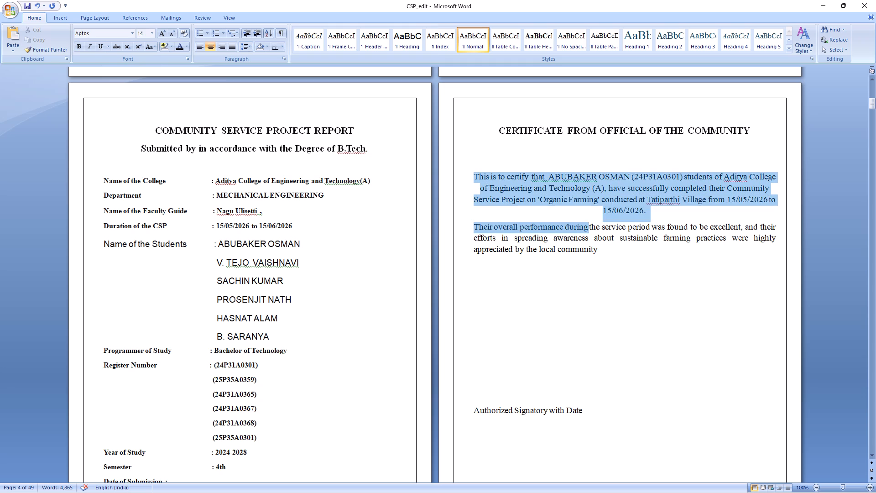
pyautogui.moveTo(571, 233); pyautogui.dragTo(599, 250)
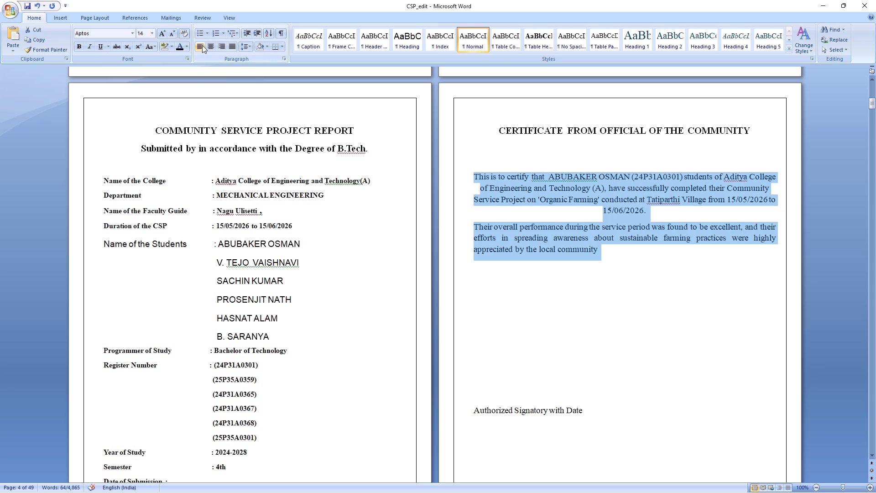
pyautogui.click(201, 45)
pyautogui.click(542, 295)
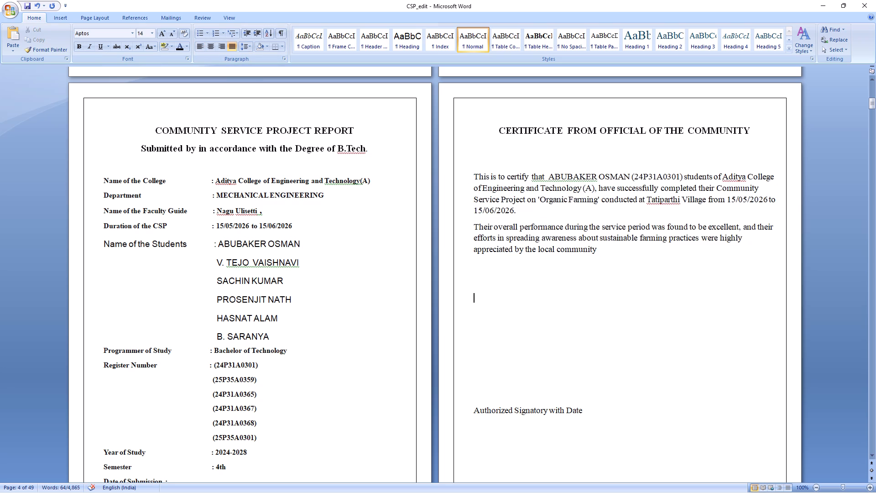
# Review the individual student certificates, project details page and cover page around the community official certificate.
pyautogui.scroll(-4, 542, 295)
pyautogui.scroll(1, 542, 295)
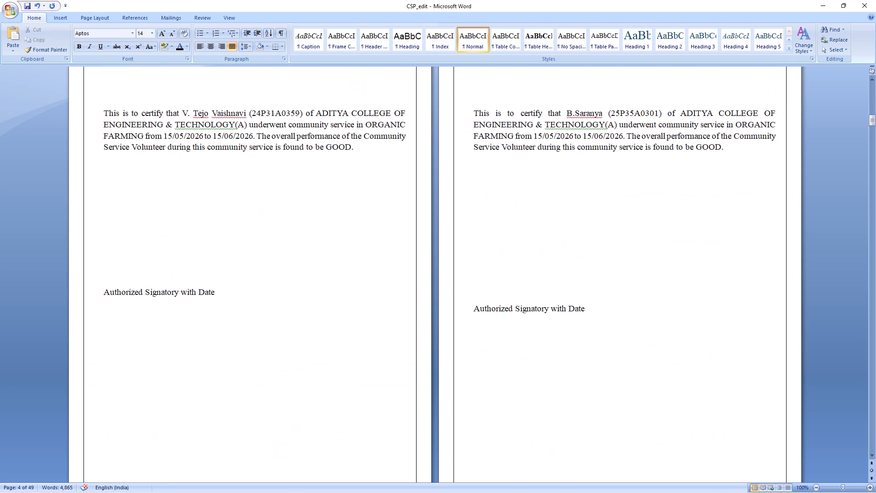
pyautogui.scroll(1, 542, 295)
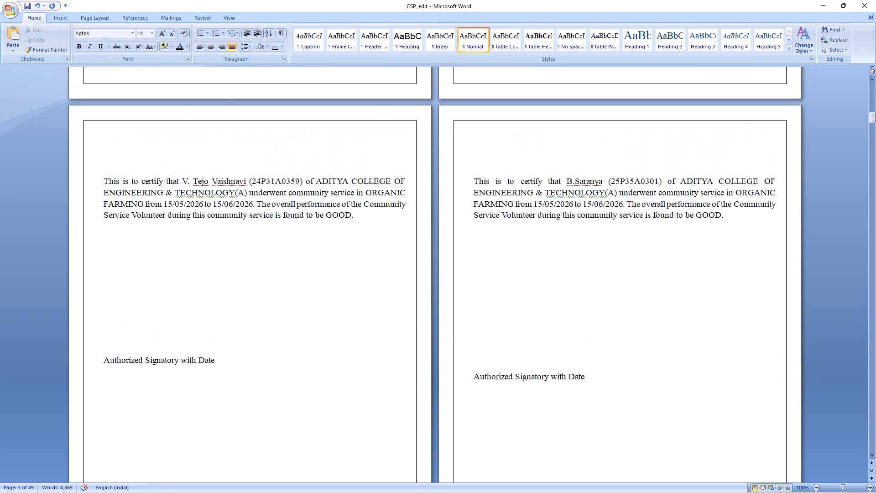
pyautogui.scroll(2, 542, 295)
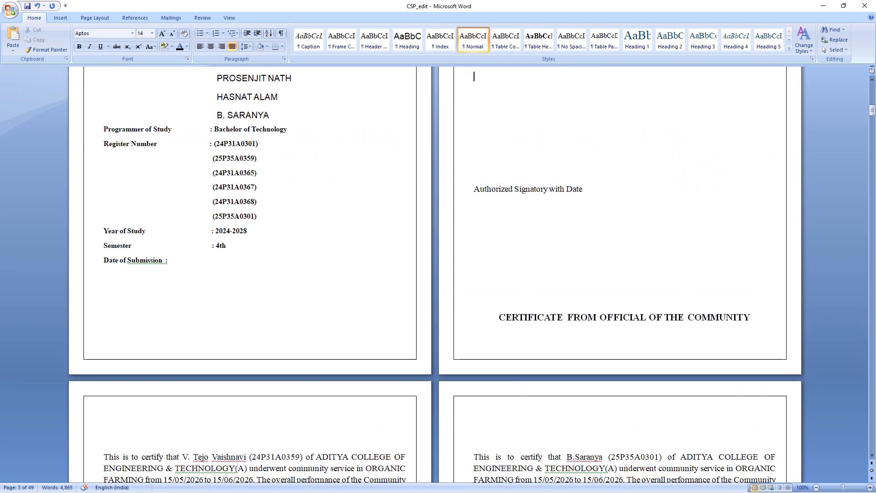
pyautogui.scroll(2, 542, 295)
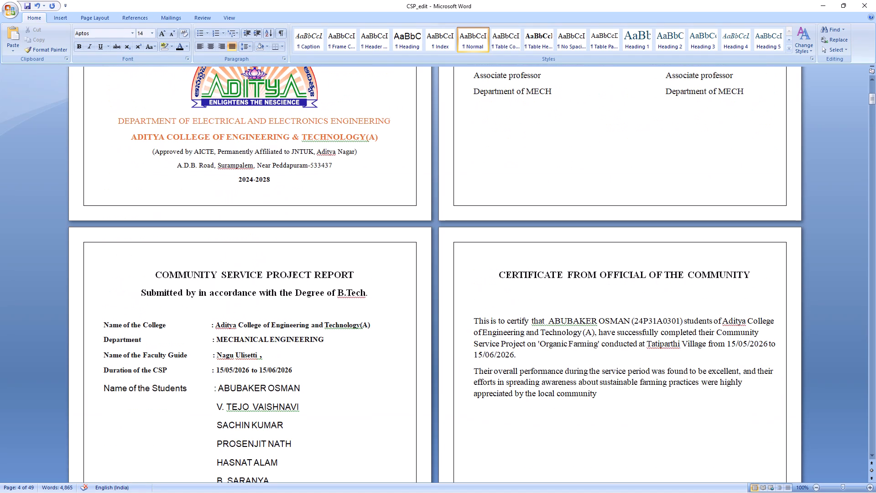
pyautogui.scroll(1, 542, 295)
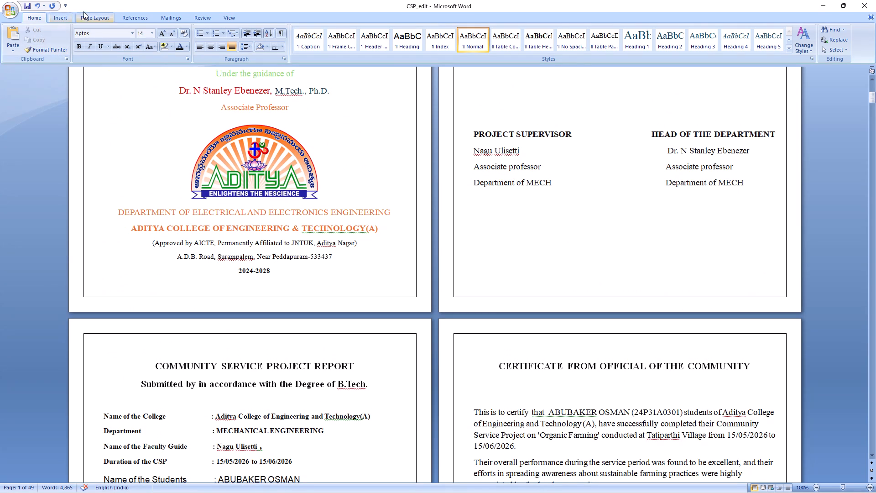
pyautogui.scroll(-2, 469, 207)
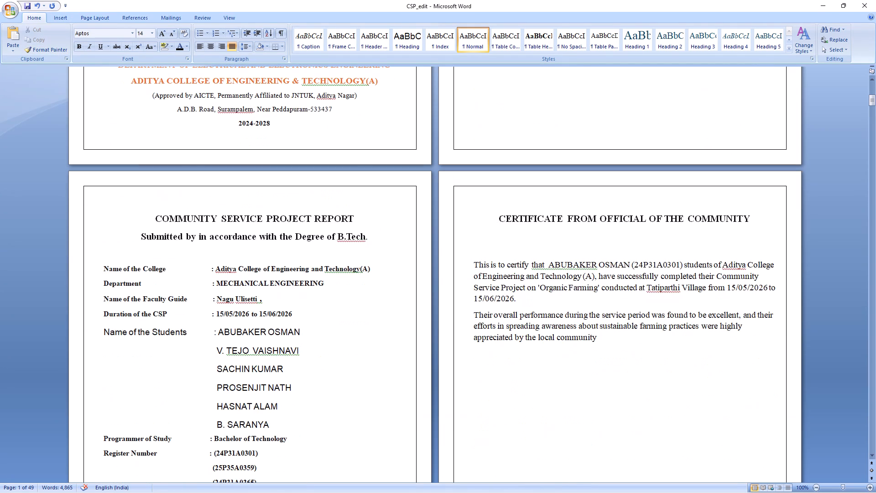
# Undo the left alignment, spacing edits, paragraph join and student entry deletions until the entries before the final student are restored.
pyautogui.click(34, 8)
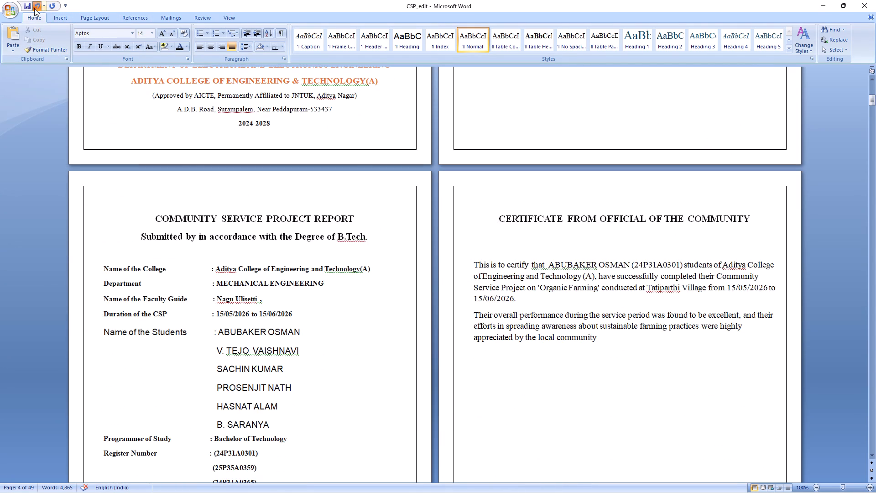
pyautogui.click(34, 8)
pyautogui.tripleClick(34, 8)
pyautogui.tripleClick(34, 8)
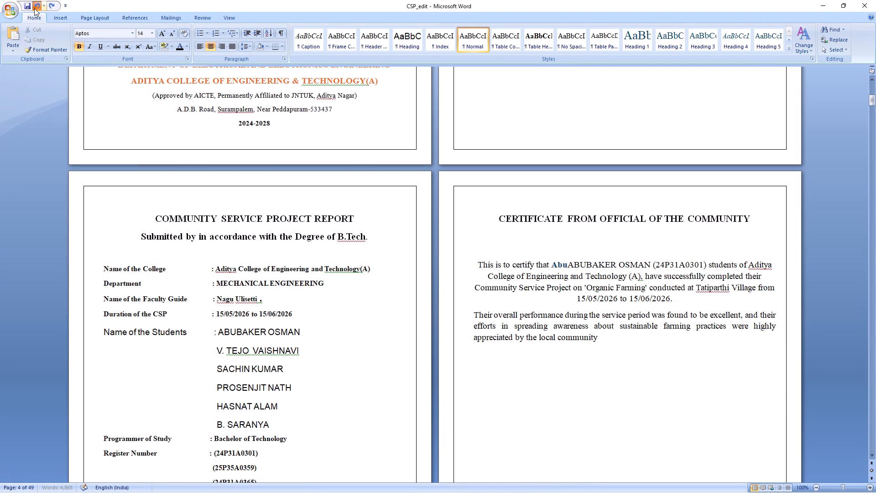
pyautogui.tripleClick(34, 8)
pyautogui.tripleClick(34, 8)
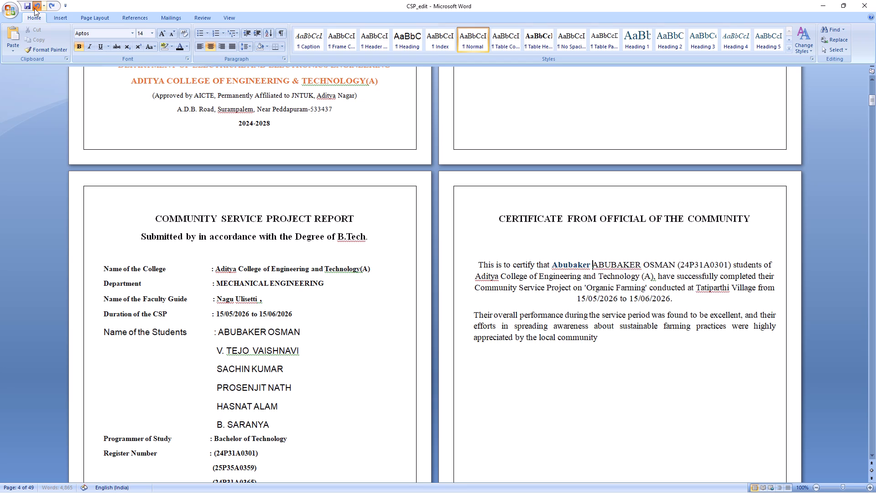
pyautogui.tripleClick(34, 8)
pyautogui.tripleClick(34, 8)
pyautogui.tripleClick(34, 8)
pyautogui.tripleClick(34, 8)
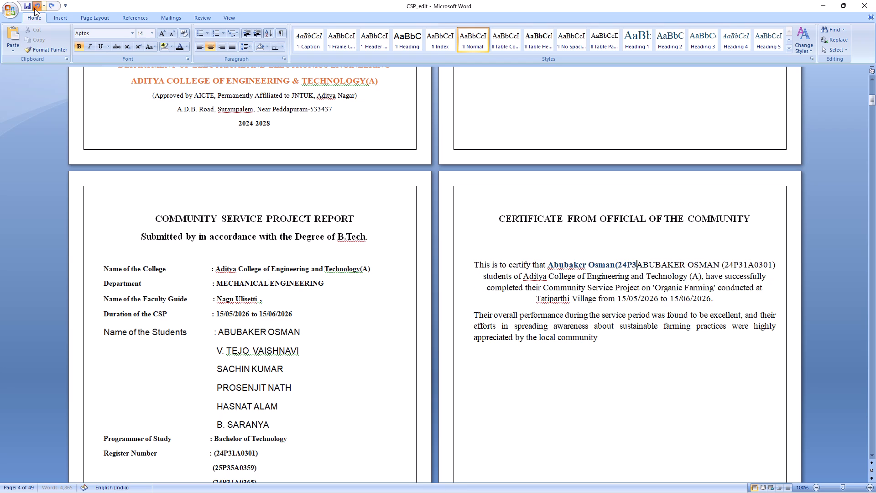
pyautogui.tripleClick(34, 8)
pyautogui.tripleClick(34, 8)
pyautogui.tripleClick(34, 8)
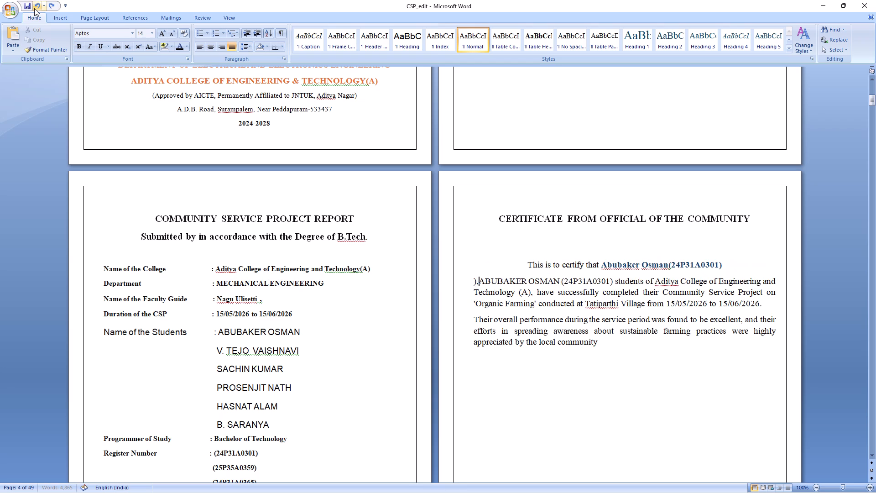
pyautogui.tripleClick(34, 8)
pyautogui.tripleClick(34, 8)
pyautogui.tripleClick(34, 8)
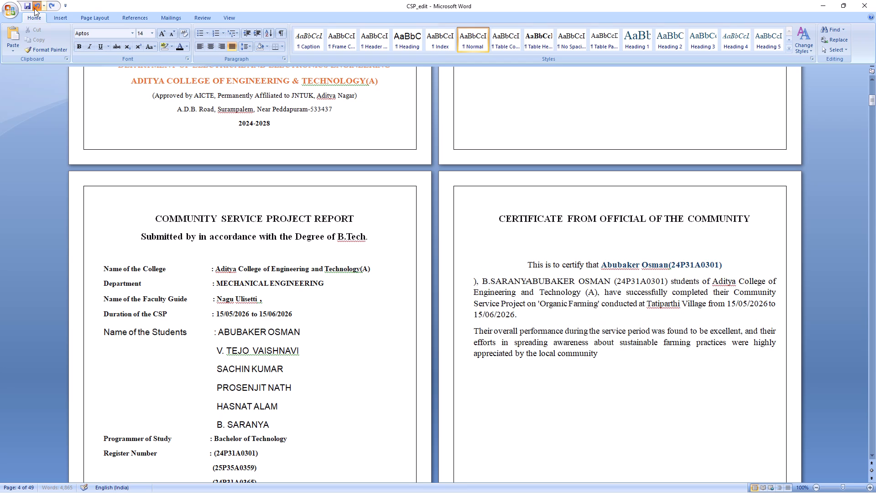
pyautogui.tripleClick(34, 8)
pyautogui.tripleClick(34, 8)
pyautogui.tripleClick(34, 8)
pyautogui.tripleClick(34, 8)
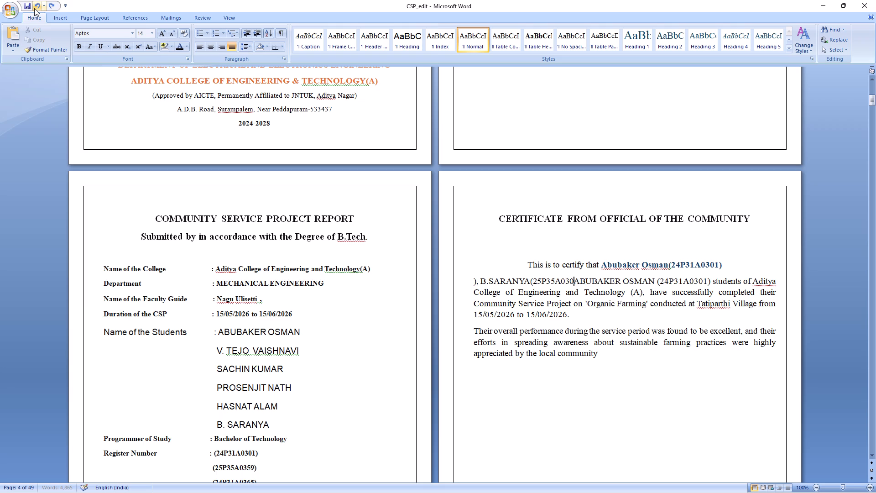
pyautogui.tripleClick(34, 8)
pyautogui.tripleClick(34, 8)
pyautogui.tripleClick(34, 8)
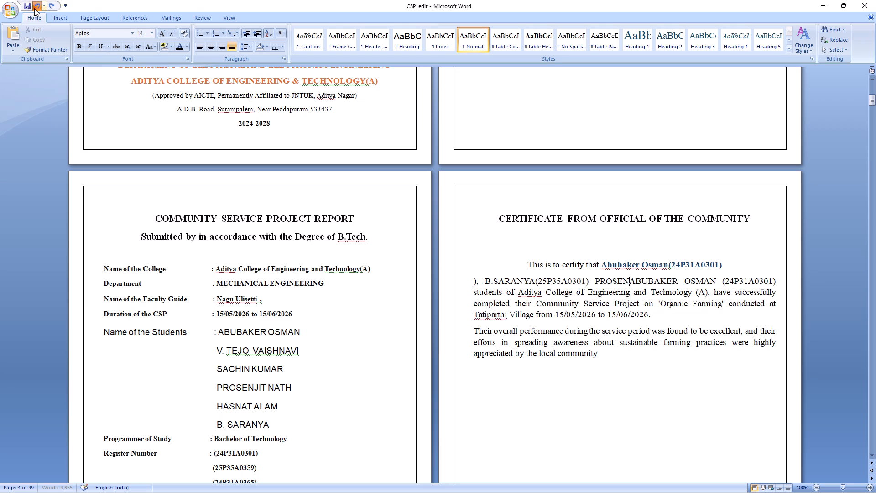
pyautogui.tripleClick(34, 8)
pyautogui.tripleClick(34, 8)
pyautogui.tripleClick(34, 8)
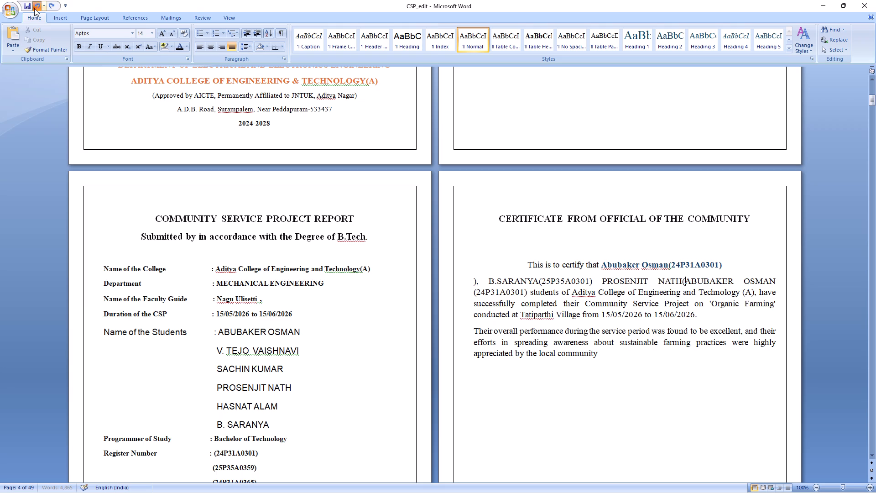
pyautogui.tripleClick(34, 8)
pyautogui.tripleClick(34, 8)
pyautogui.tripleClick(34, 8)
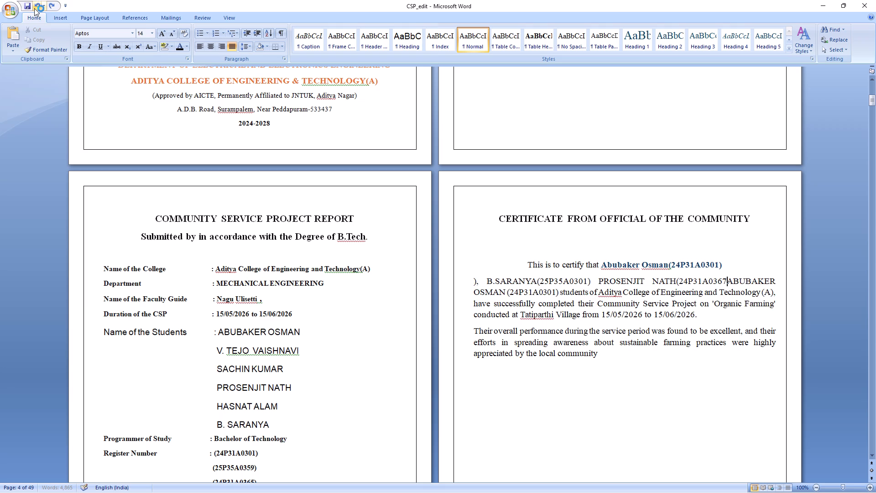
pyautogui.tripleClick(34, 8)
# Undo the remaining student entry edits in the community official certificate until its original opening paragraph with all six students is restored.
pyautogui.tripleClick(34, 8)
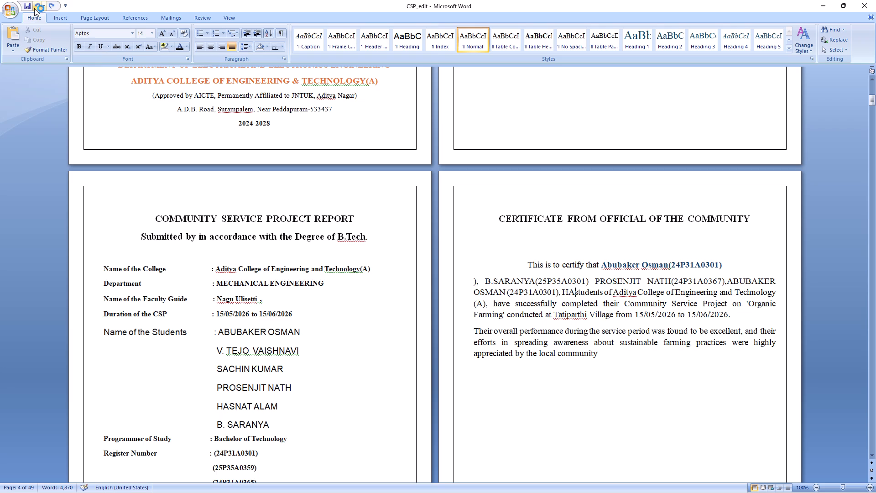
pyautogui.tripleClick(34, 8)
pyautogui.tripleClick(34, 8)
pyautogui.tripleClick(34, 8)
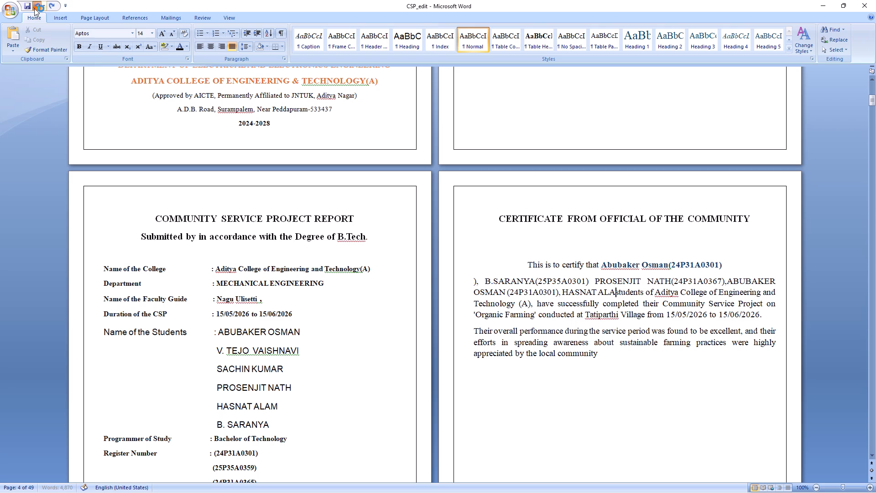
pyautogui.tripleClick(34, 8)
pyautogui.tripleClick(34, 8)
pyautogui.tripleClick(34, 8)
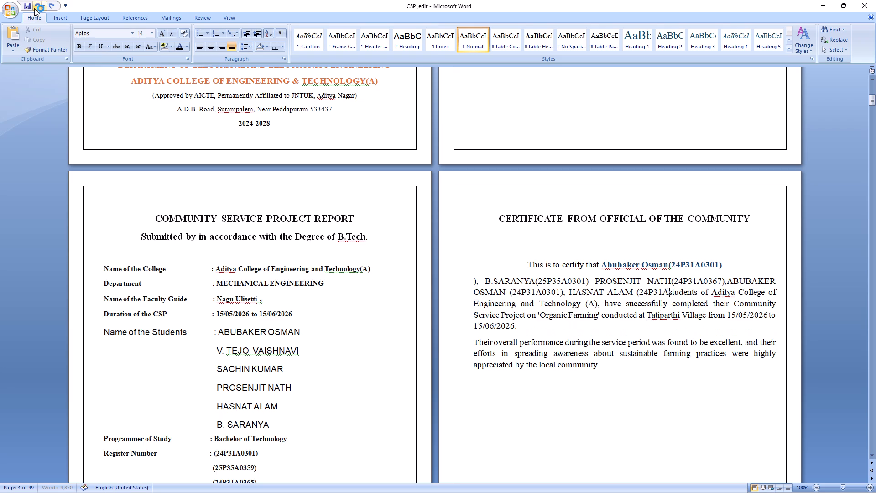
pyautogui.tripleClick(34, 8)
pyautogui.tripleClick(34, 8)
pyautogui.tripleClick(34, 8)
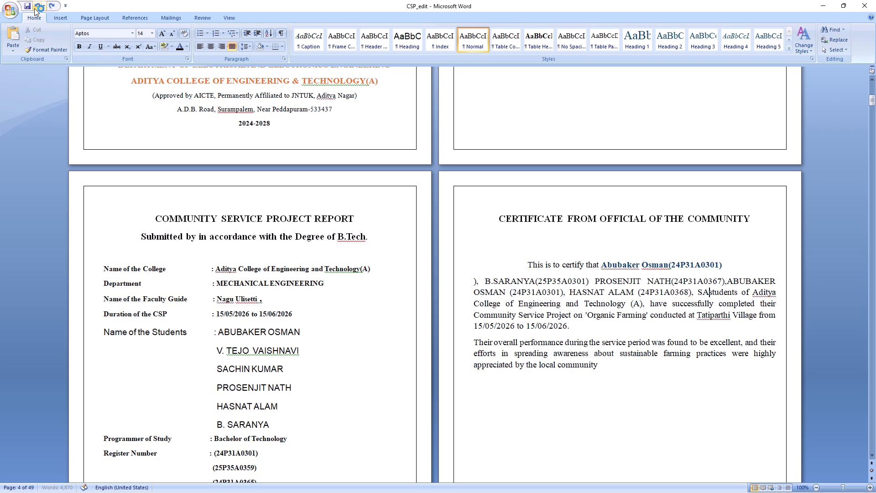
pyautogui.tripleClick(34, 8)
pyautogui.click(34, 8)
pyautogui.tripleClick(34, 8)
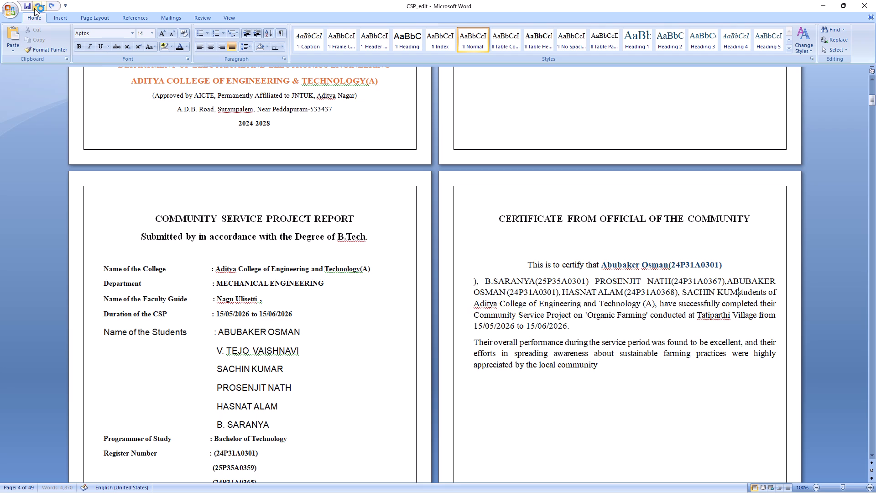
pyautogui.tripleClick(34, 8)
pyautogui.doubleClick(34, 8)
pyautogui.tripleClick(34, 8)
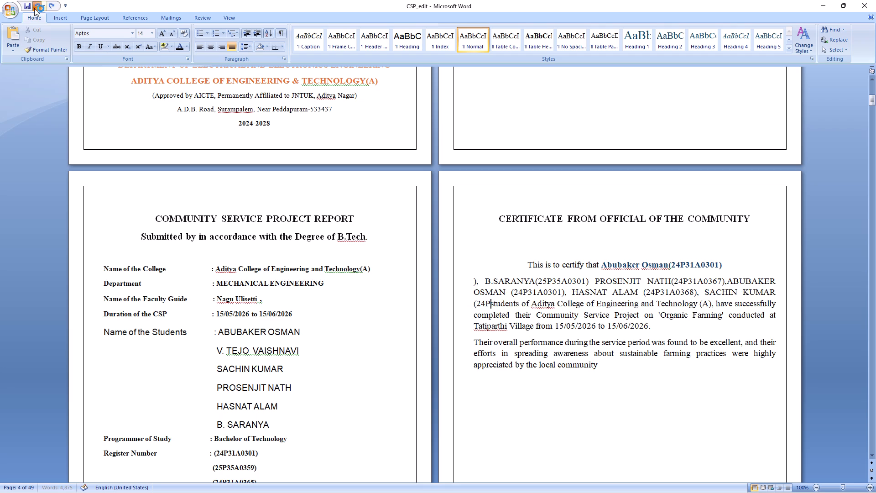
pyautogui.tripleClick(34, 8)
pyautogui.tripleClick(34, 8)
pyautogui.doubleClick(34, 8)
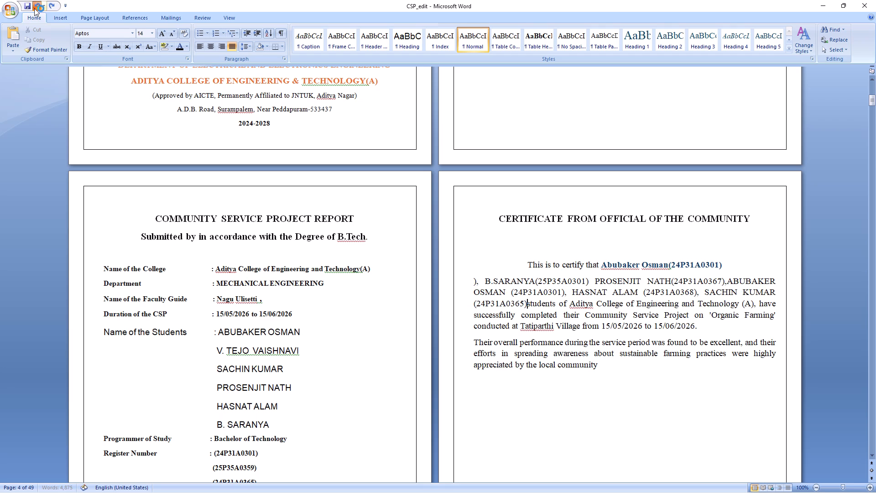
pyautogui.tripleClick(34, 8)
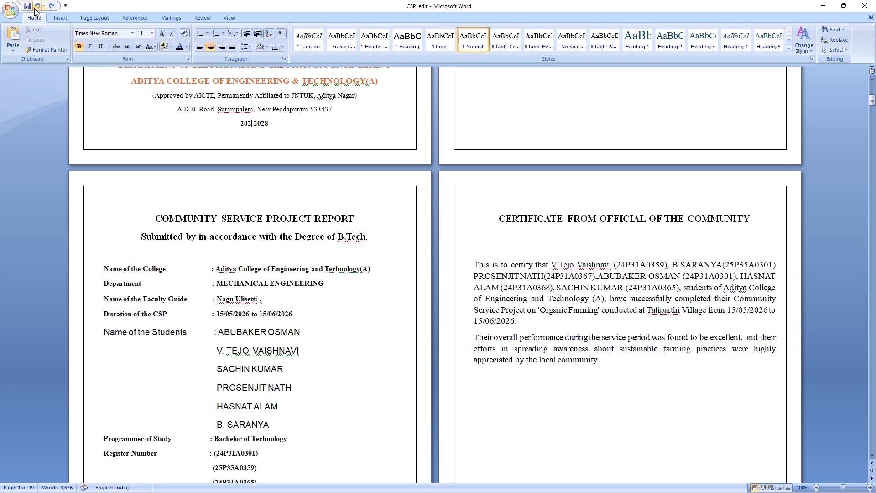
# Complete the year range at the bottom of the cover page as 2024-2028.
pyautogui.scroll(1, 34, 8)
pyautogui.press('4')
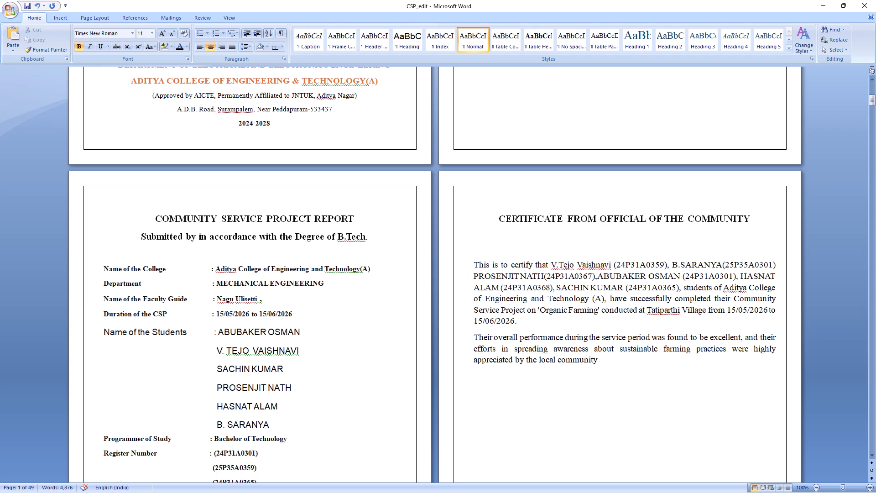
# Replace the first student's name in the group community certificate with that of the first student listed on the project details page.
pyautogui.click(610, 268)
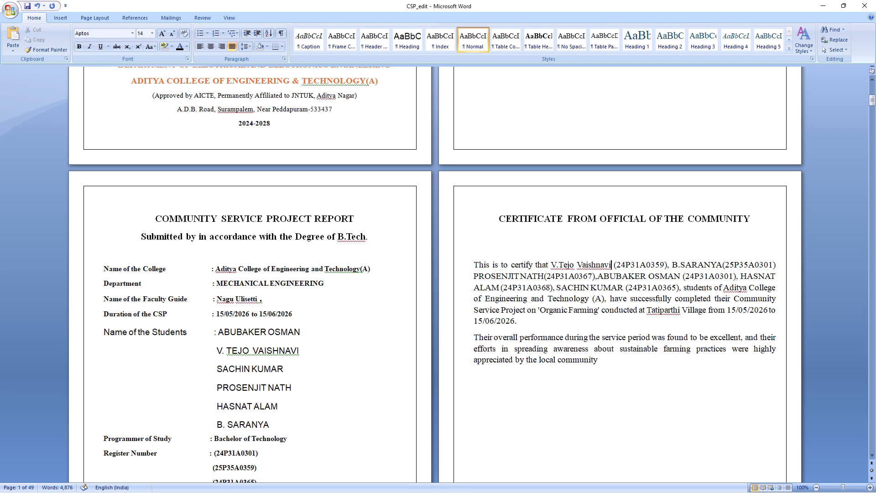
pyautogui.press('BackSpace')
pyautogui.press('BackSpace')
pyautogui.press('BackSpace')
pyautogui.press('BackSpace')
pyautogui.press('BackSpace')
pyautogui.press('BackSpace')
pyautogui.press('BackSpace')
pyautogui.press('BackSpace')
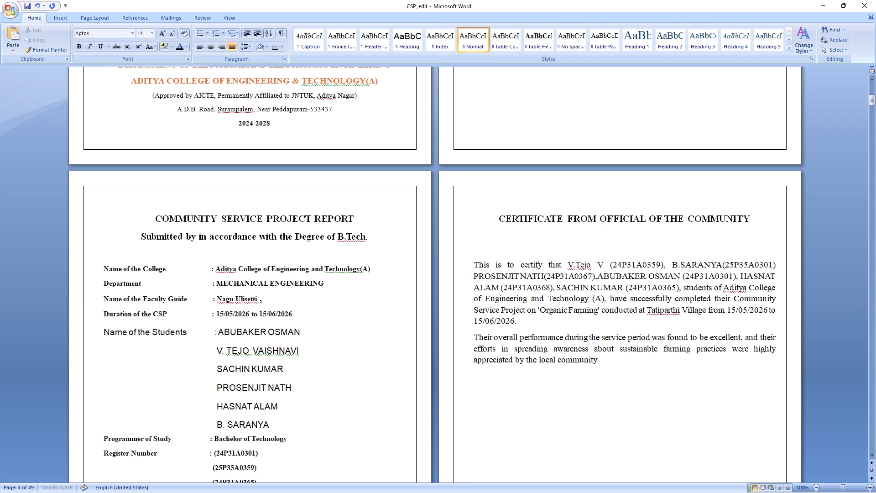
pyautogui.press('BackSpace')
pyautogui.press('BackSpace')
pyautogui.press('BackSpace')
pyautogui.press('BackSpace')
pyautogui.press('BackSpace')
pyautogui.press('BackSpace')
pyautogui.press('BackSpace')
pyautogui.press('BackSpace')
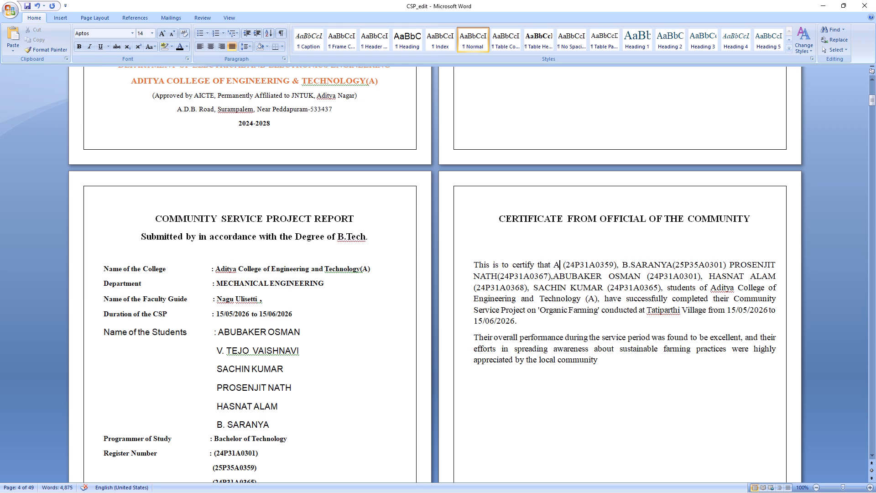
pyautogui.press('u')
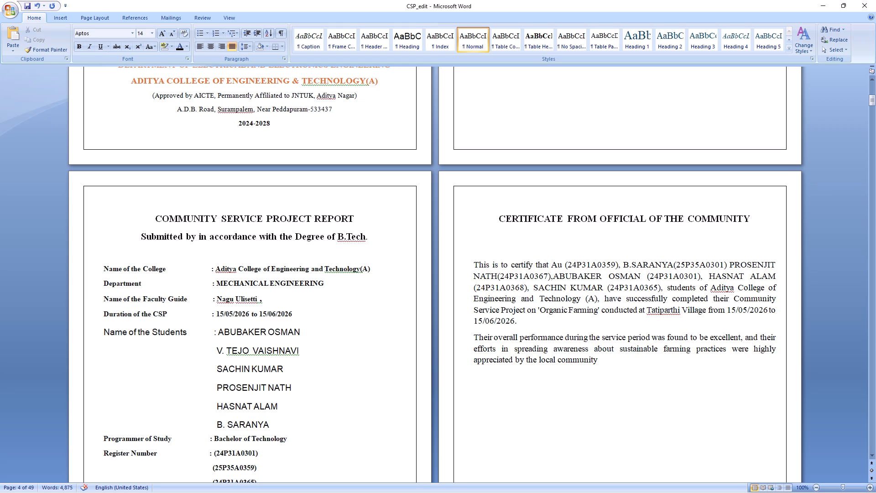
pyautogui.press('BackSpace')
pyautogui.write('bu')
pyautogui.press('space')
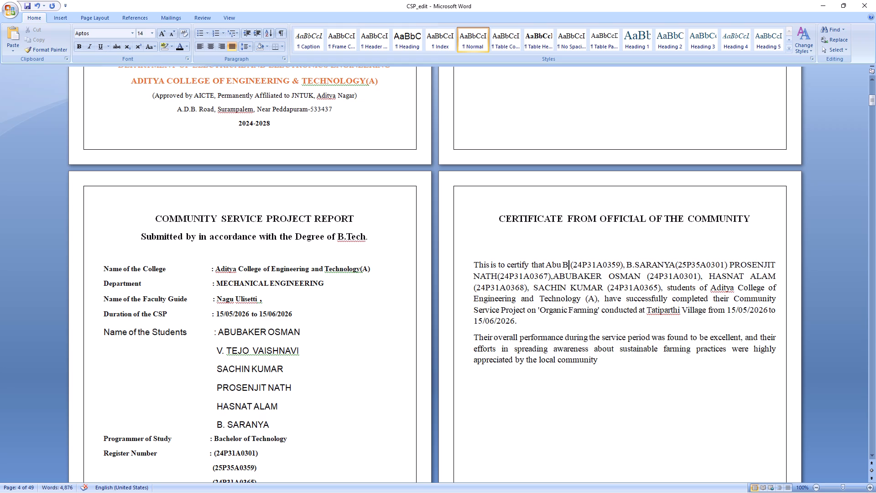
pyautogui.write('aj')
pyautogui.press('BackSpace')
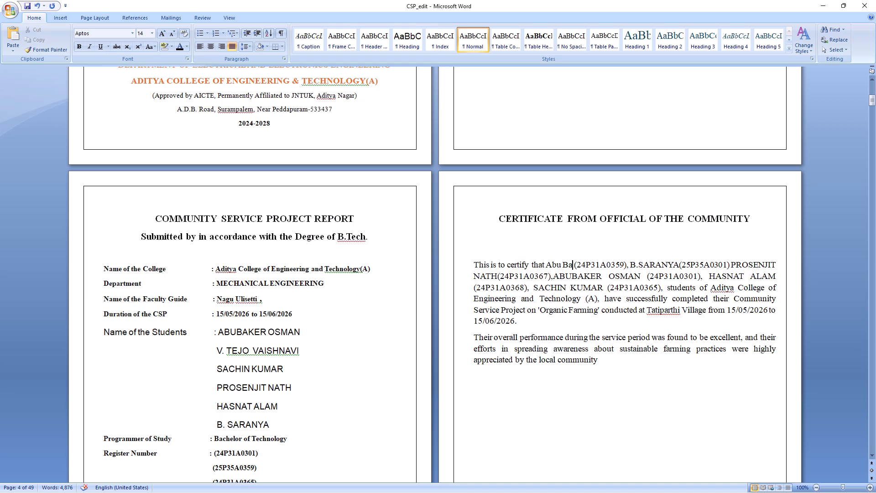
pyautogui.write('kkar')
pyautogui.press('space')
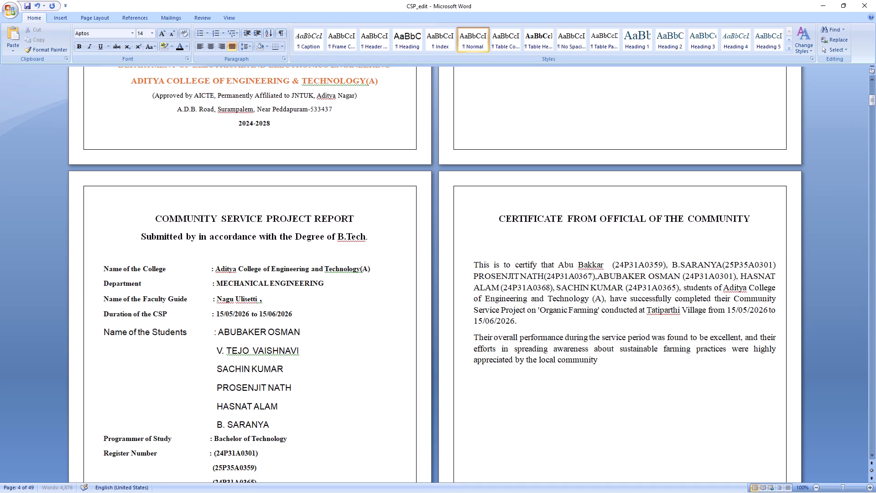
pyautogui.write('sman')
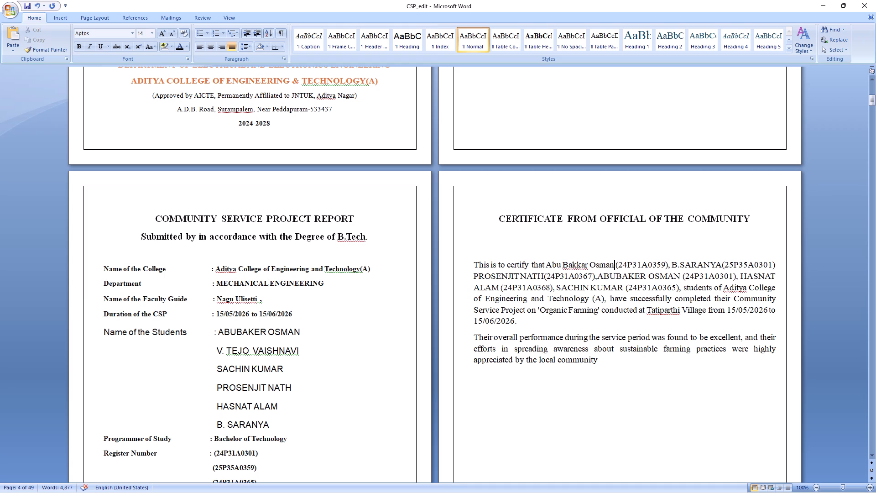
# Change the last two digits of the first student's roll number in the group community certificate to 01.
pyautogui.click(667, 267)
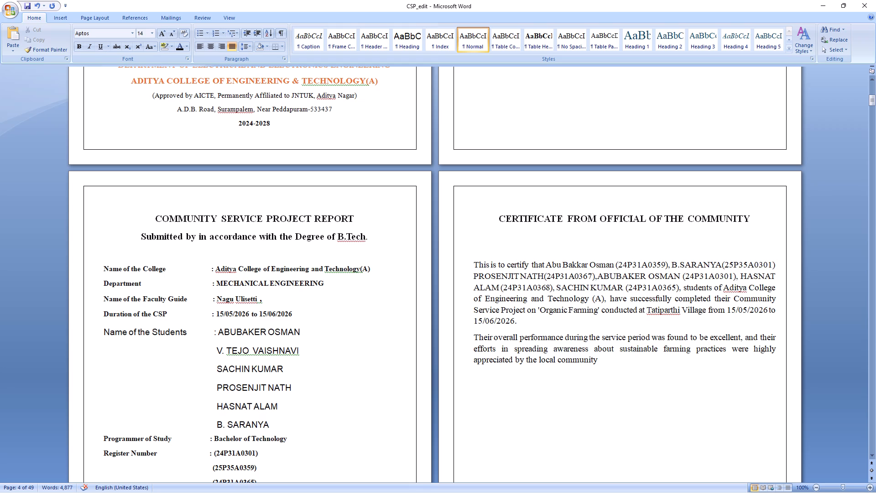
pyautogui.click(665, 264)
pyautogui.press('BackSpace')
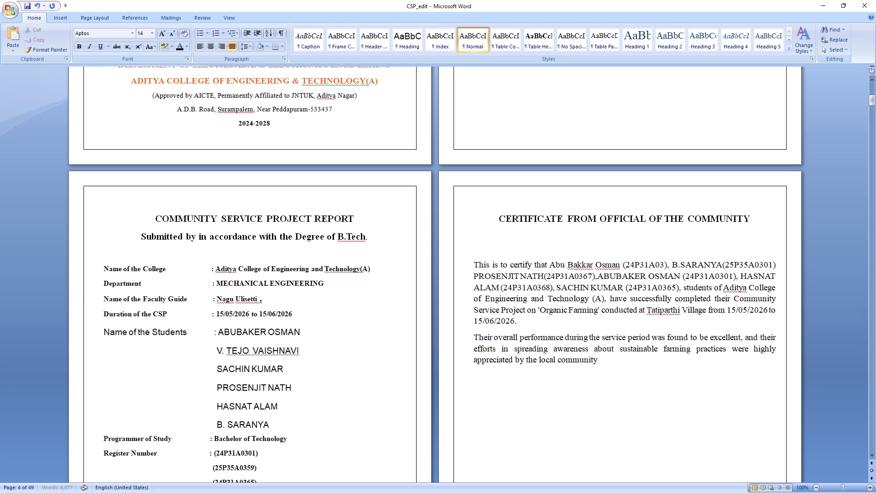
pyautogui.press('BackSpace')
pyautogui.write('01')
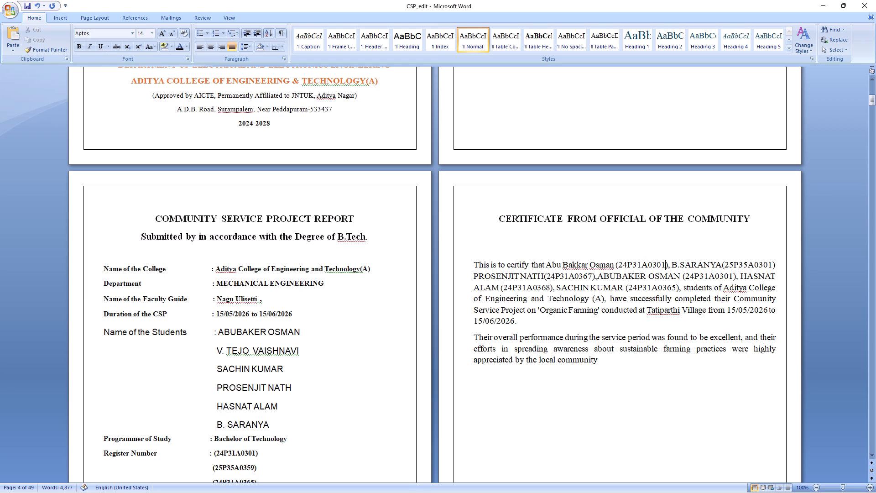
# Review the project details page, individual community certificates, student declarations and acknowledgement page.
pyautogui.scroll(-3, 668, 425)
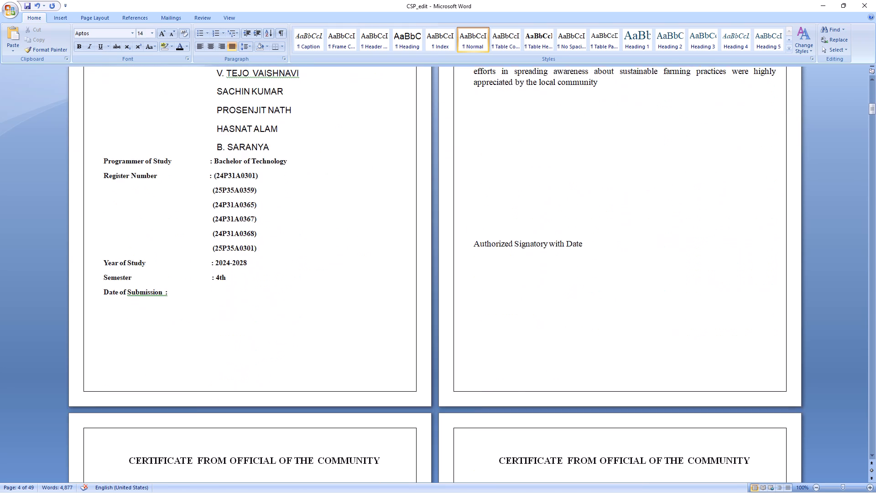
pyautogui.scroll(-1, 668, 425)
pyautogui.keyDown('ctrl'); pyautogui.scroll(1, 668, 425); pyautogui.keyUp('ctrl')
pyautogui.keyDown('ctrl'); pyautogui.scroll(-1, 668, 425); pyautogui.keyUp('ctrl')
pyautogui.scroll(-5, 668, 425)
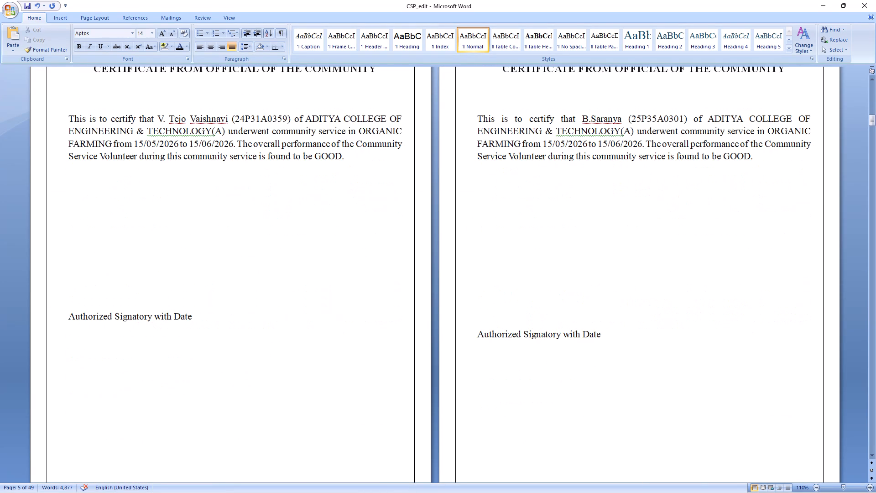
pyautogui.scroll(-1, 658, 215)
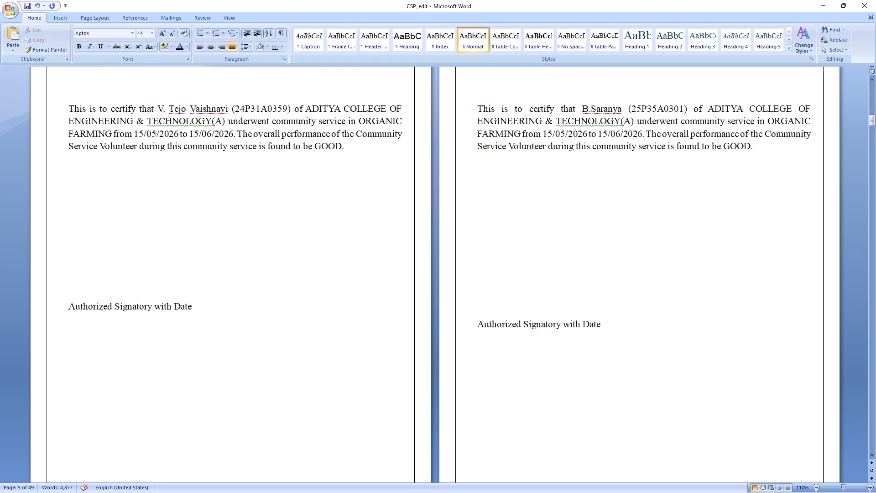
pyautogui.scroll(-2, 658, 215)
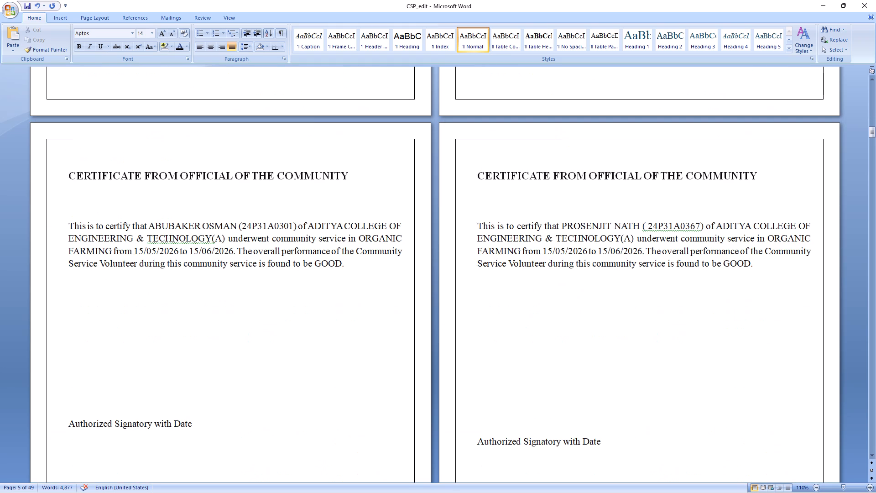
pyautogui.scroll(-2, 658, 215)
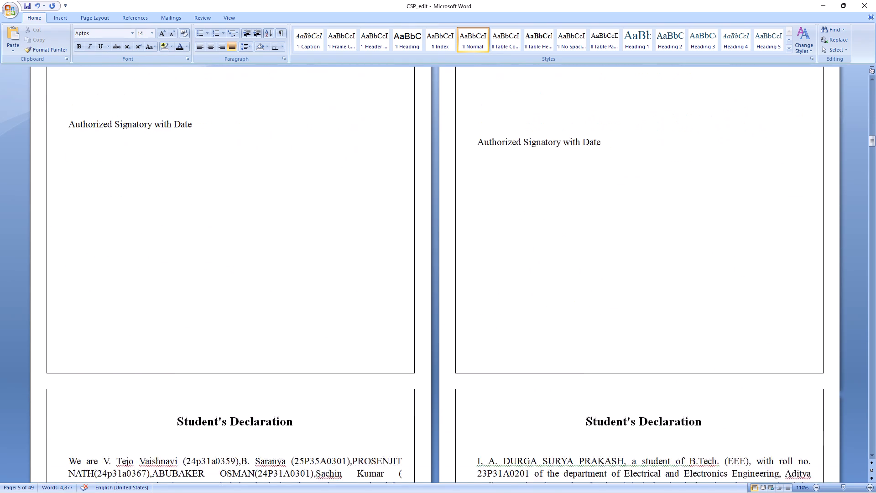
pyautogui.scroll(-3, 658, 215)
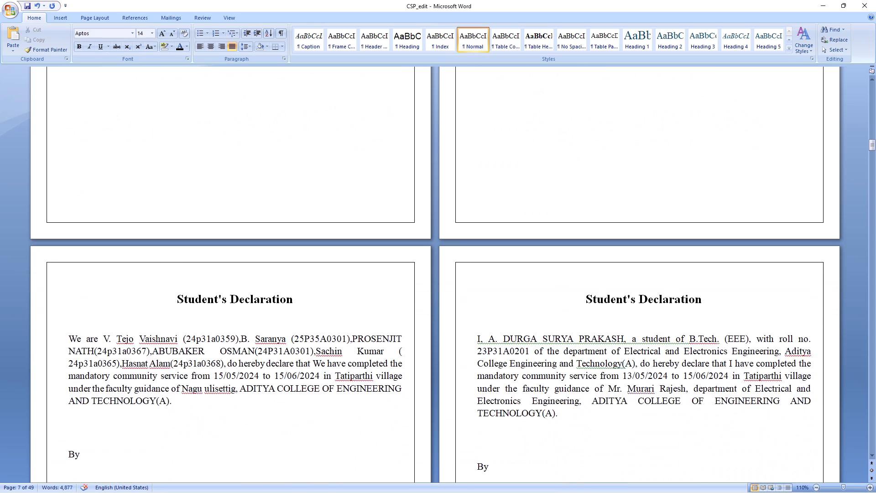
pyautogui.scroll(-4, 658, 215)
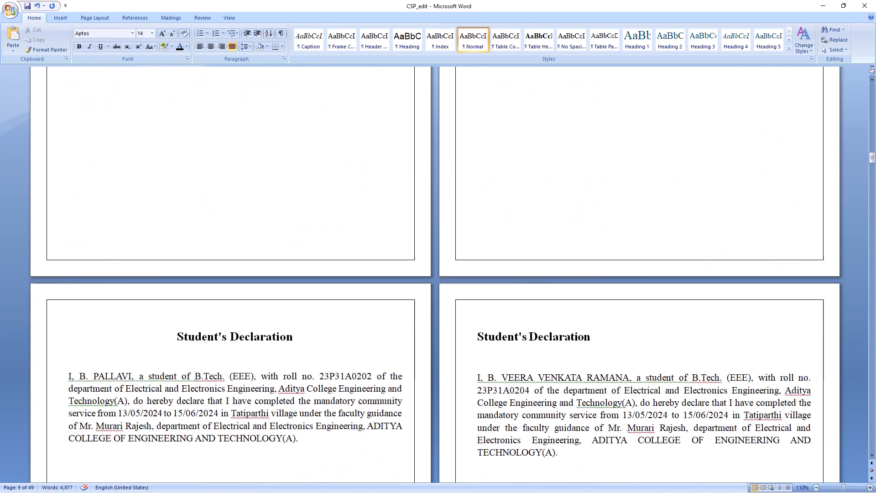
pyautogui.scroll(-4, 658, 215)
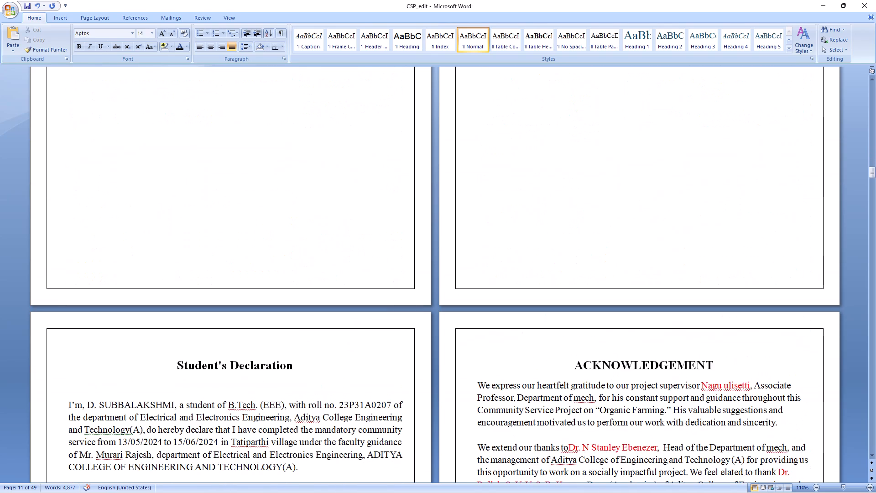
pyautogui.scroll(2, 658, 215)
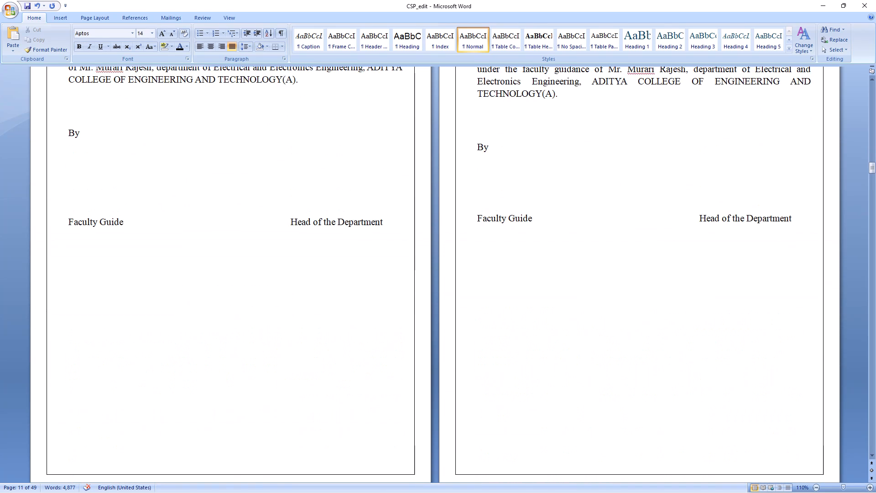
pyautogui.scroll(3, 658, 215)
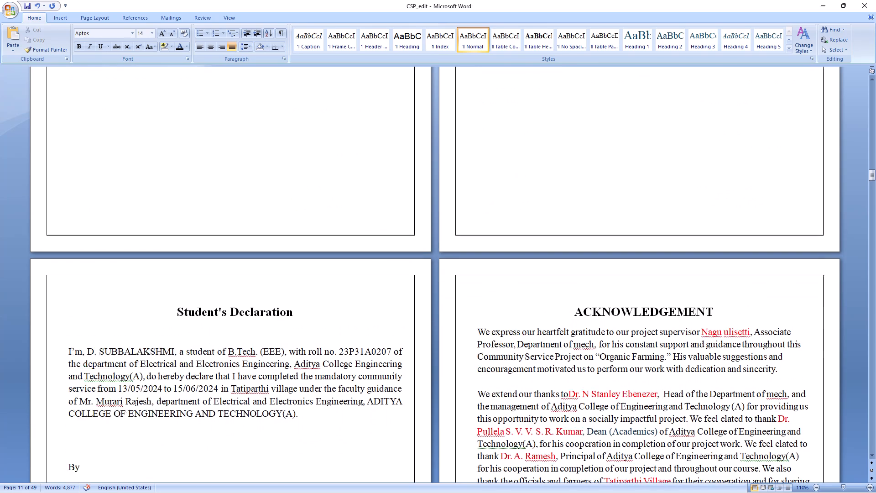
pyautogui.scroll(5, 658, 215)
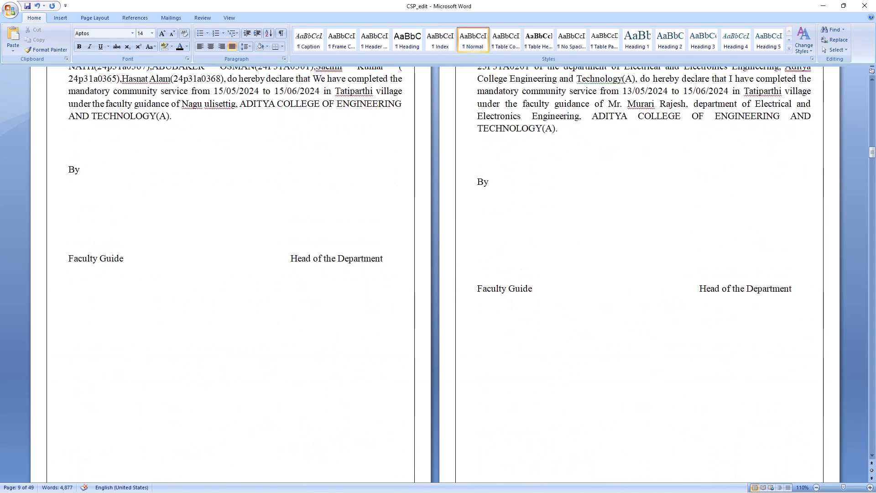
pyautogui.scroll(1, 658, 215)
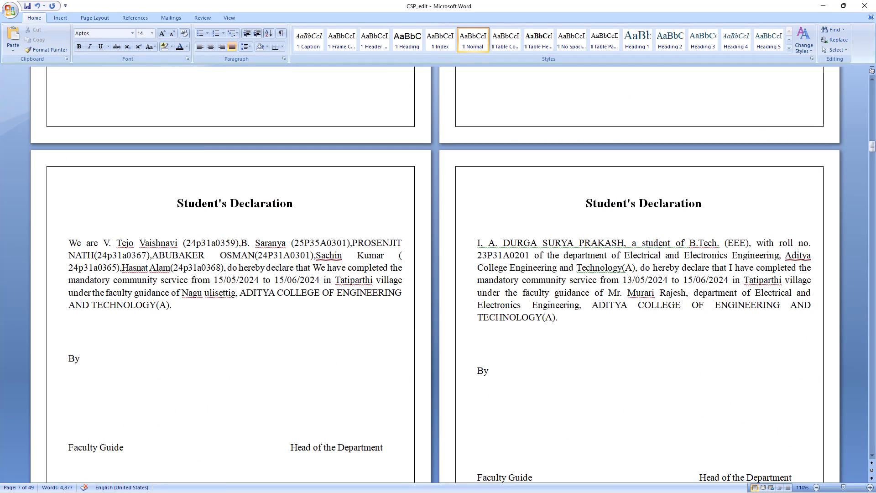
pyautogui.scroll(3, 658, 215)
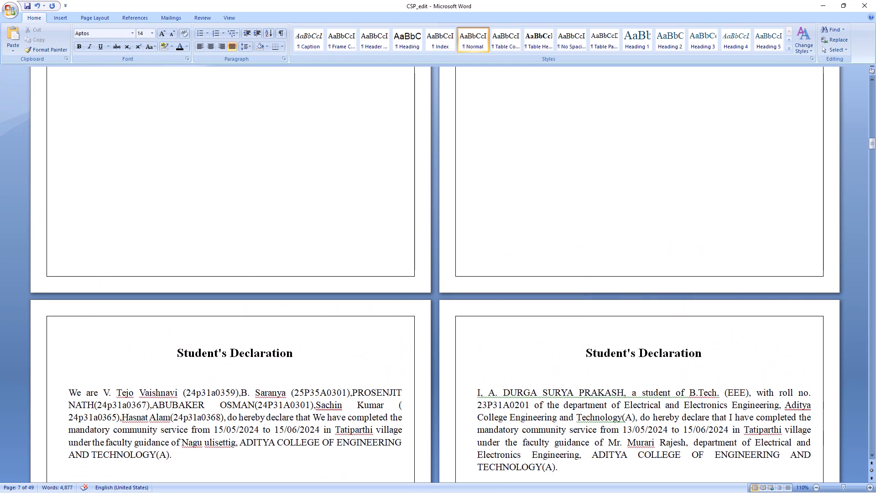
pyautogui.scroll(3, 658, 215)
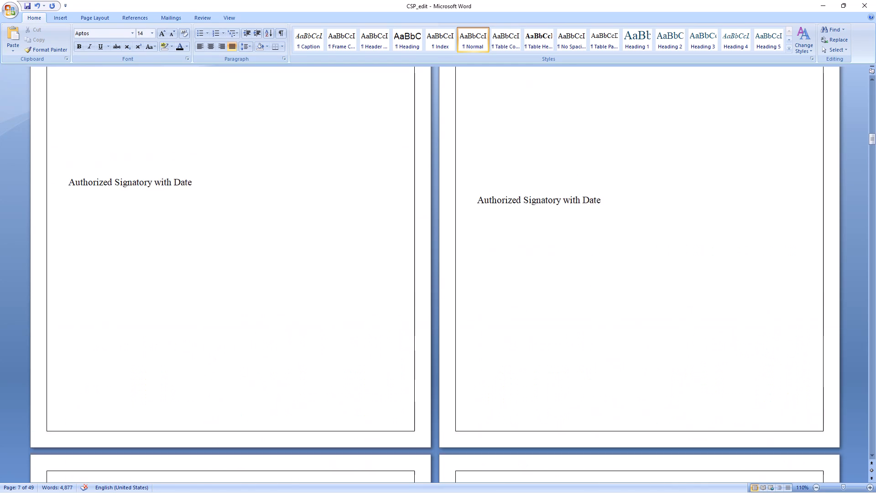
# Recheck the individual community certificates and the two Student's Declaration pages.
pyautogui.scroll(2, 658, 215)
pyautogui.scroll(-1, 658, 215)
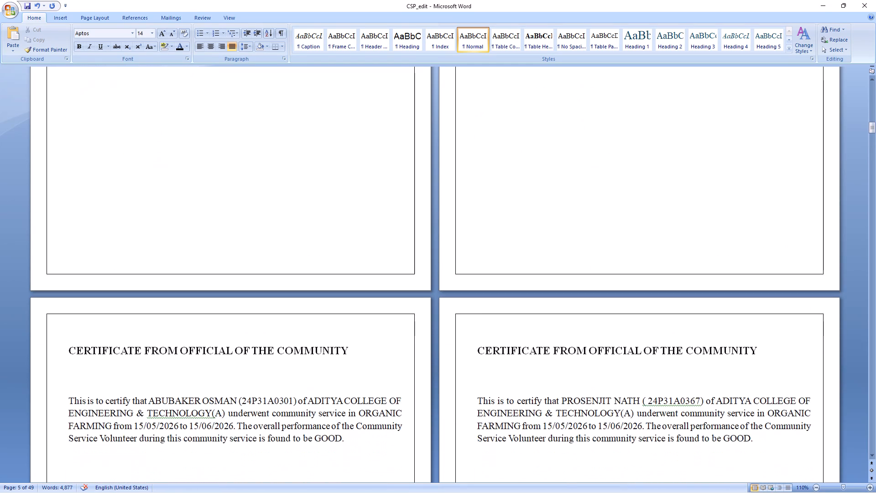
pyautogui.scroll(-3, 658, 215)
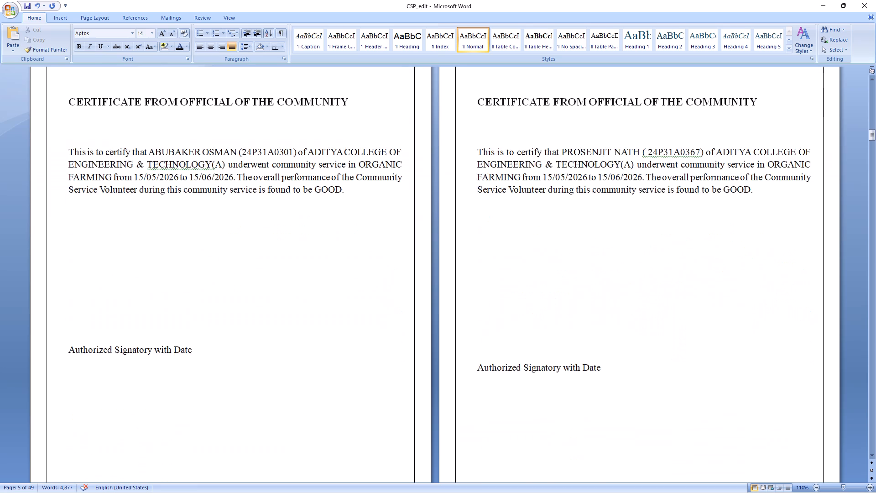
pyautogui.scroll(-3, 658, 215)
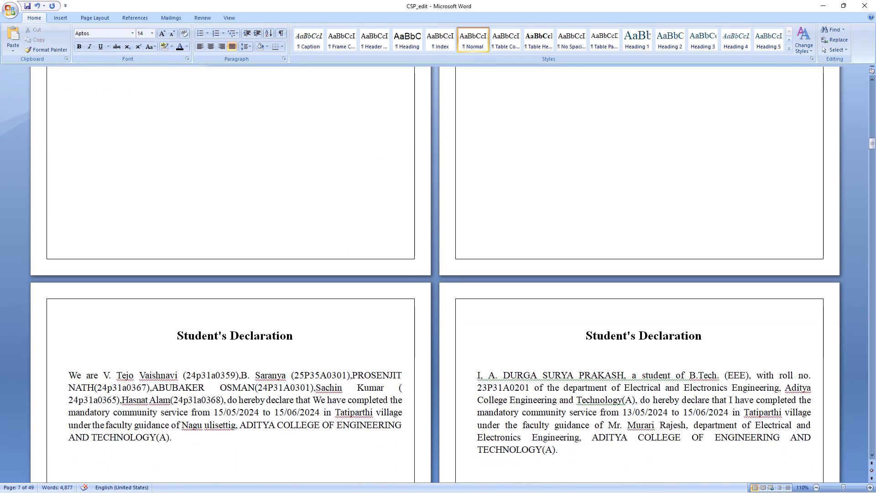
pyautogui.scroll(-1, 658, 215)
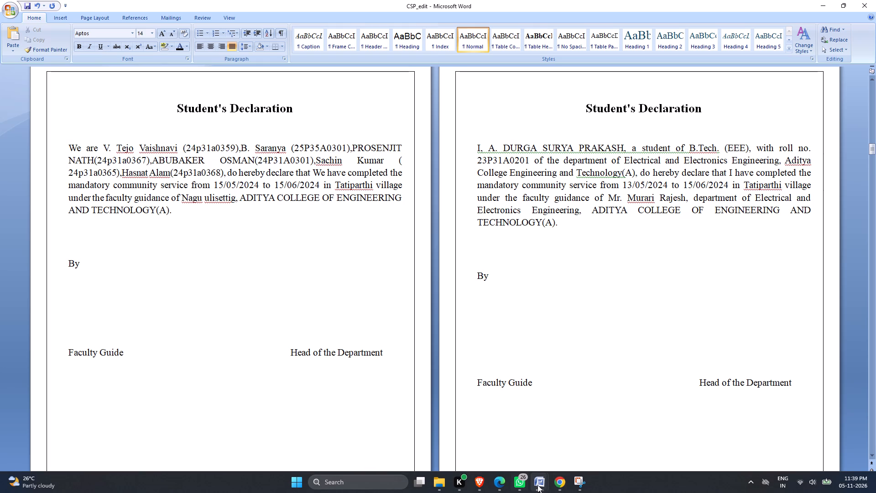
# Switch to the CSP sample document and review it from the cover page through the scanned community certificates.
pyautogui.click(569, 450)
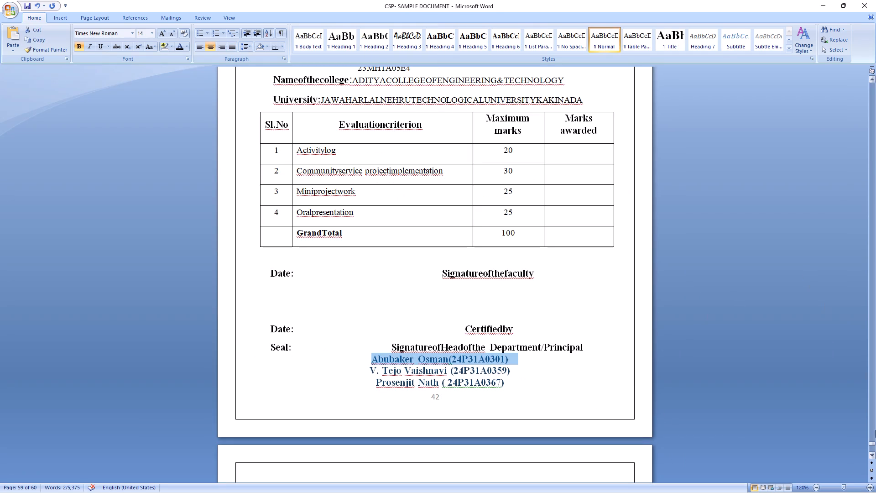
pyautogui.moveTo(872, 443); pyautogui.dragTo(858, 72)
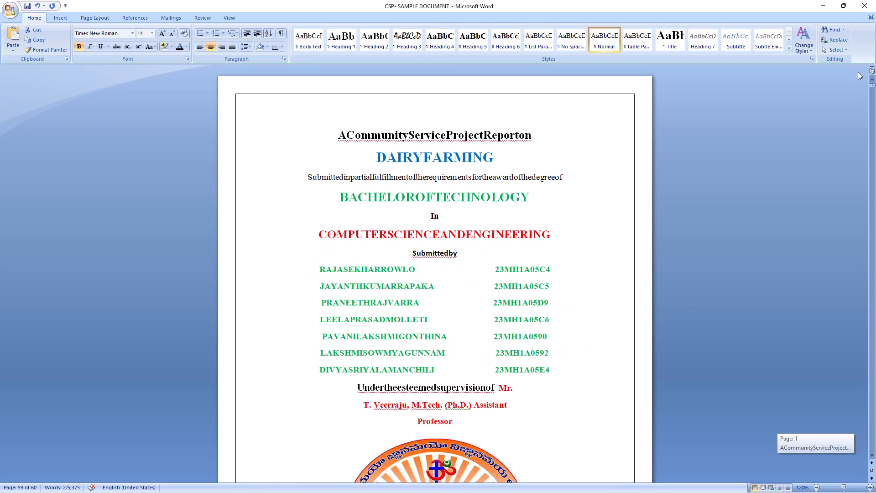
pyautogui.moveTo(858, 72); pyautogui.dragTo(858, 61)
pyautogui.scroll(-20, 577, 370)
pyautogui.scroll(-2, 577, 370)
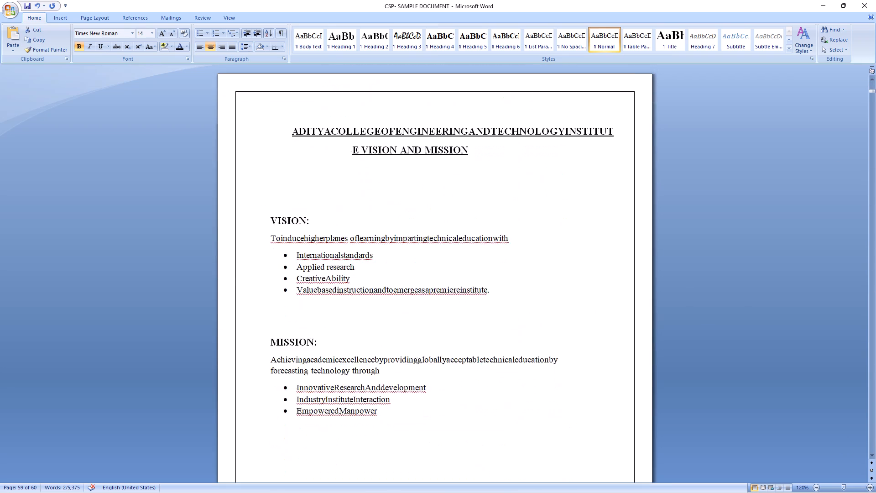
pyautogui.scroll(-20, 584, 360)
pyautogui.scroll(-16, 584, 360)
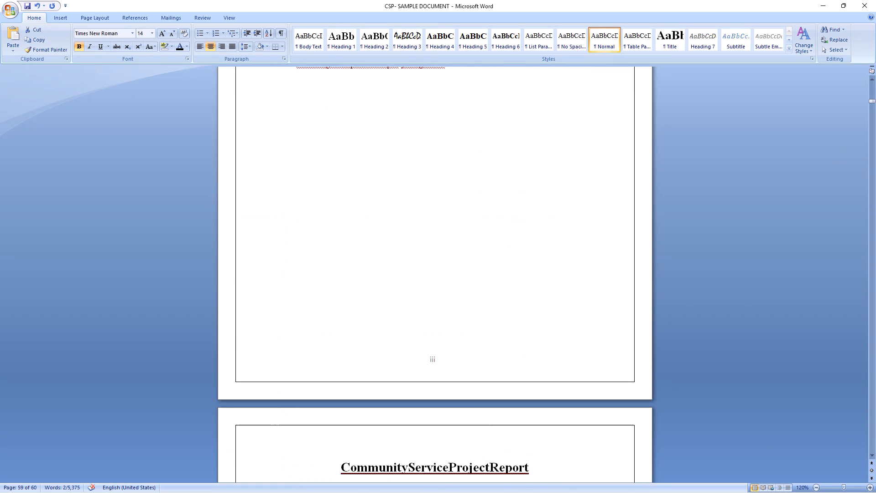
pyautogui.scroll(-19, 595, 335)
pyautogui.scroll(-9, 591, 338)
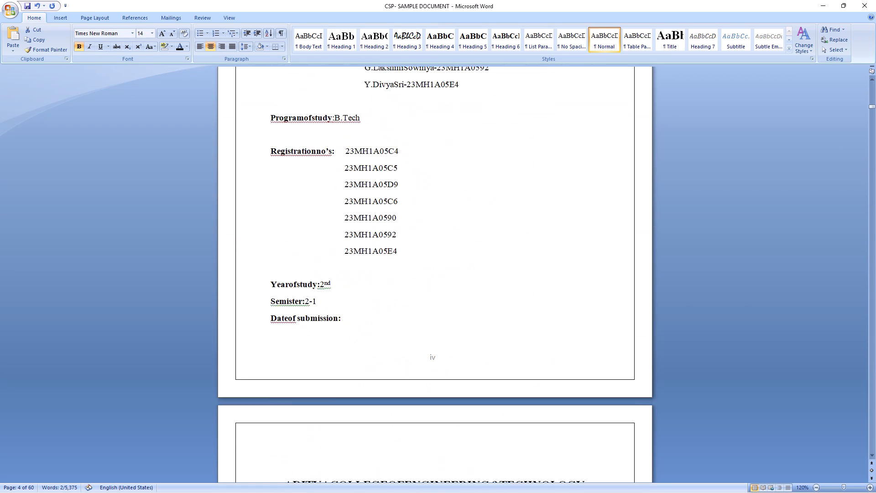
pyautogui.scroll(-19, 590, 339)
pyautogui.scroll(-14, 590, 339)
pyautogui.scroll(-14, 590, 339)
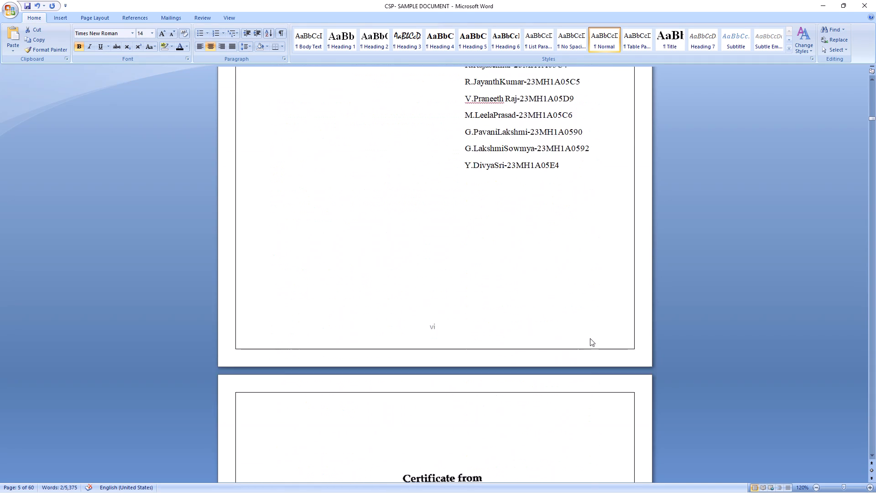
pyautogui.scroll(-17, 590, 338)
pyautogui.scroll(5, 590, 338)
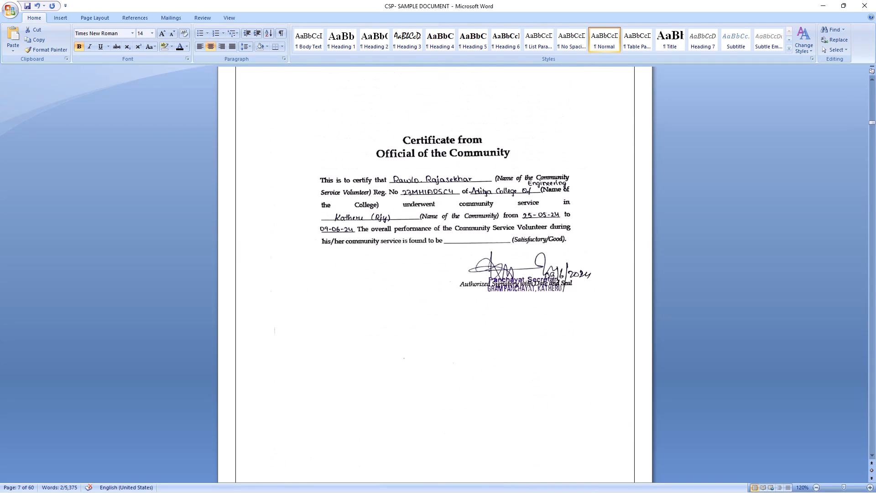
pyautogui.scroll(-7, 590, 338)
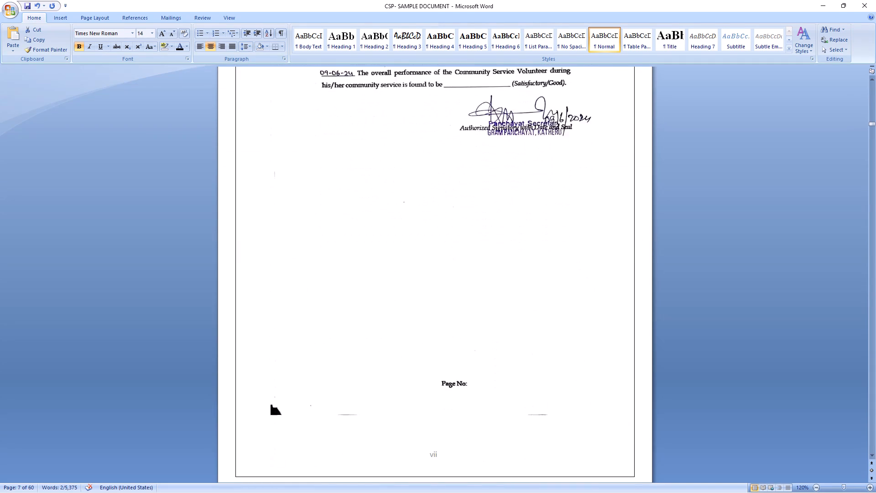
pyautogui.scroll(-16, 590, 338)
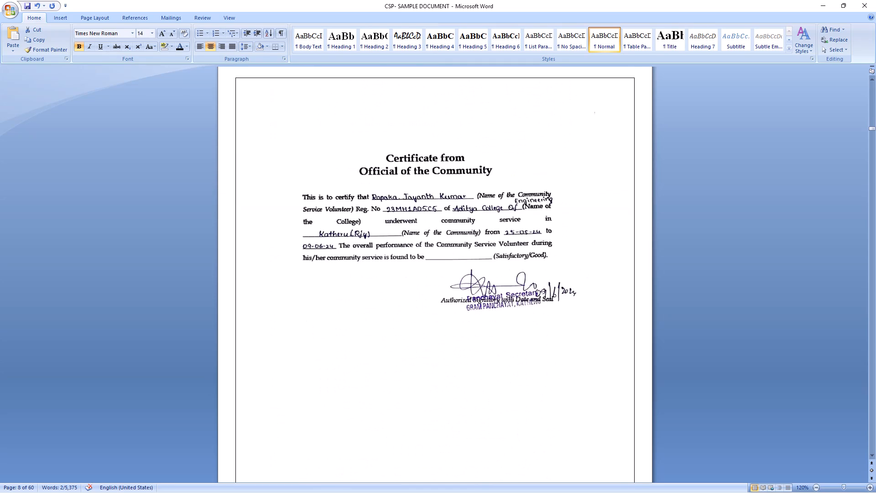
pyautogui.scroll(-10, 590, 338)
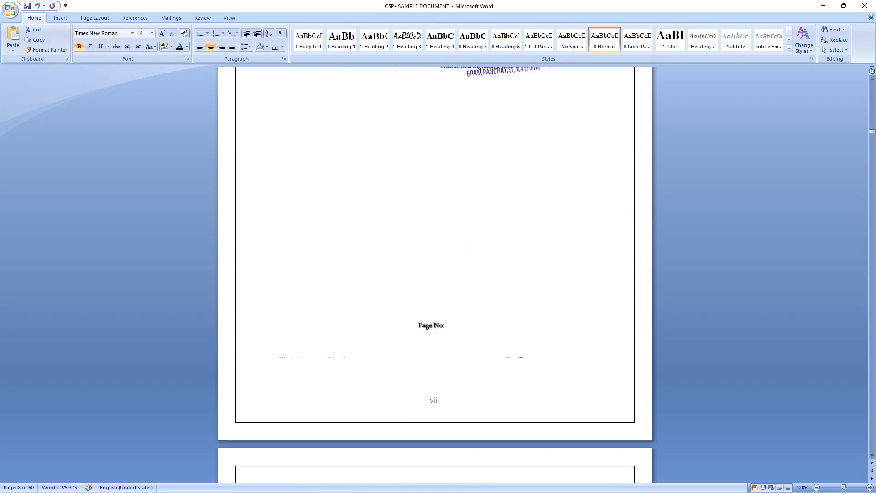
pyautogui.scroll(-15, 590, 338)
pyautogui.scroll(-17, 590, 338)
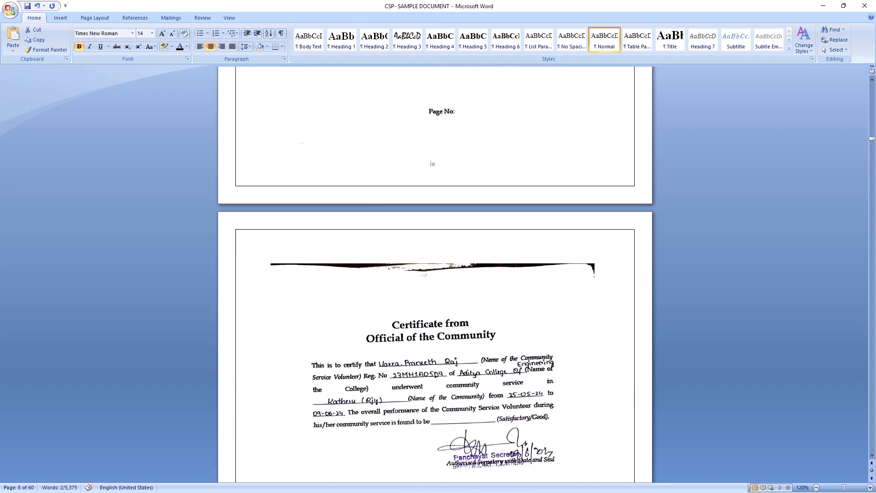
pyautogui.scroll(-20, 590, 338)
pyautogui.scroll(-14, 590, 338)
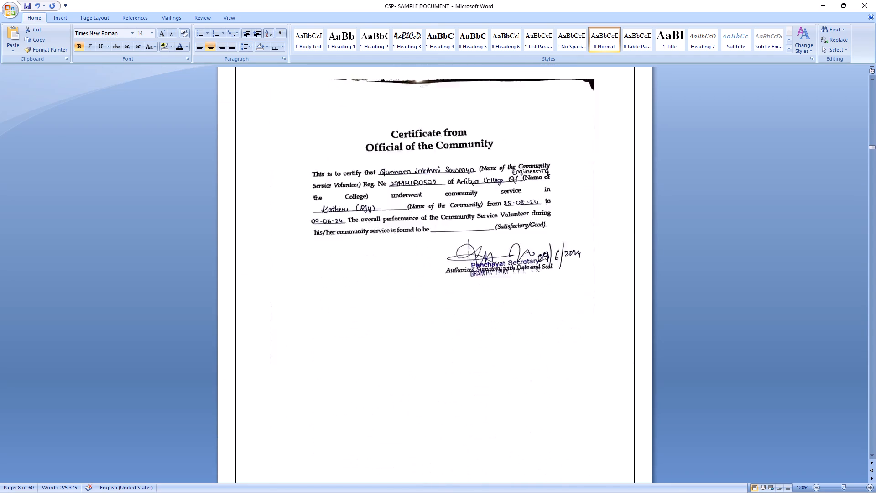
pyautogui.scroll(1, 590, 338)
pyautogui.scroll(-17, 590, 338)
pyautogui.scroll(-13, 590, 338)
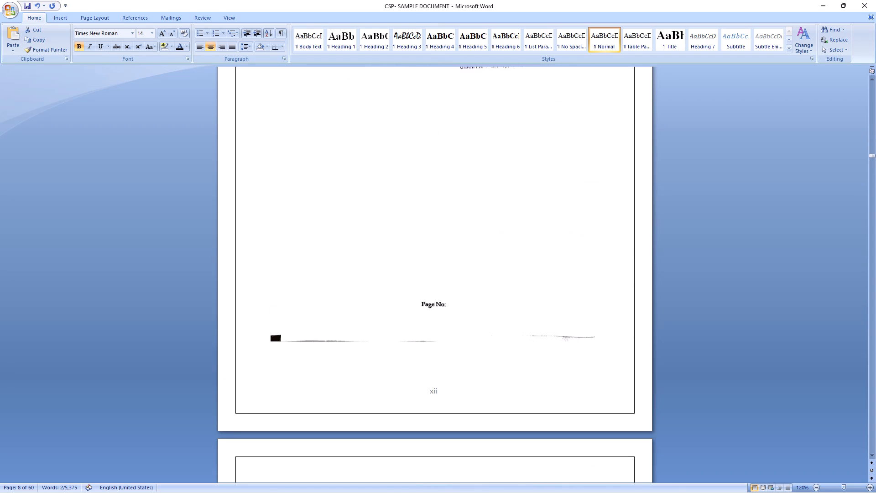
pyautogui.scroll(-13, 590, 338)
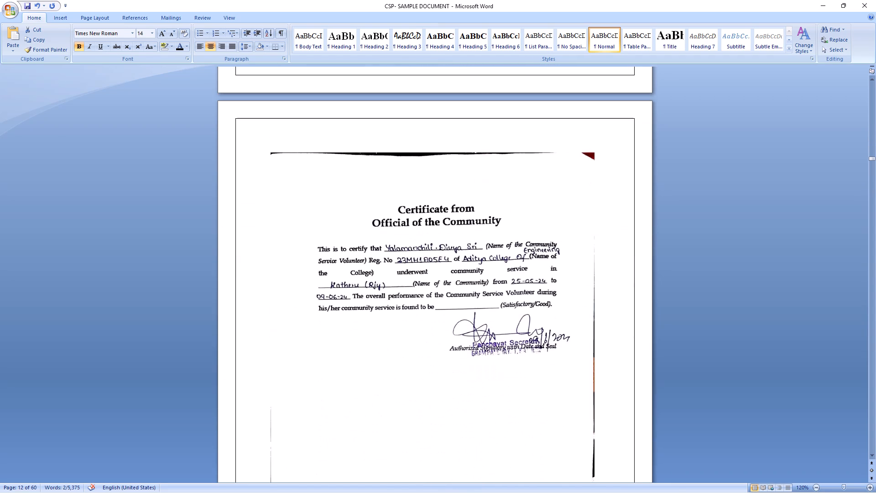
pyautogui.scroll(-20, 590, 338)
pyautogui.scroll(-1, 590, 338)
pyautogui.scroll(6, 590, 338)
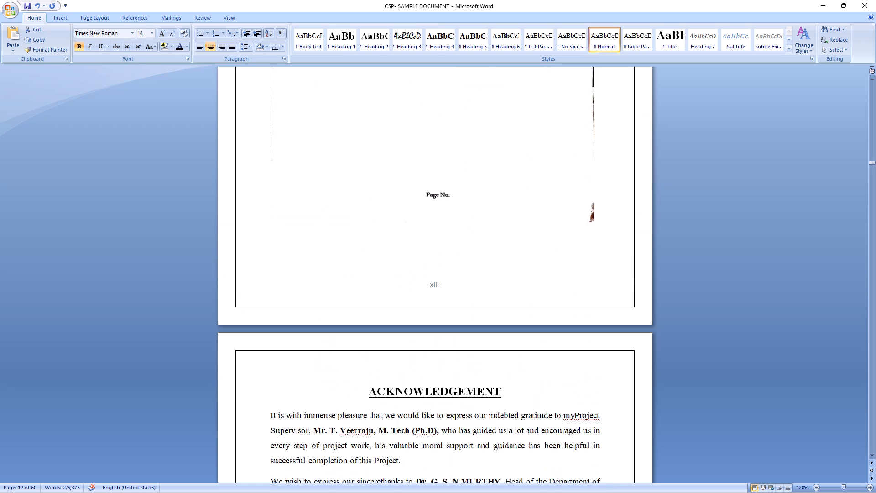
pyautogui.scroll(13, 590, 338)
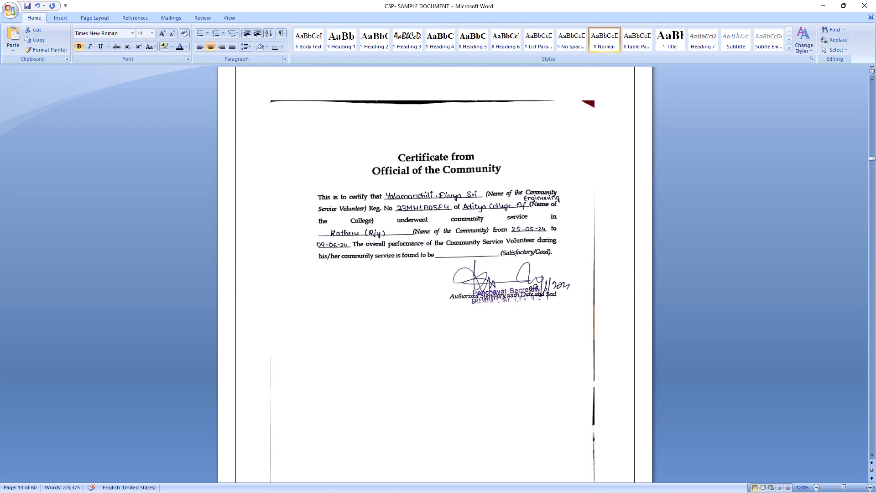
# Examine the sample document's acknowledgement, abstract, contents pages and the start of the executive summary chapter.
pyautogui.scroll(-19, 590, 338)
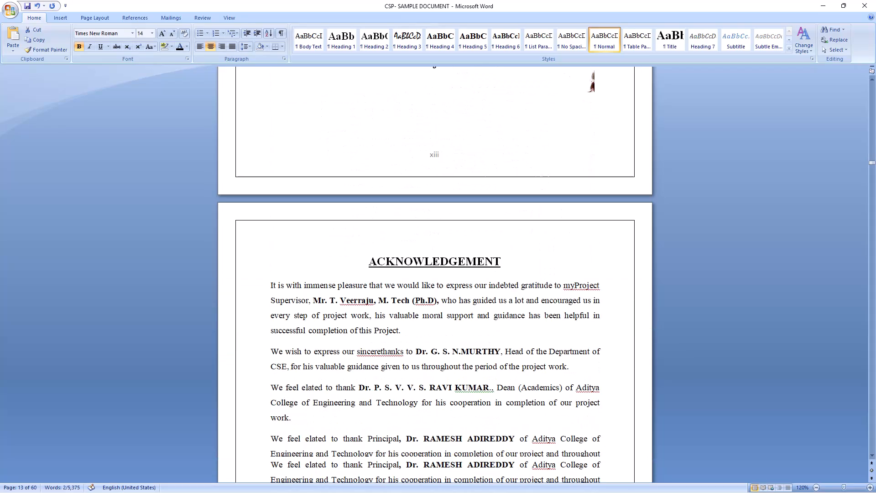
pyautogui.scroll(-14, 590, 338)
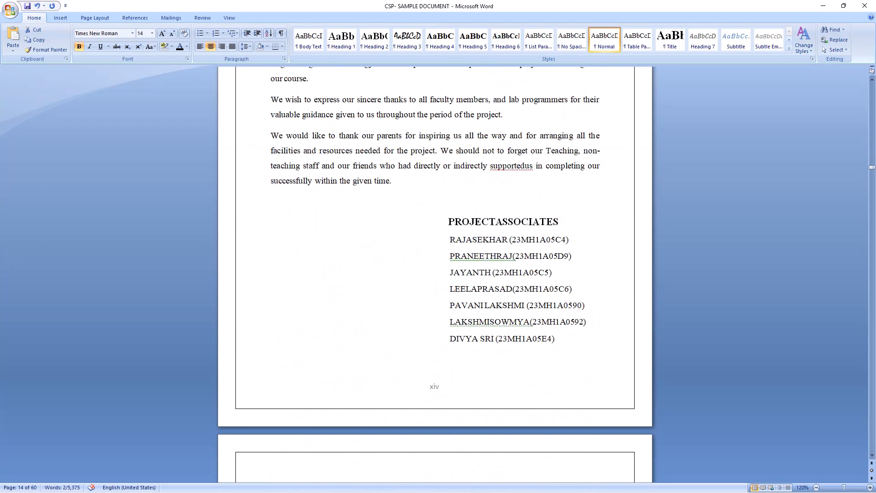
pyautogui.scroll(-17, 590, 338)
pyautogui.scroll(-12, 590, 338)
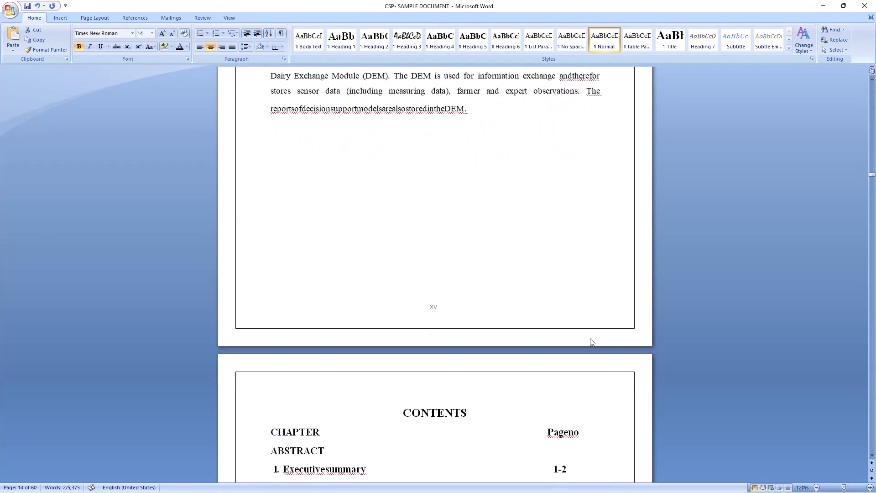
pyautogui.scroll(-9, 590, 338)
pyautogui.scroll(-19, 590, 338)
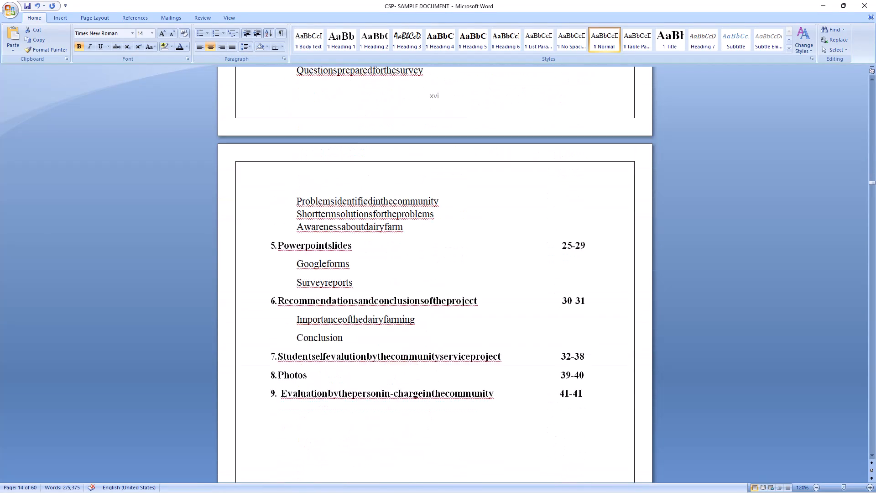
pyautogui.scroll(-20, 590, 338)
pyautogui.scroll(-11, 590, 338)
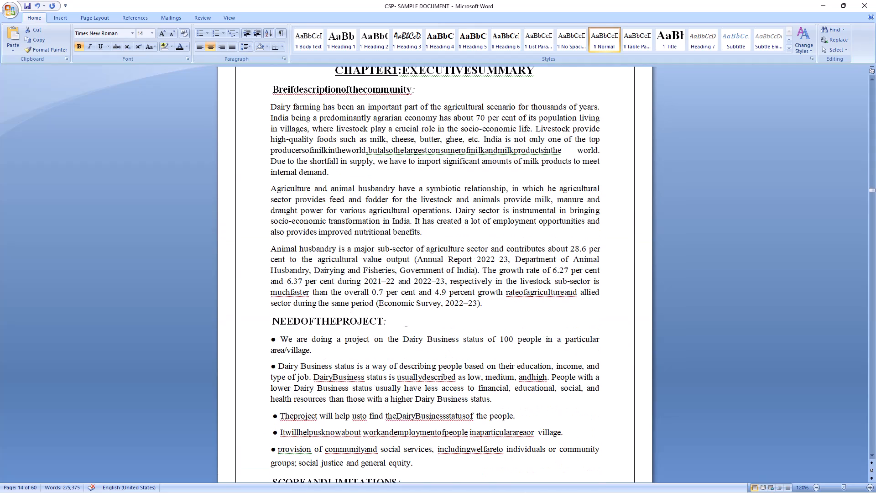
pyautogui.scroll(5, 590, 338)
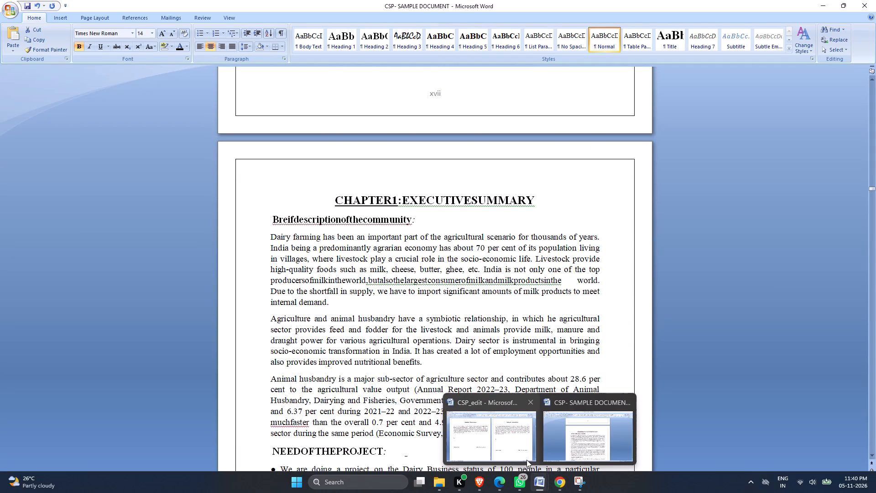
# Capture the sample document's last scanned community certificate as a rectangular screenshot and open the capture in Snipping Tool.
pyautogui.scroll(20, 712, 283)
pyautogui.scroll(11, 712, 283)
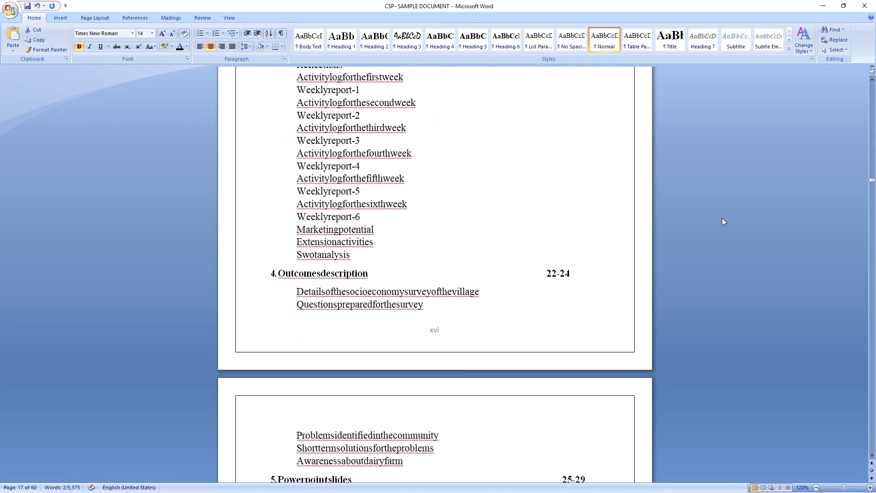
pyautogui.scroll(20, 722, 218)
pyautogui.scroll(20, 722, 218)
pyautogui.scroll(5, 722, 218)
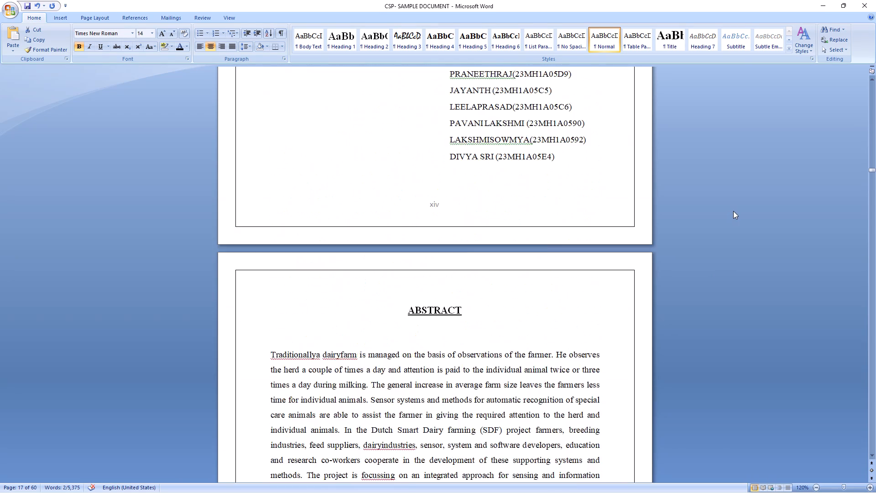
pyautogui.scroll(20, 733, 211)
pyautogui.scroll(19, 733, 211)
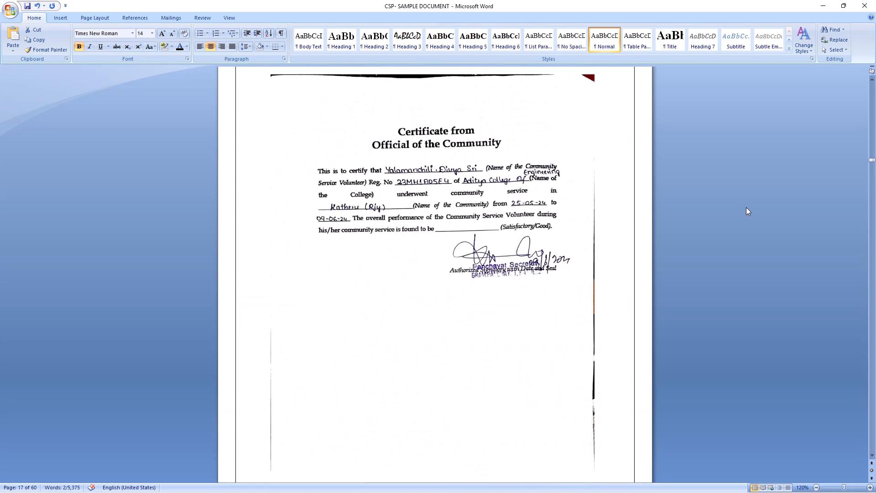
pyautogui.scroll(-2, 746, 207)
pyautogui.scroll(1, 746, 207)
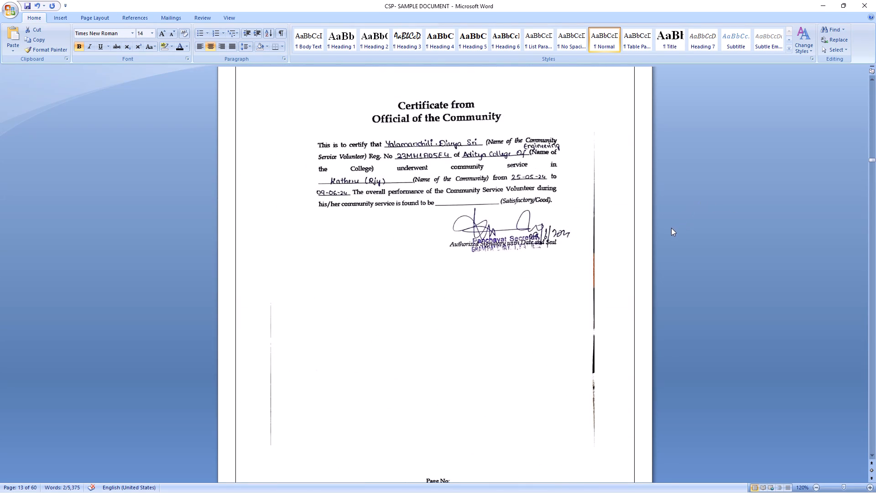
pyautogui.press('Print')
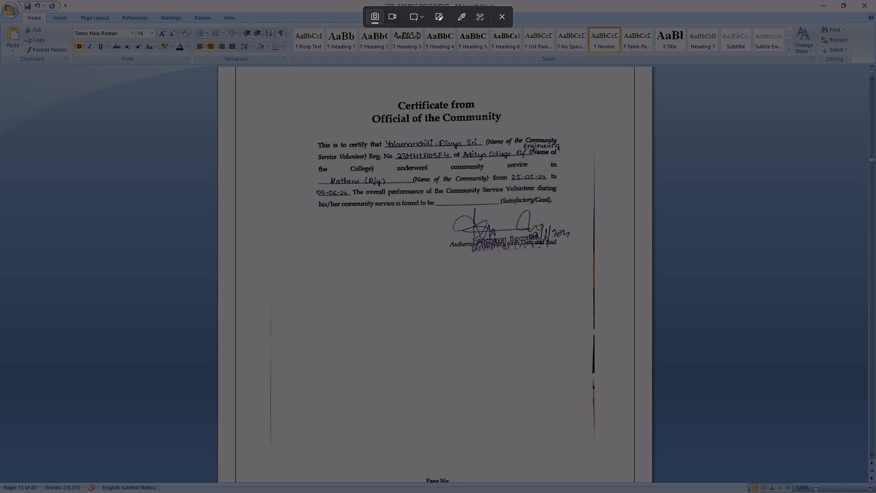
pyautogui.moveTo(254, 74); pyautogui.dragTo(624, 443)
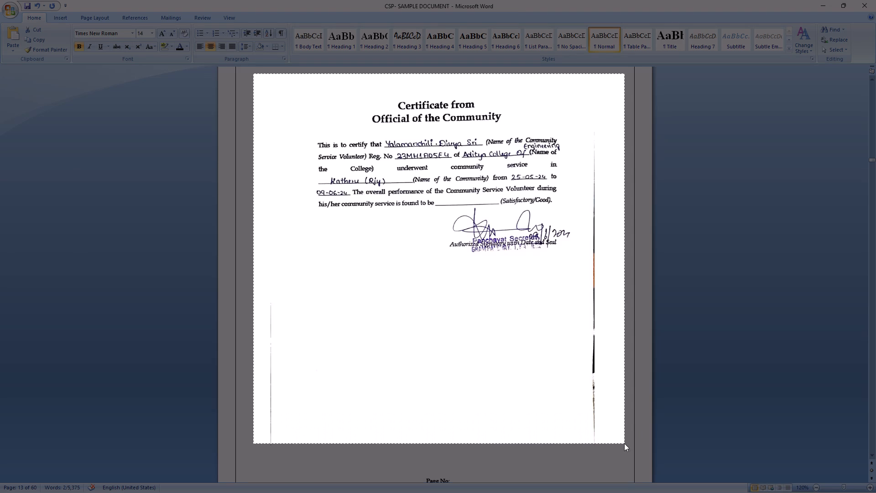
pyautogui.moveTo(624, 443); pyautogui.dragTo(626, 443)
pyautogui.click(765, 380)
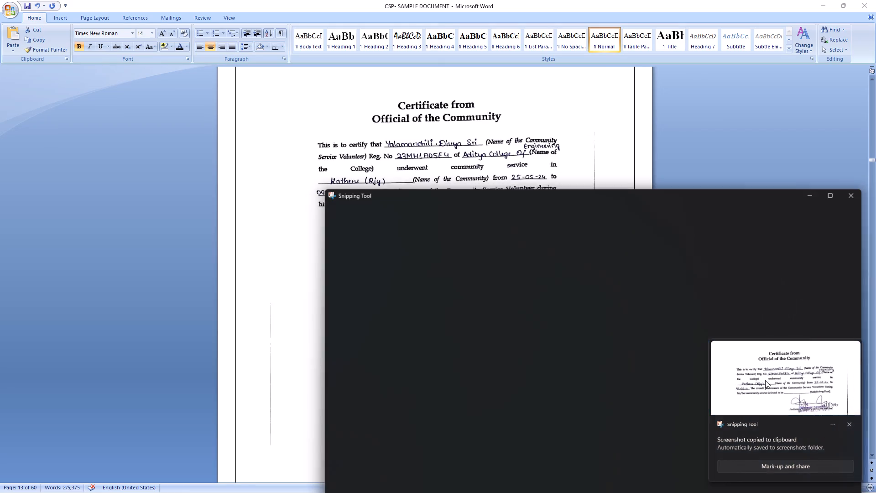
pyautogui.click(815, 210)
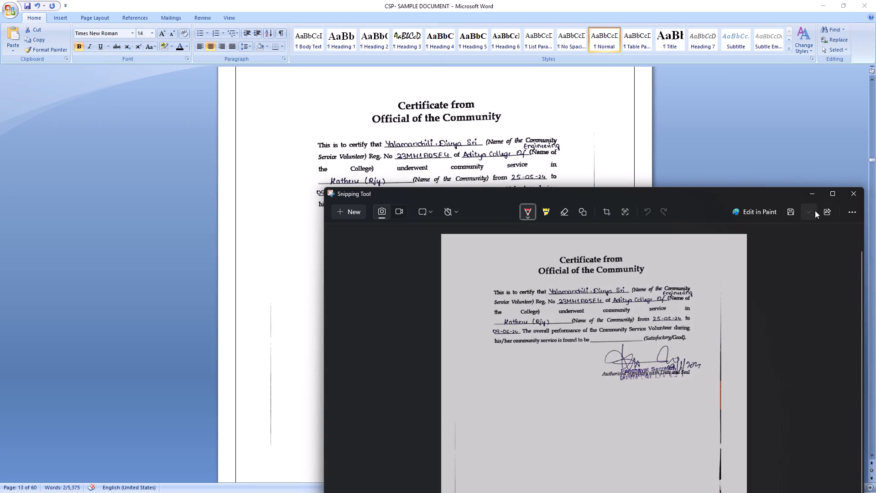
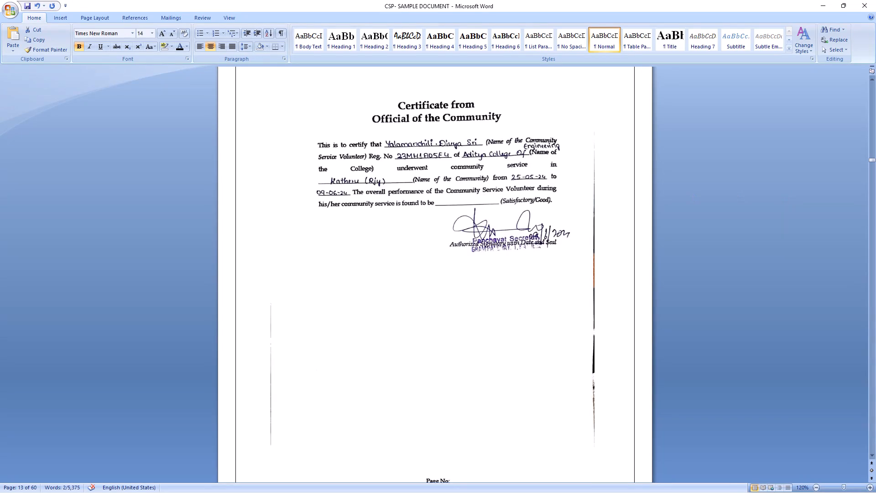
# Return from the sample document to CSP_edit and review its project details page, community certificates and group Student's Declaration.
pyautogui.scroll(-1, 463, 235)
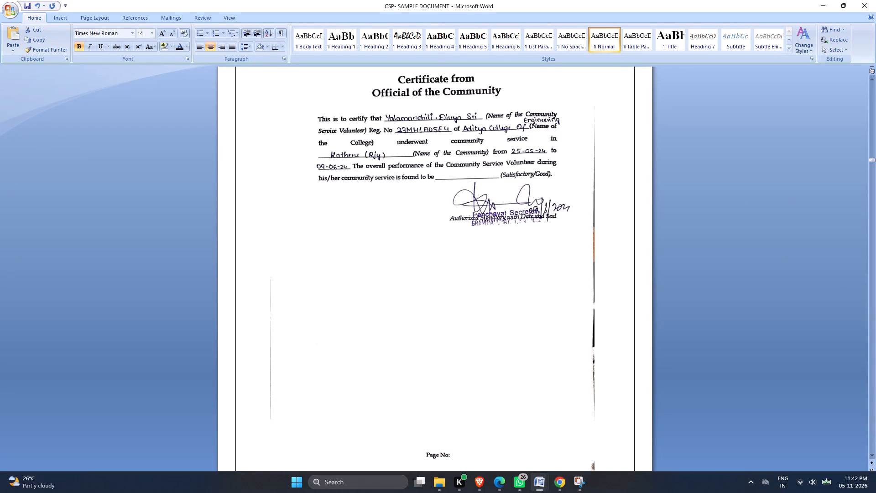
pyautogui.scroll(-16, 512, 367)
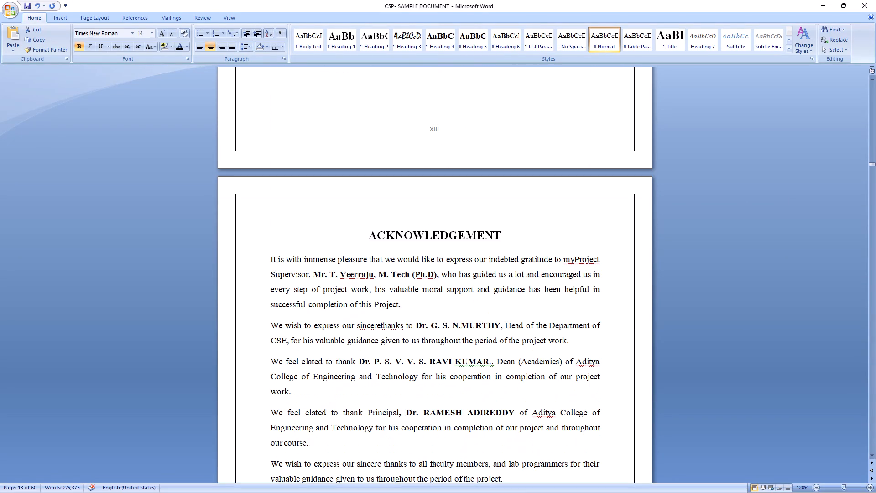
pyautogui.click(511, 455)
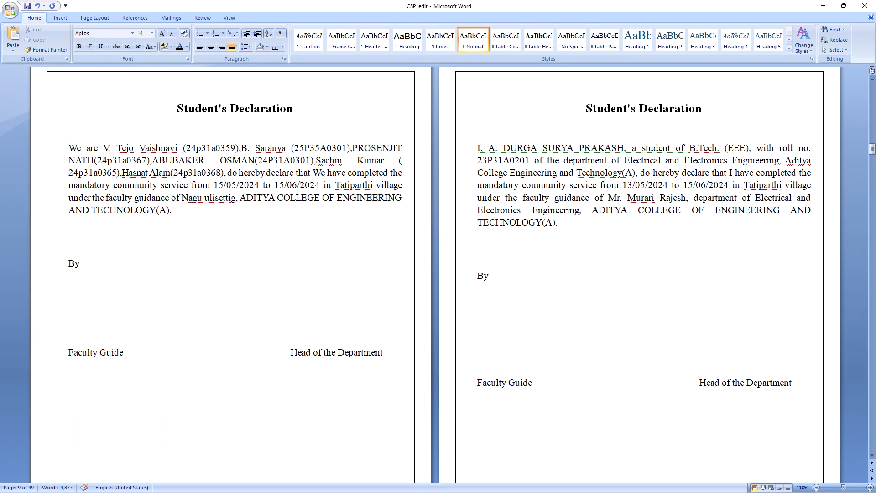
pyautogui.scroll(20, 502, 244)
pyautogui.scroll(1, 502, 244)
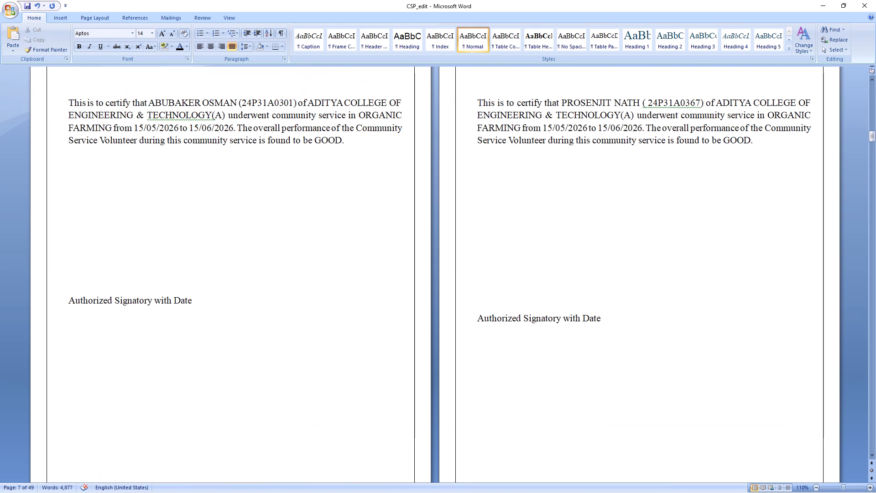
pyautogui.scroll(6, 502, 244)
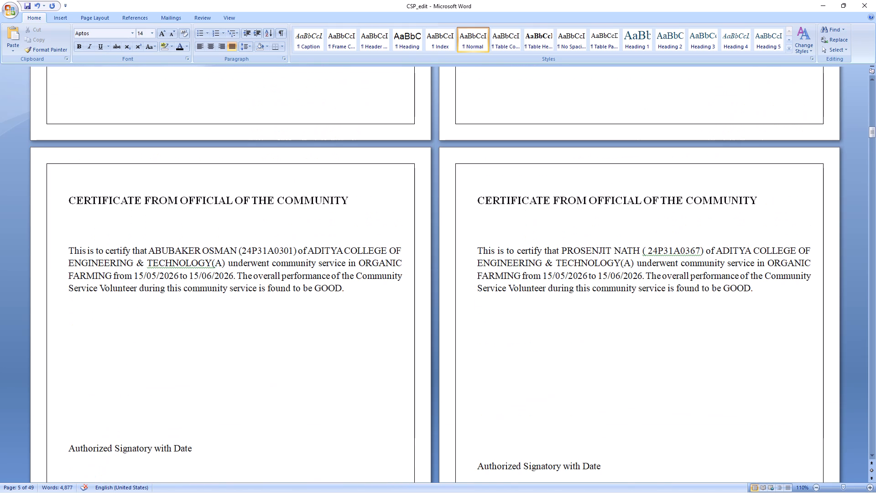
pyautogui.scroll(20, 502, 244)
pyautogui.scroll(17, 502, 244)
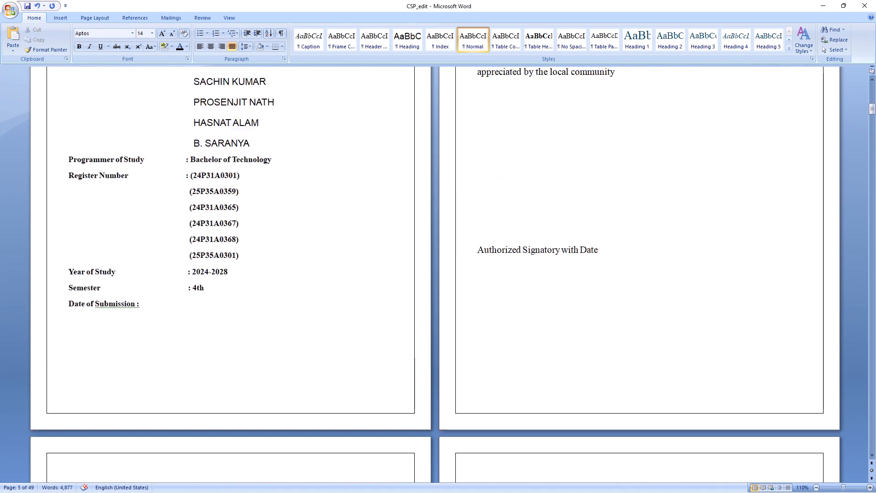
pyautogui.scroll(10, 502, 244)
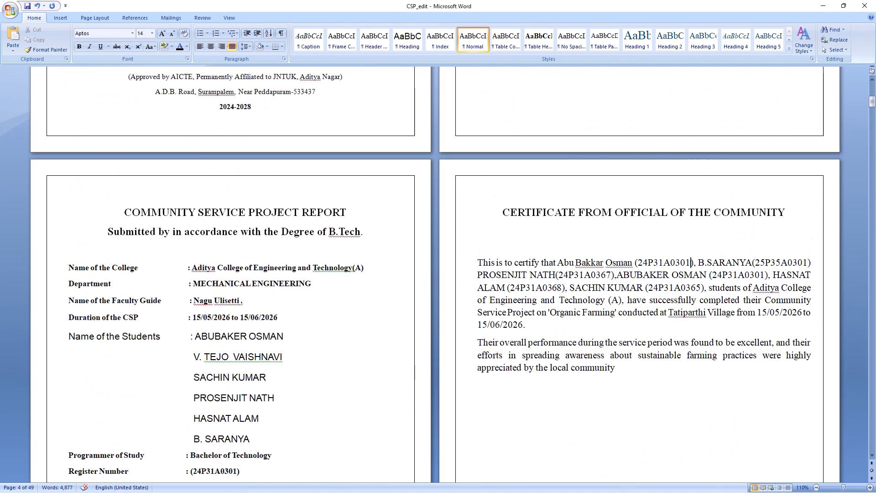
pyautogui.scroll(-9, 502, 244)
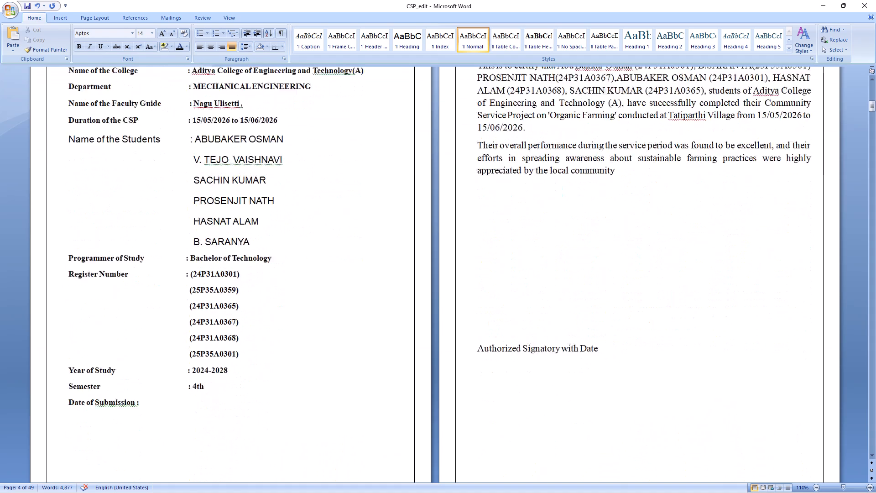
pyautogui.scroll(-7, 502, 244)
pyautogui.scroll(-20, 502, 244)
pyautogui.scroll(-2, 502, 244)
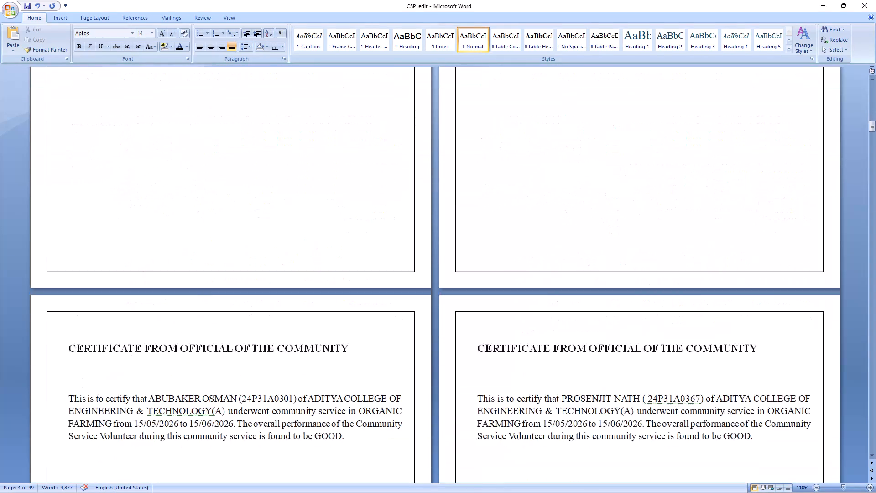
pyautogui.scroll(-6, 502, 244)
pyautogui.scroll(-20, 502, 244)
pyautogui.scroll(-5, 502, 244)
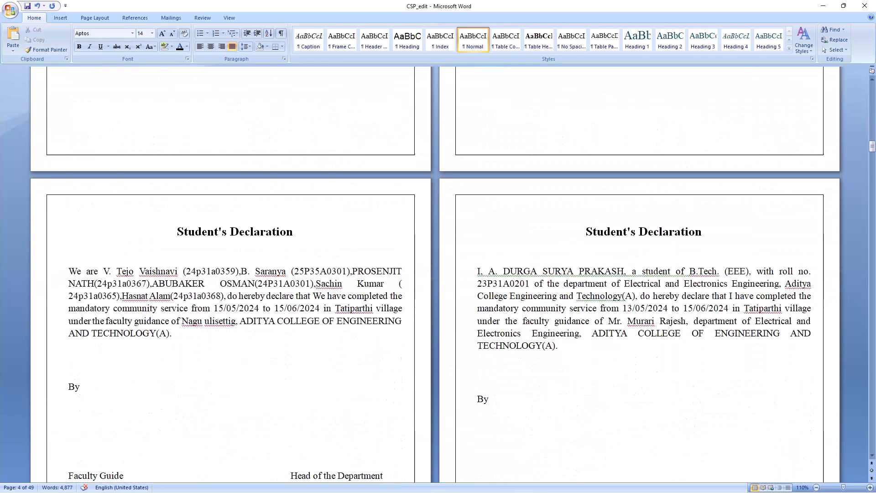
pyautogui.scroll(-6, 502, 244)
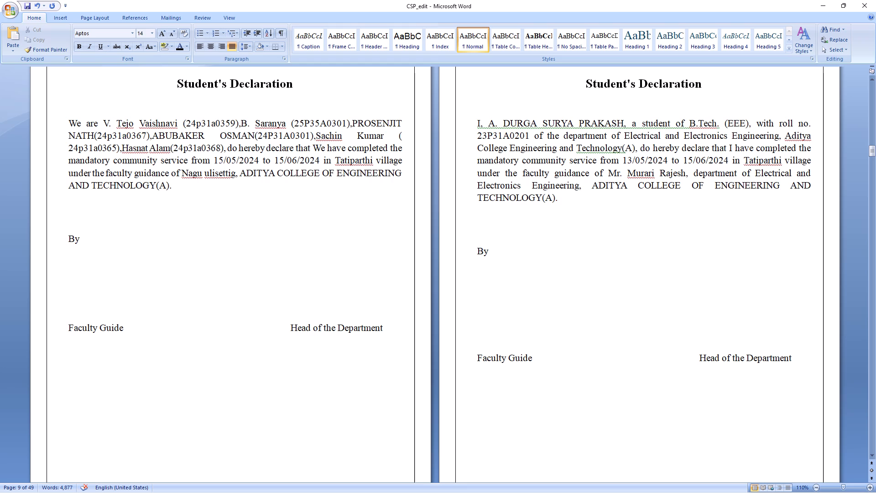
# Delete the text of the last individual Student's Declaration before the Acknowledgement, including its signature lines and preceding page break.
pyautogui.scroll(-20, 619, 223)
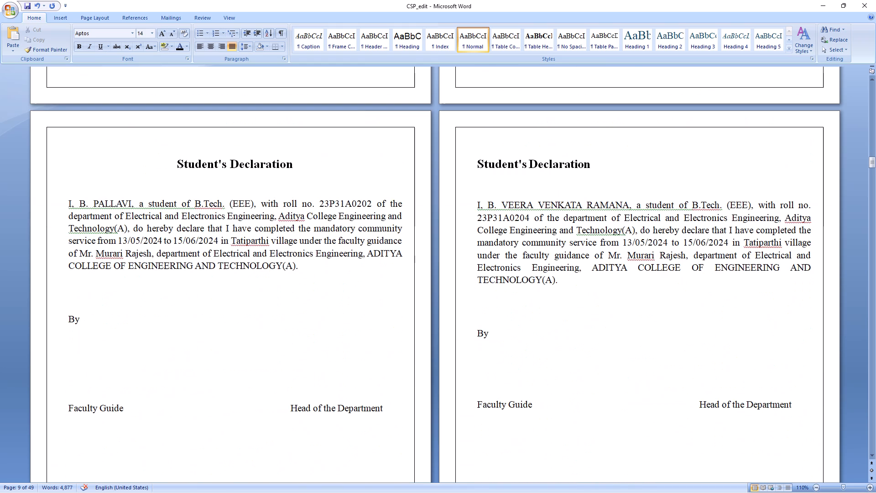
pyautogui.scroll(-3, 612, 229)
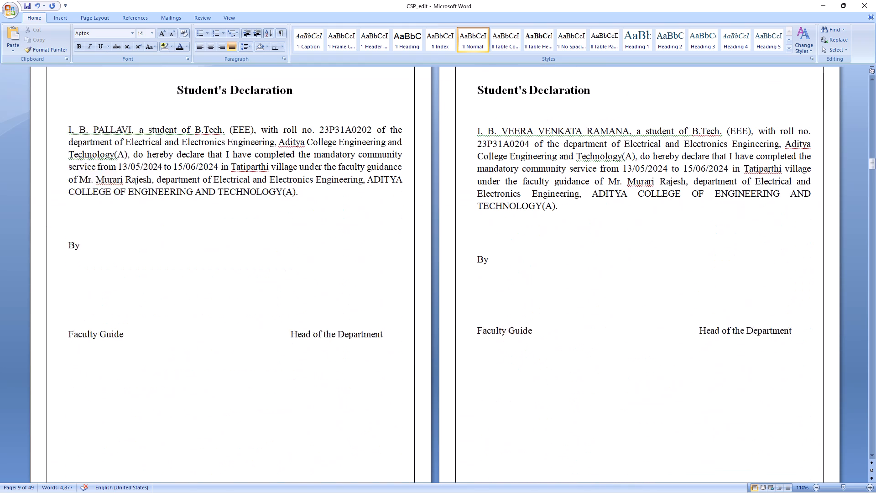
pyautogui.scroll(-15, 610, 230)
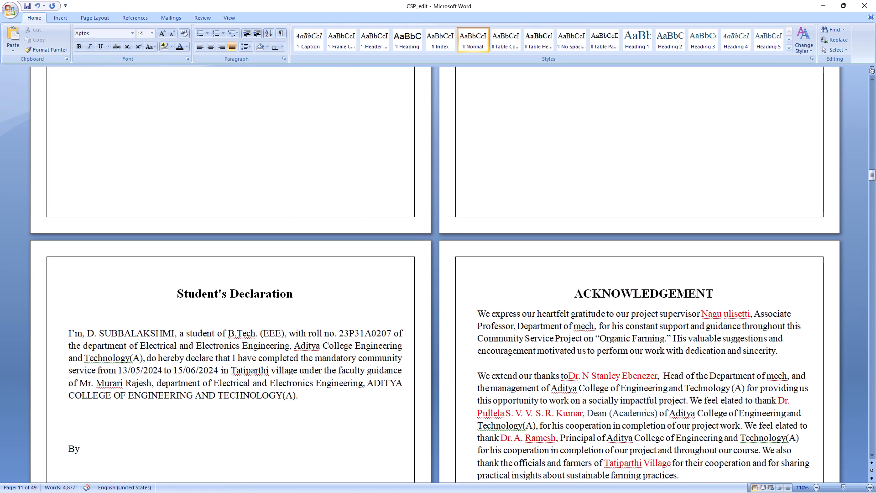
pyautogui.scroll(-3, 301, 259)
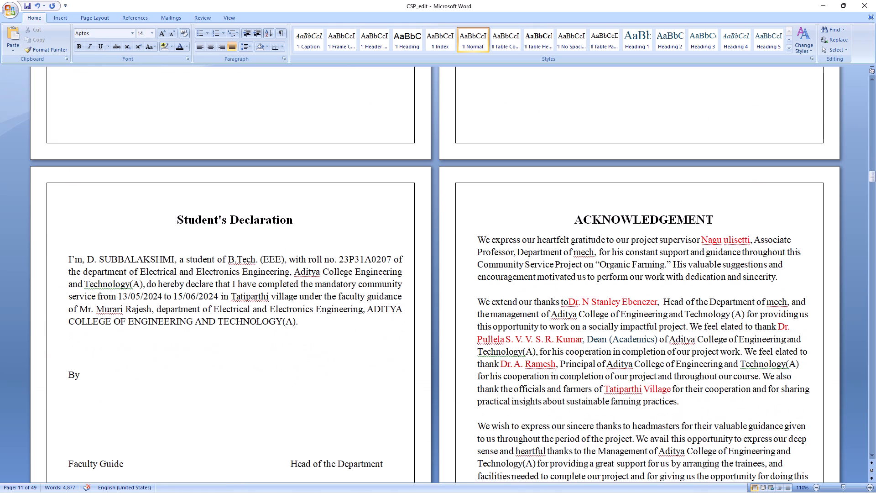
pyautogui.click(100, 220)
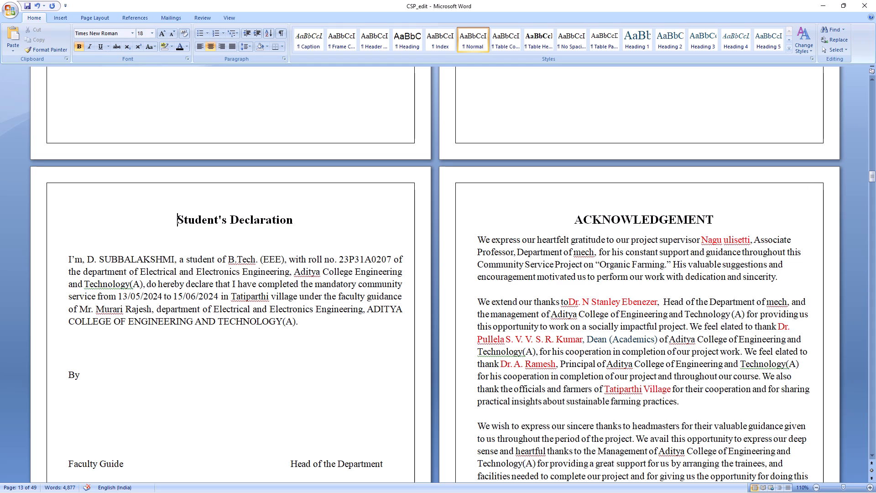
pyautogui.hotkey('ctrl', 'BackSpace')
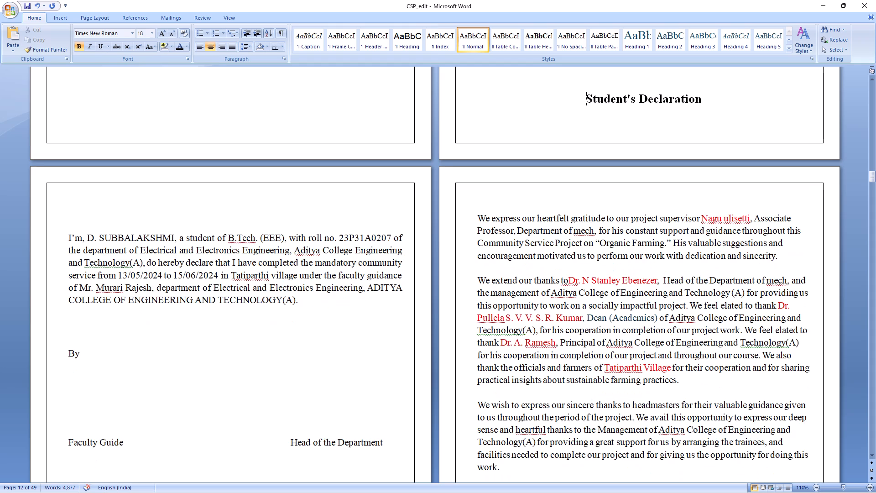
pyautogui.scroll(-10, 195, 251)
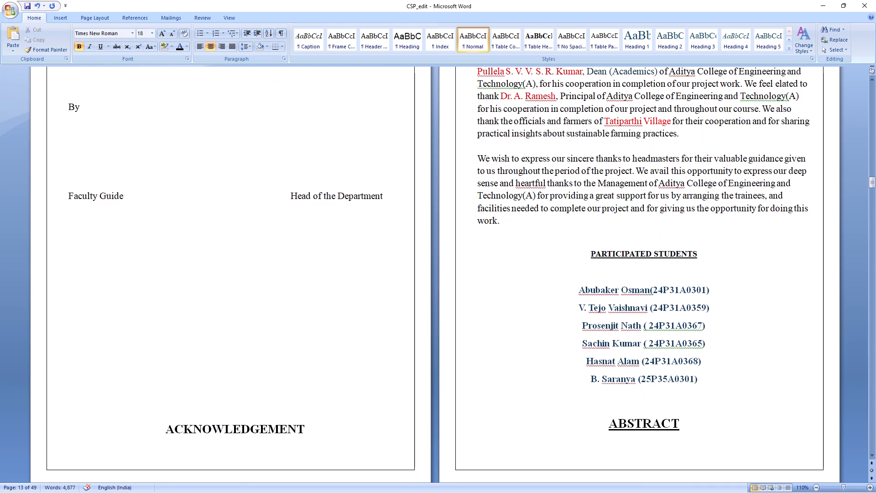
pyautogui.moveTo(303, 410); pyautogui.dragTo(141, 217)
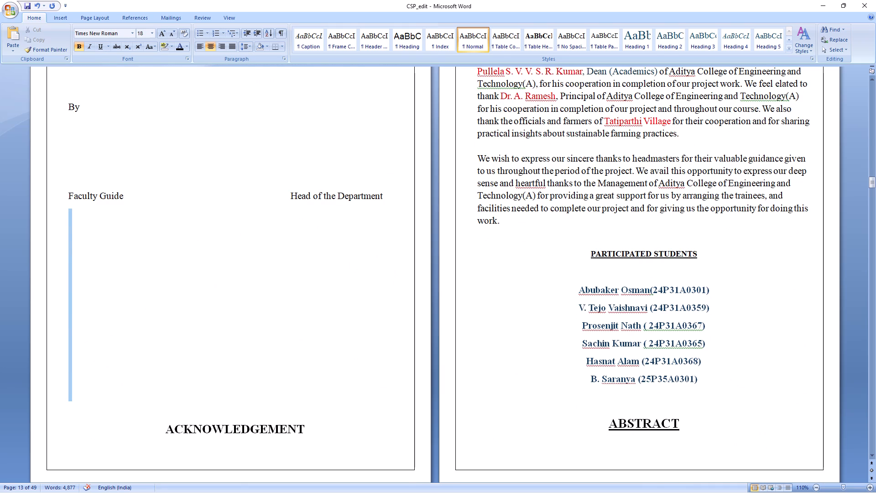
pyautogui.moveTo(141, 217); pyautogui.dragTo(62, 89)
pyautogui.scroll(5, 151, 213)
pyautogui.press('BackSpace')
pyautogui.scroll(4, 180, 150)
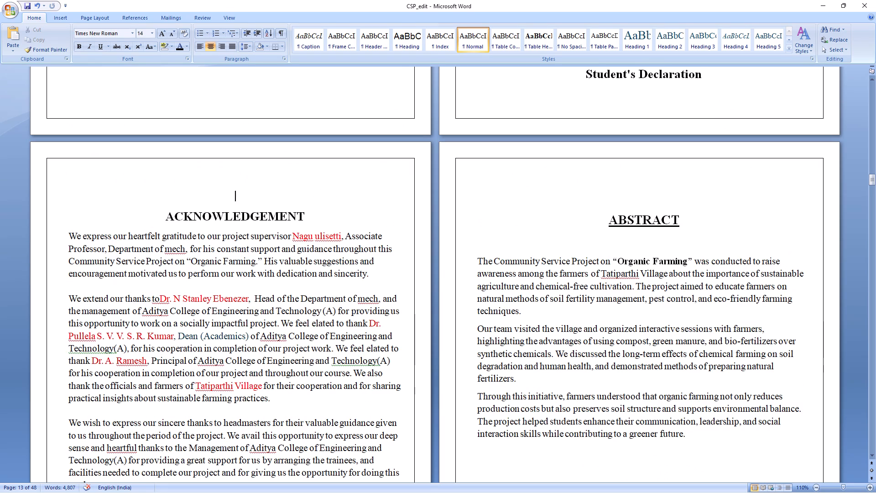
pyautogui.press('BackSpace')
pyautogui.press('BackSpace')
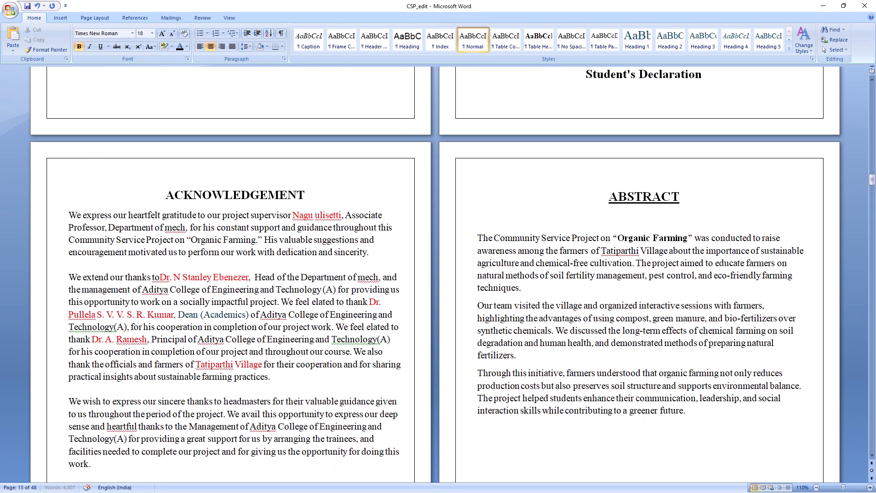
# Remove the leftover "Student's Declaration" heading and the blank lines separating the preceding declaration from the Acknowledgement.
pyautogui.scroll(9, 364, 166)
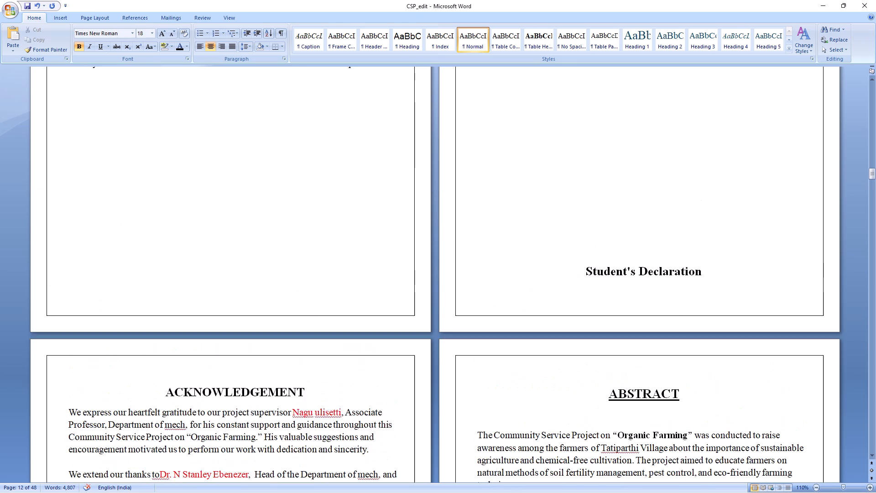
pyautogui.scroll(11, 365, 163)
pyautogui.press('BackSpace')
pyautogui.press('BackSpace')
pyautogui.press('BackSpace')
pyautogui.press('BackSpace')
pyautogui.press('BackSpace')
pyautogui.press('BackSpace')
pyautogui.press('BackSpace')
pyautogui.press('BackSpace')
pyautogui.press('BackSpace')
pyautogui.press('BackSpace')
pyautogui.press('BackSpace')
pyautogui.press('BackSpace')
pyautogui.press('BackSpace')
pyautogui.press('BackSpace')
pyautogui.press('BackSpace')
pyautogui.press('BackSpace')
pyautogui.press('BackSpace')
pyautogui.press('BackSpace')
pyautogui.press('BackSpace')
pyautogui.press('BackSpace')
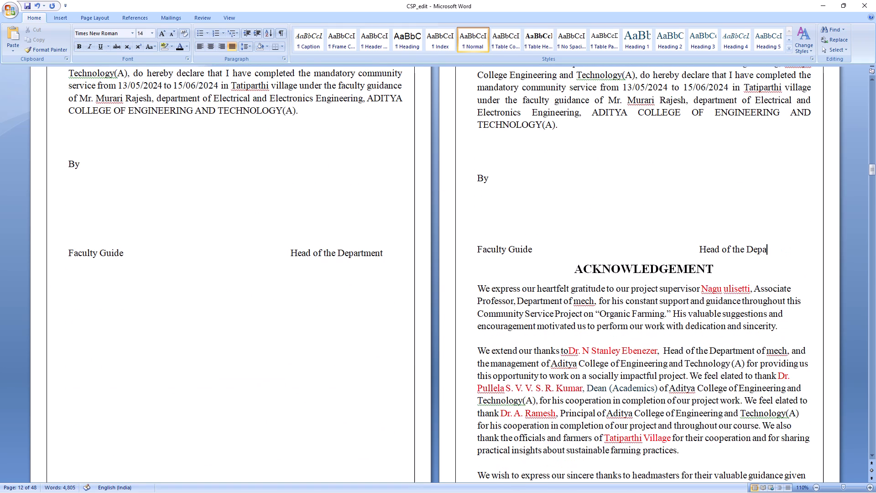
# Delete the left-aligned individual Student's Declaration directly above the Acknowledgement, along with the page break before it.
pyautogui.scroll(5, 520, 154)
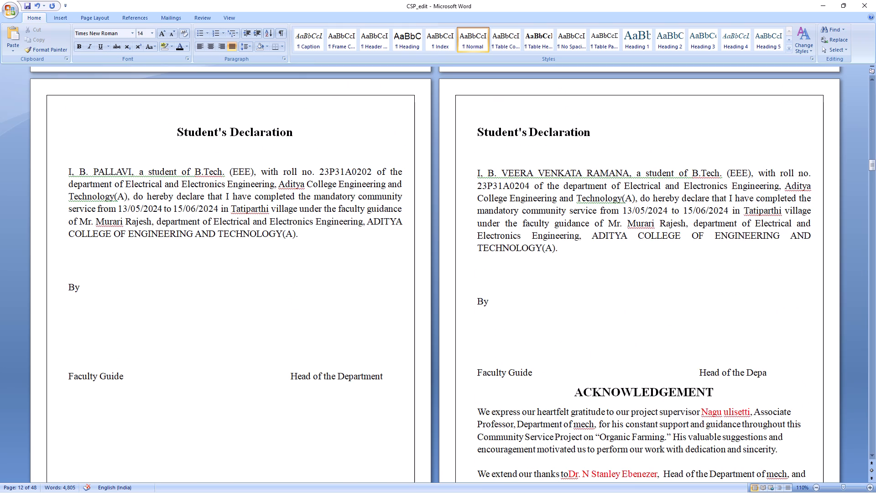
pyautogui.moveTo(770, 377); pyautogui.dragTo(500, 133)
pyautogui.press('BackSpace')
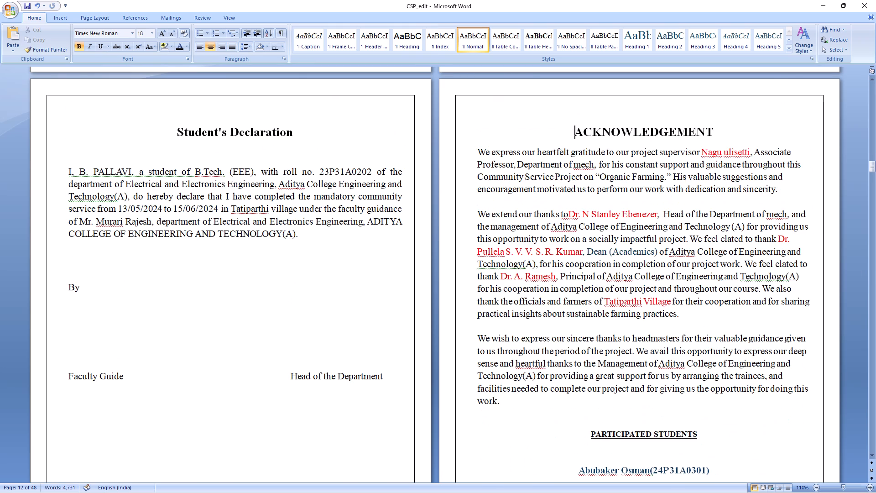
pyautogui.press('BackSpace')
pyautogui.press('BackSpace')
# Delete the next individual EEE Student's Declaration now preceding the Acknowledgement, including its signature lines, heading and surrounding blank lines.
pyautogui.scroll(-1, 342, 259)
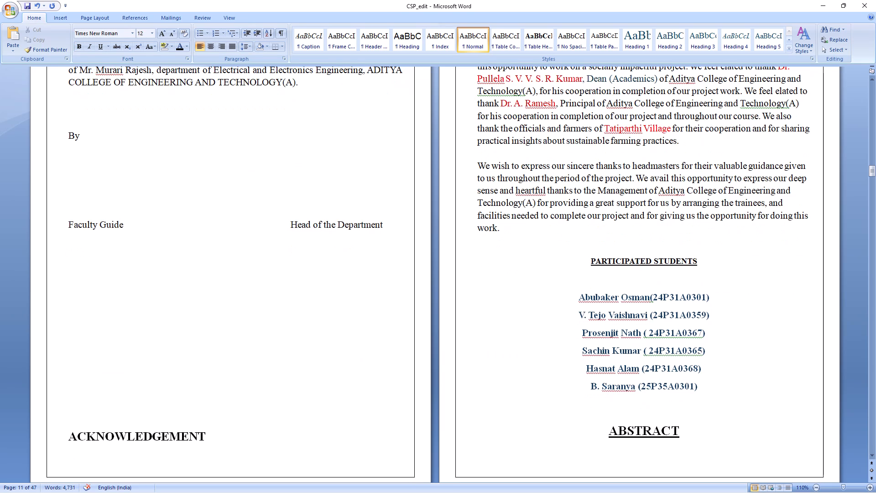
pyautogui.scroll(3, 224, 286)
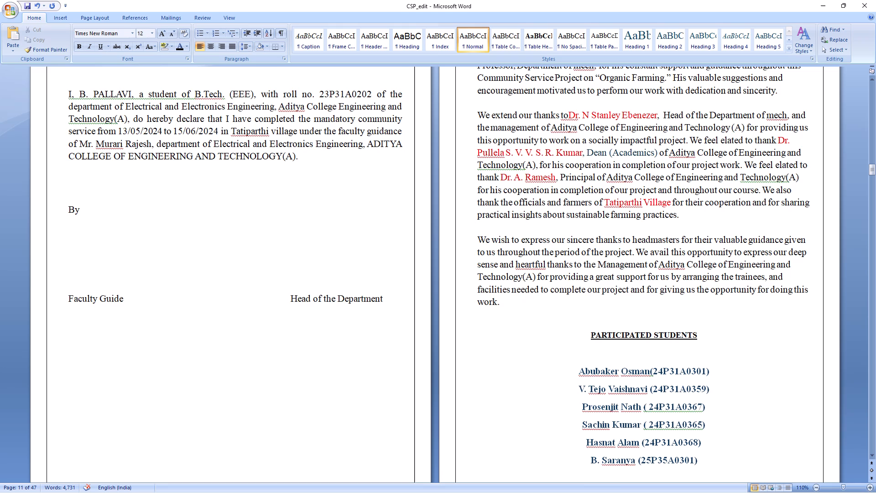
pyautogui.scroll(3, 224, 286)
pyautogui.scroll(-6, 224, 286)
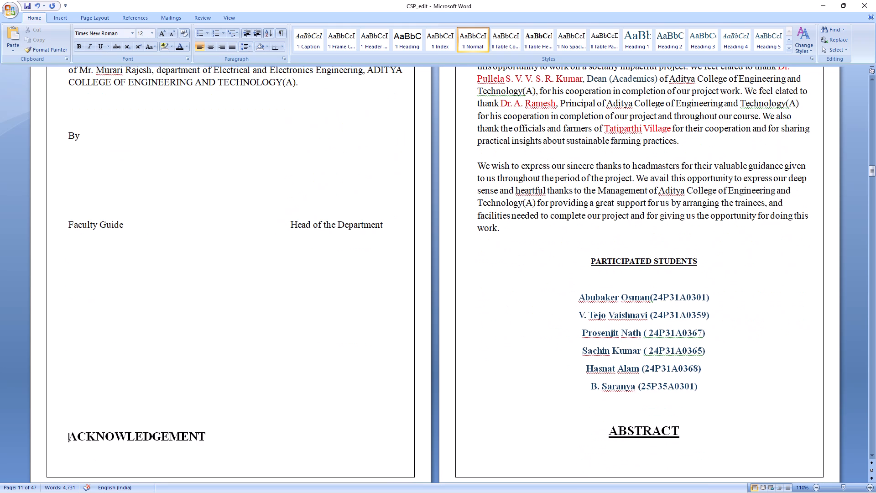
pyautogui.moveTo(70, 427); pyautogui.dragTo(82, 165)
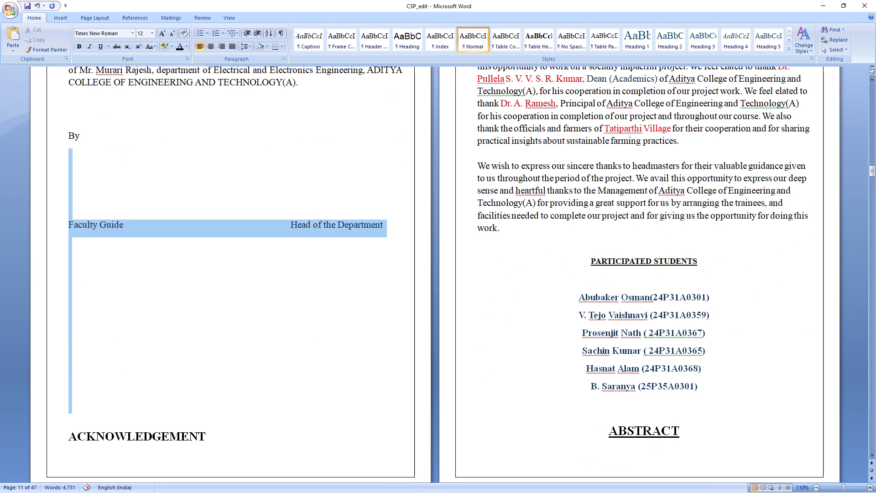
pyautogui.moveTo(82, 165); pyautogui.dragTo(68, 87)
pyautogui.scroll(4, 113, 152)
pyautogui.press('BackSpace')
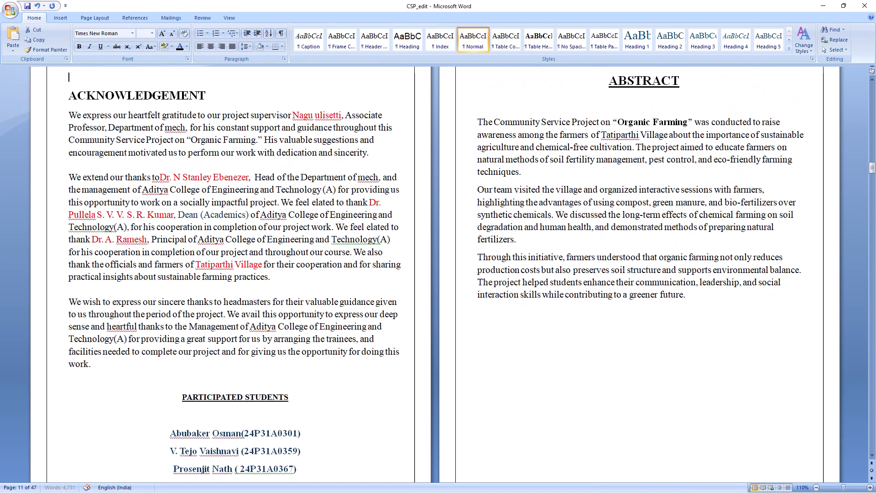
pyautogui.scroll(4, 113, 110)
pyautogui.press('BackSpace')
pyautogui.press('BackSpace')
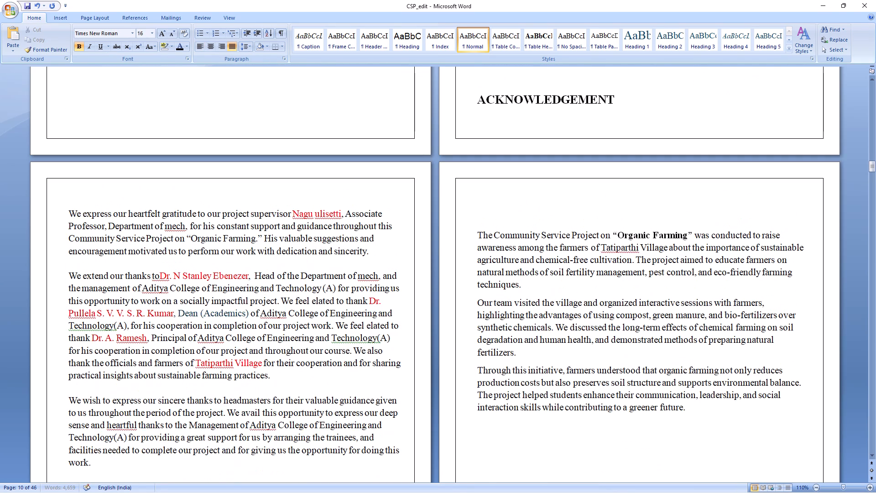
# Delete the "Student's Declaration" heading of the remaining individual EEE declaration before the Acknowledgement.
pyautogui.scroll(20, 491, 155)
pyautogui.scroll(1, 491, 155)
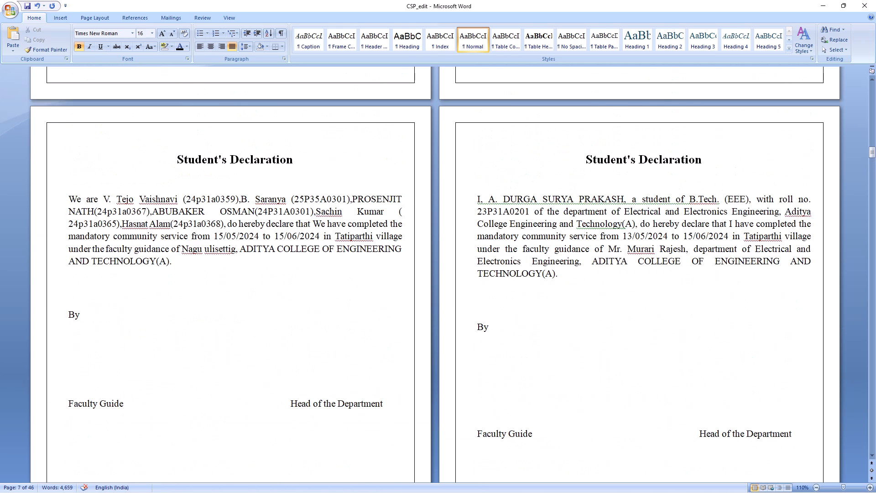
pyautogui.scroll(-3, 491, 154)
pyautogui.scroll(5, 492, 155)
pyautogui.scroll(-11, 492, 156)
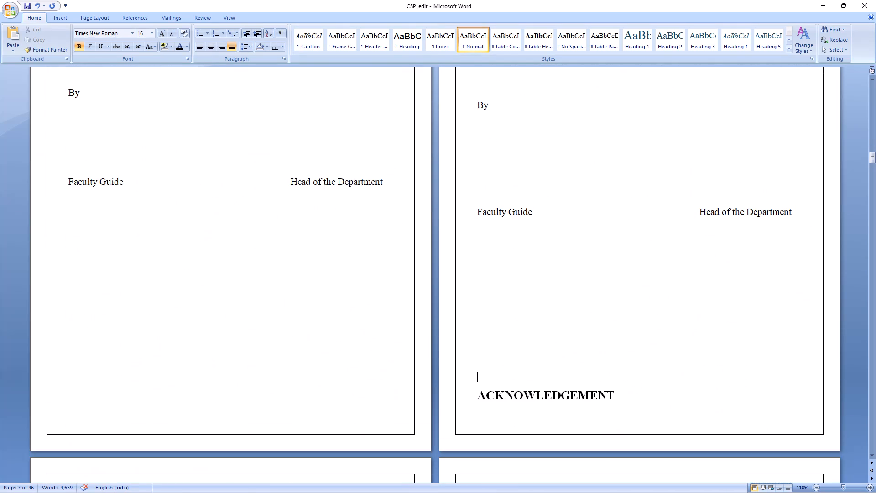
pyautogui.moveTo(480, 381); pyautogui.dragTo(469, 140)
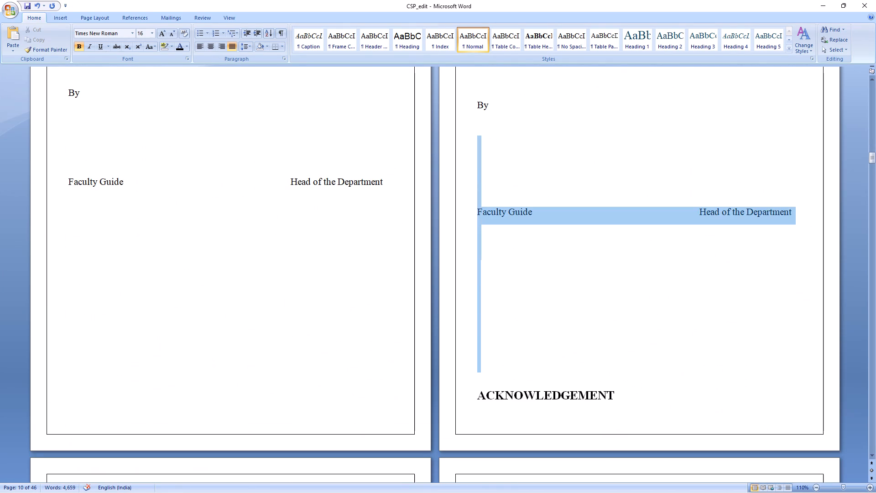
pyautogui.rightClick(469, 140)
pyautogui.moveTo(469, 140); pyautogui.dragTo(469, 140)
pyautogui.scroll(4, 471, 140)
pyautogui.moveTo(471, 140); pyautogui.dragTo(478, 139)
pyautogui.scroll(3, 474, 140)
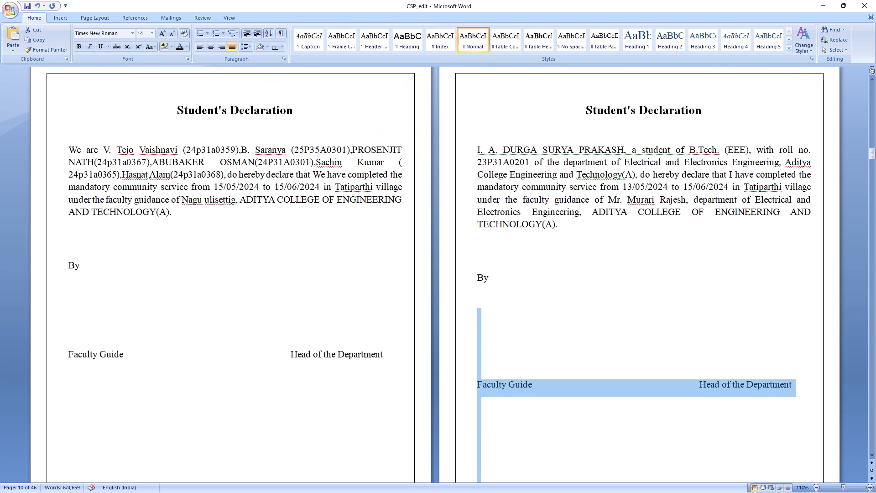
pyautogui.click(469, 112)
pyautogui.moveTo(472, 105); pyautogui.dragTo(506, 231)
pyautogui.press('BackSpace')
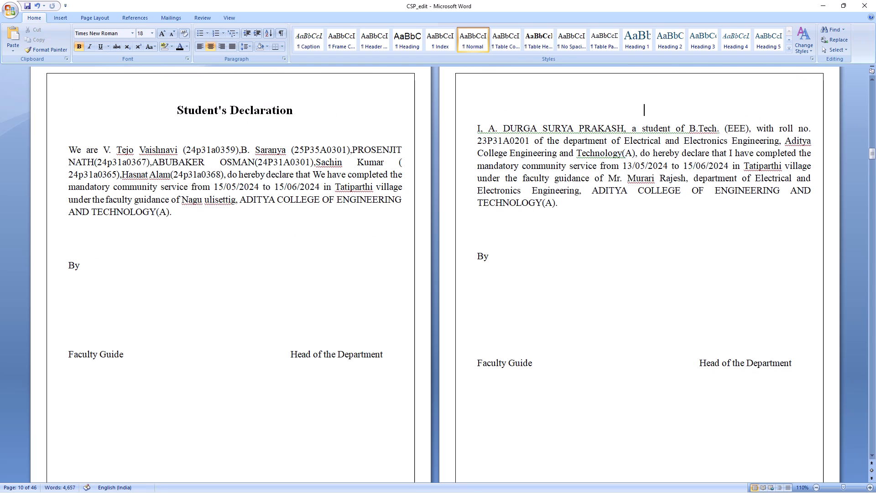
# Delete that individual declaration's body text and signature lines, along with the page break before the Acknowledgement.
pyautogui.scroll(-3, 561, 421)
pyautogui.moveTo(478, 459); pyautogui.dragTo(512, 157)
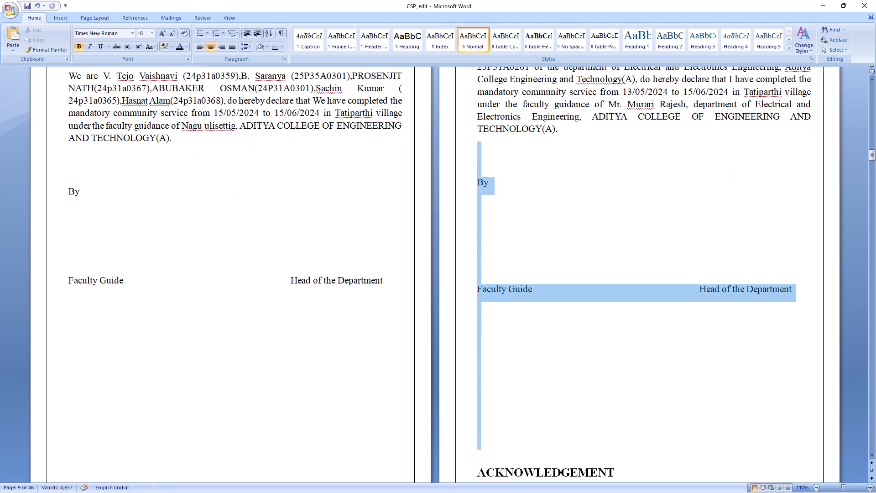
pyautogui.moveTo(512, 157); pyautogui.dragTo(466, 103)
pyautogui.scroll(2, 521, 154)
pyautogui.press('BackSpace')
pyautogui.press('BackSpace')
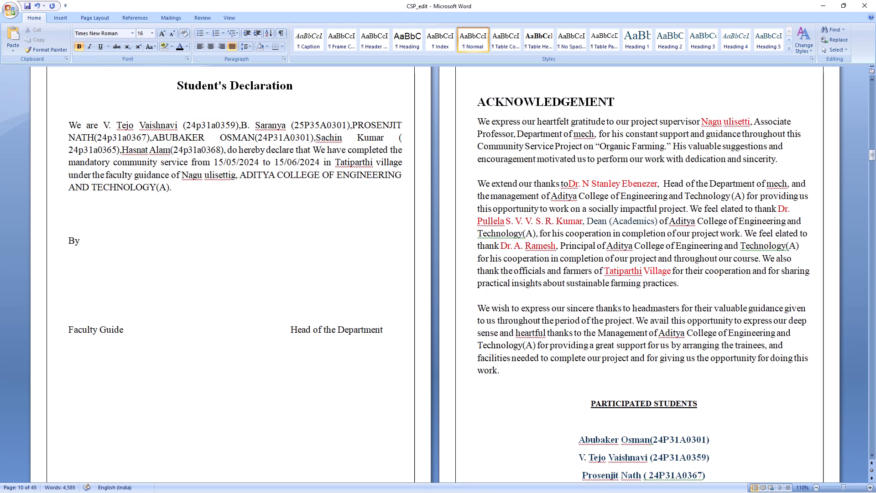
pyautogui.scroll(4, 563, 115)
pyautogui.press('BackSpace')
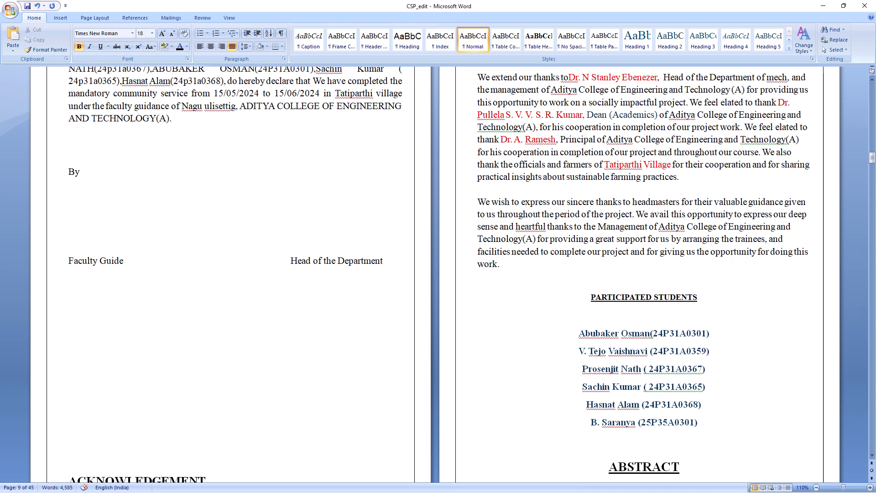
# Insert a line break before the ACKNOWLEDGEMENT heading to push it onto the page after the group's Student's Declaration.
pyautogui.scroll(-3, 163, 382)
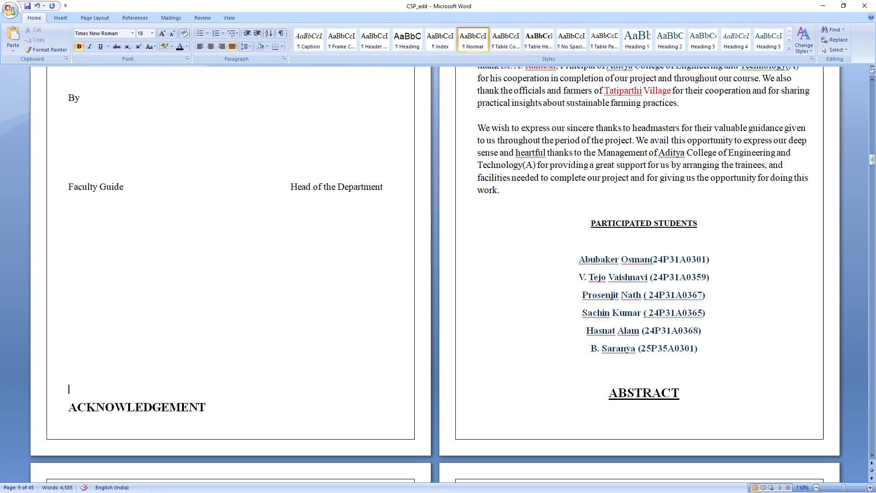
pyautogui.click(72, 404)
pyautogui.press('Return')
pyautogui.scroll(-3, 511, 184)
pyautogui.scroll(5, 512, 178)
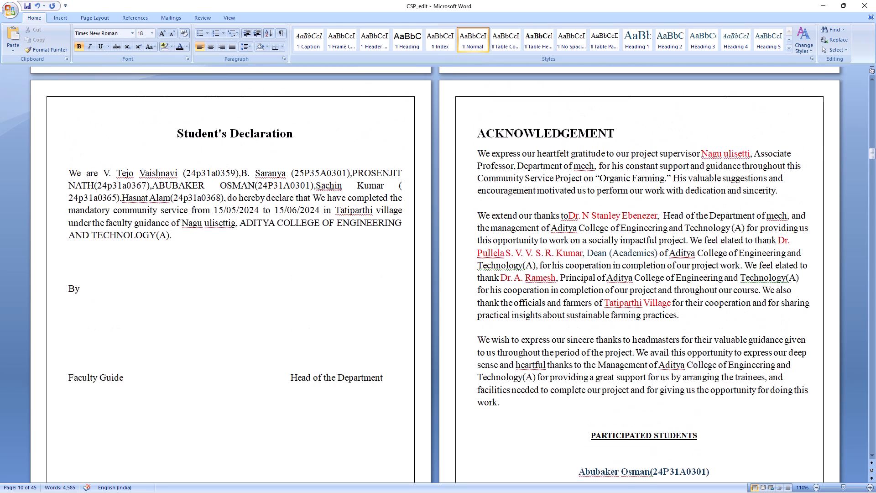
# Center the ACKNOWLEDGEMENT heading on its page.
pyautogui.scroll(2, 513, 178)
pyautogui.moveTo(479, 179); pyautogui.dragTo(568, 180)
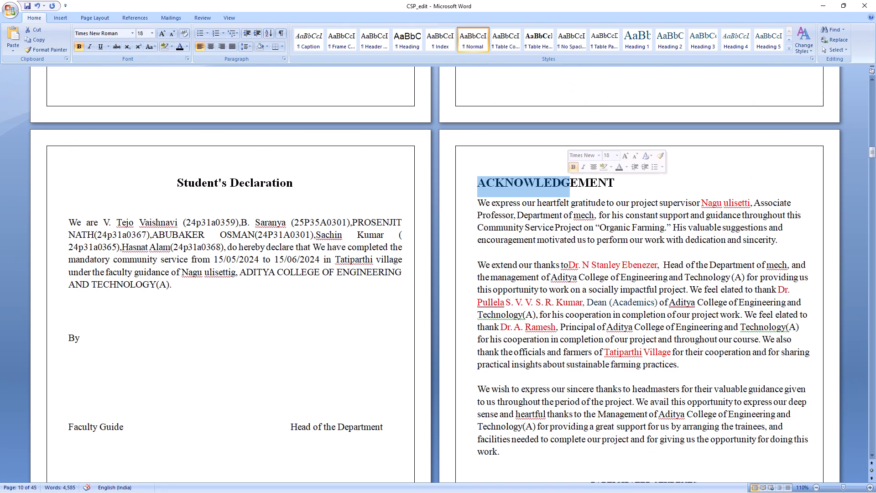
pyautogui.click(633, 195)
pyautogui.moveTo(624, 185); pyautogui.dragTo(468, 178)
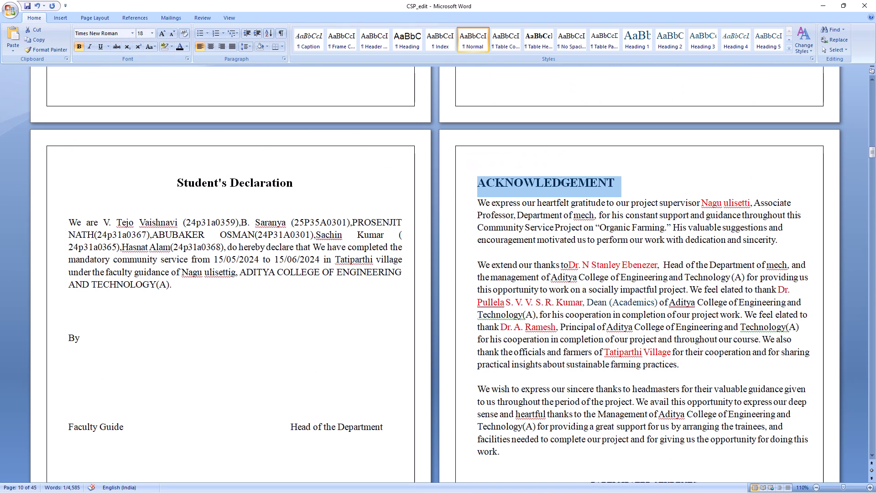
pyautogui.click(215, 46)
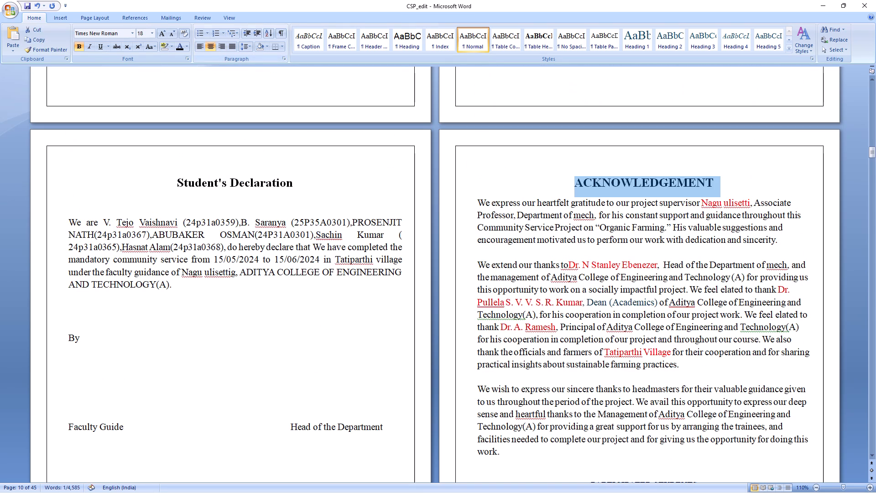
pyautogui.click(511, 185)
# Review the rest of the report from the Acknowledgement through the weekly reports to the closing assessment and participated students pages.
pyautogui.scroll(-7, 308, 443)
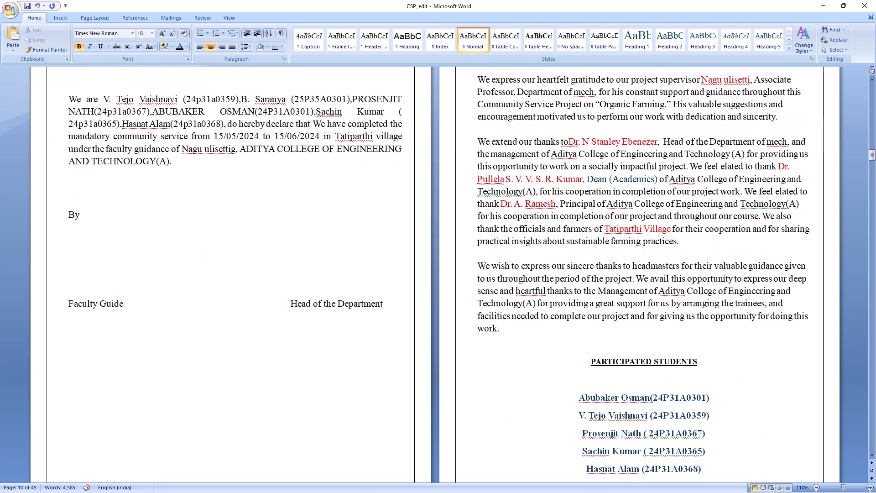
pyautogui.scroll(-14, 321, 390)
pyautogui.scroll(-11, 325, 367)
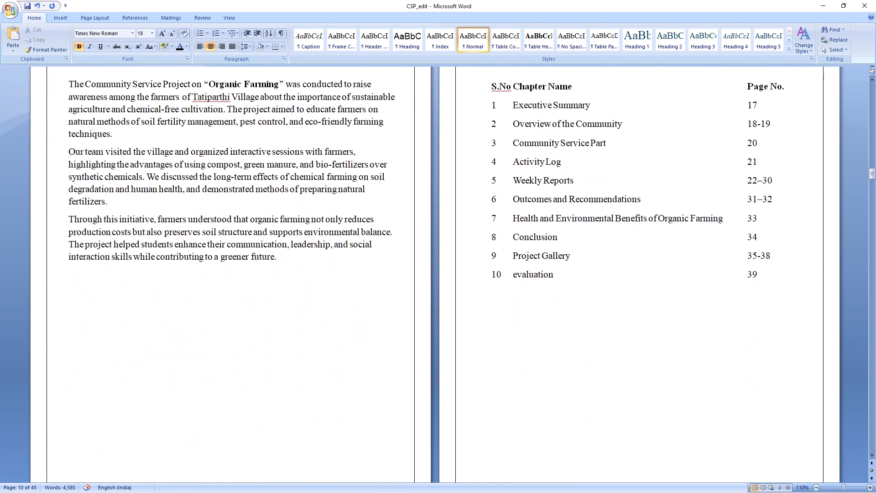
pyautogui.scroll(-20, 334, 343)
pyautogui.scroll(-14, 334, 343)
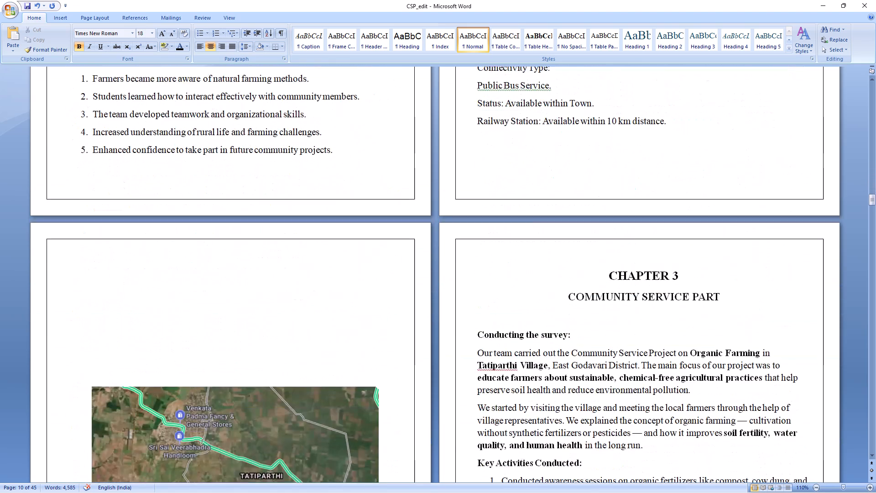
pyautogui.scroll(-20, 335, 337)
pyautogui.scroll(-12, 335, 337)
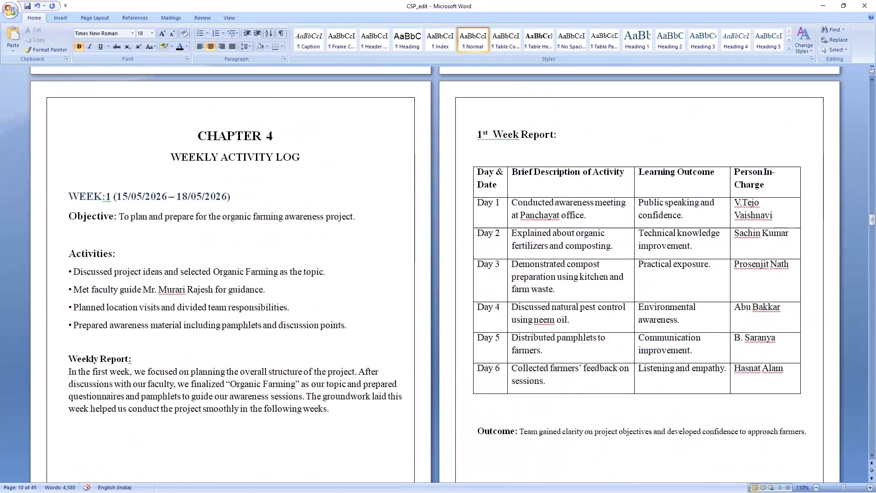
pyautogui.scroll(-20, 336, 337)
pyautogui.scroll(-16, 336, 337)
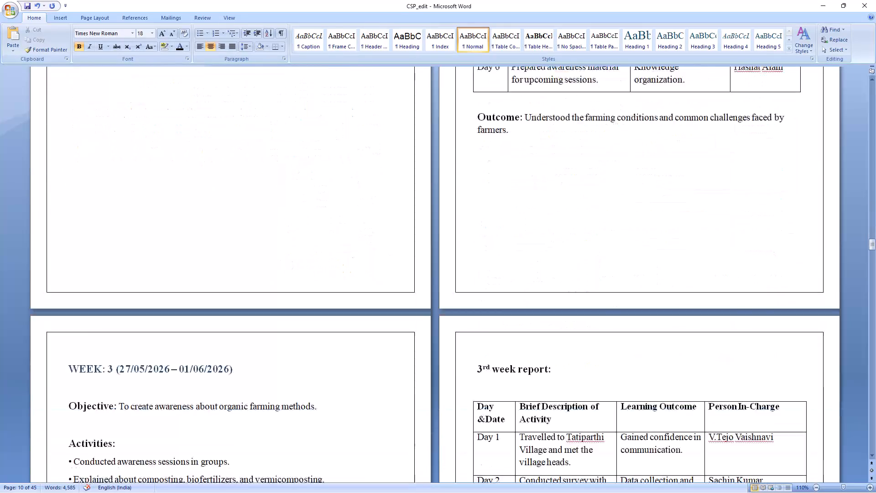
pyautogui.scroll(-10, 339, 335)
pyautogui.scroll(-20, 339, 335)
pyautogui.scroll(-3, 339, 335)
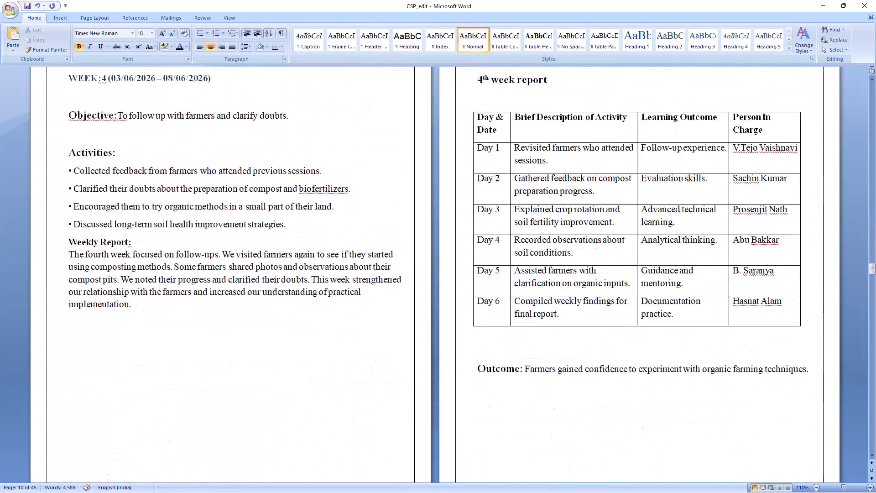
pyautogui.scroll(-20, 340, 335)
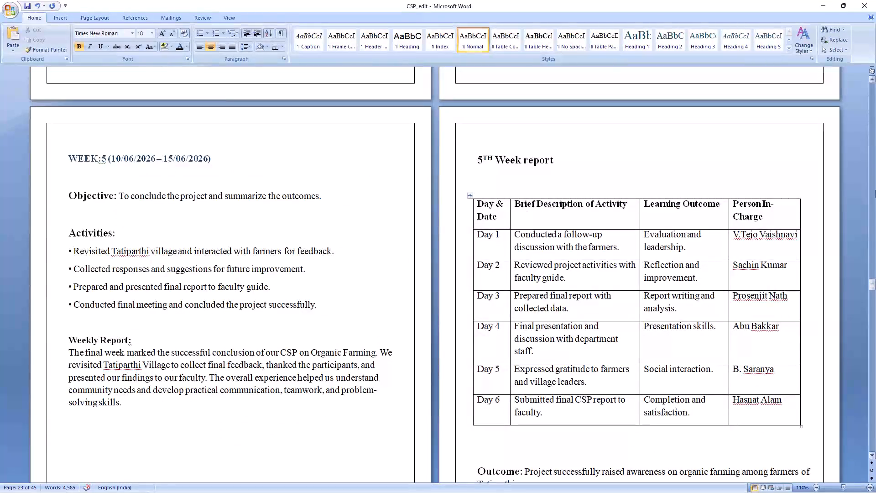
pyautogui.moveTo(870, 285); pyautogui.dragTo(875, 485)
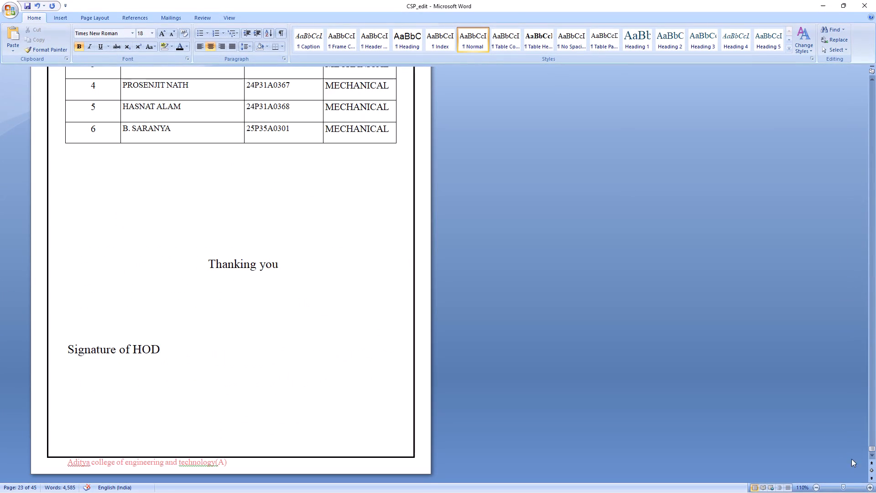
pyautogui.scroll(19, 621, 311)
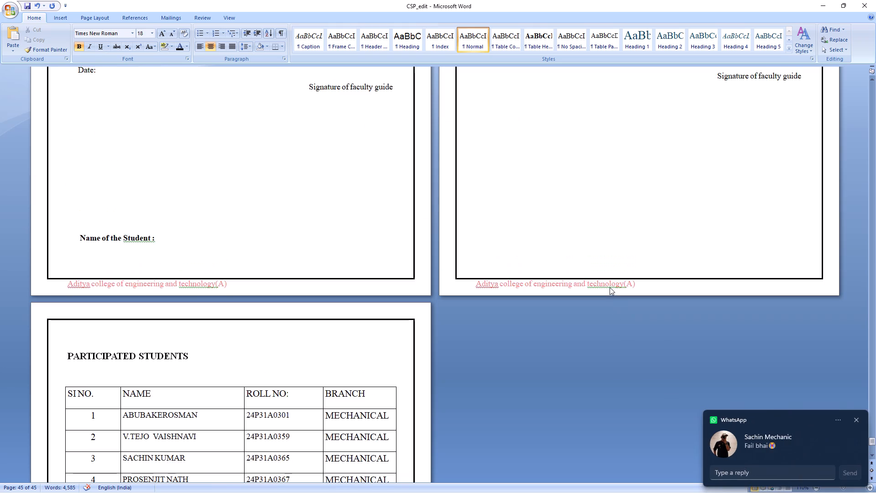
pyautogui.scroll(20, 610, 287)
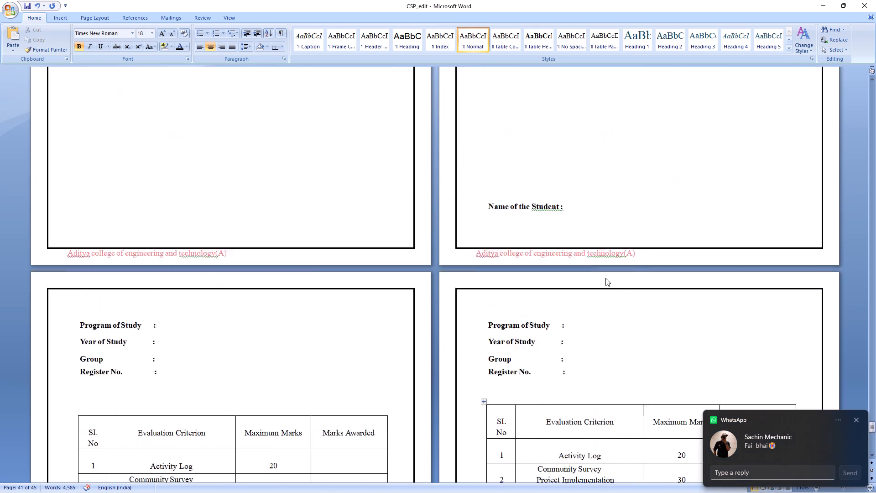
pyautogui.scroll(18, 605, 278)
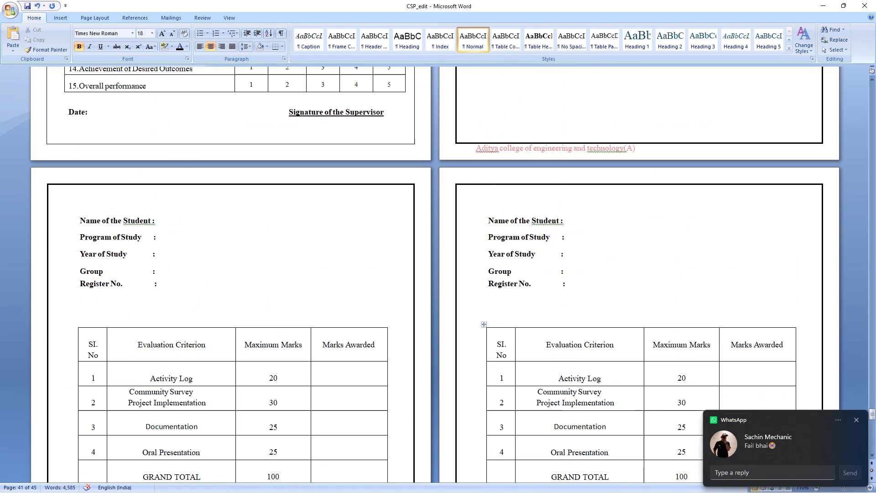
# Insert a line break before the stranded "Name of the Student :" line to move it onto the following internal assessment page.
pyautogui.scroll(-12, 605, 278)
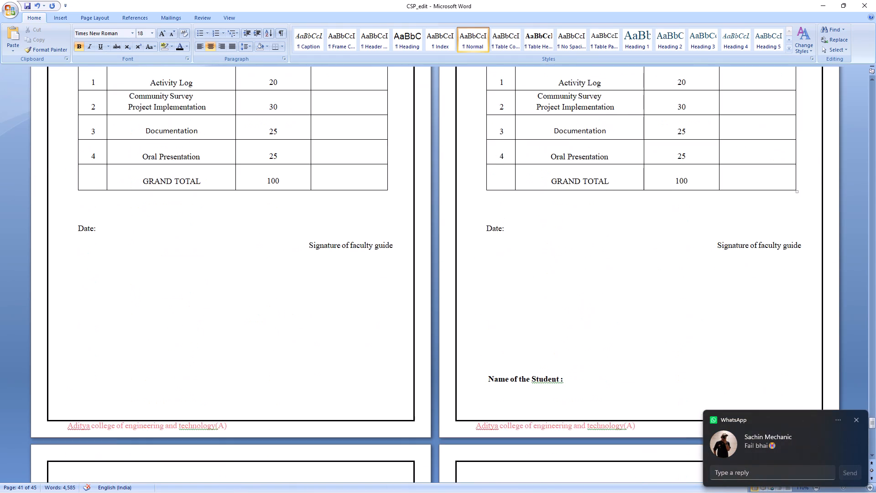
pyautogui.scroll(-9, 605, 278)
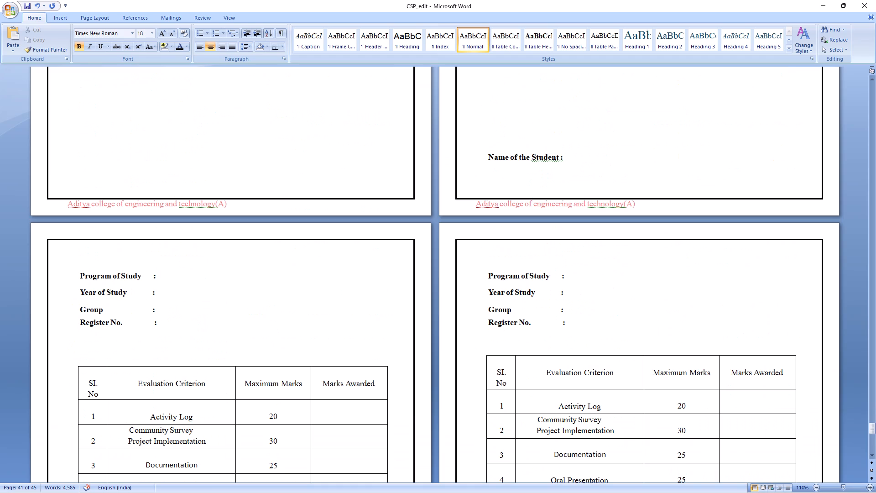
pyautogui.click(490, 160)
pyautogui.press('Return')
# Examine the page layout of the internal assessment statements, student self-evaluation forms and project gallery.
pyautogui.scroll(-14, 550, 184)
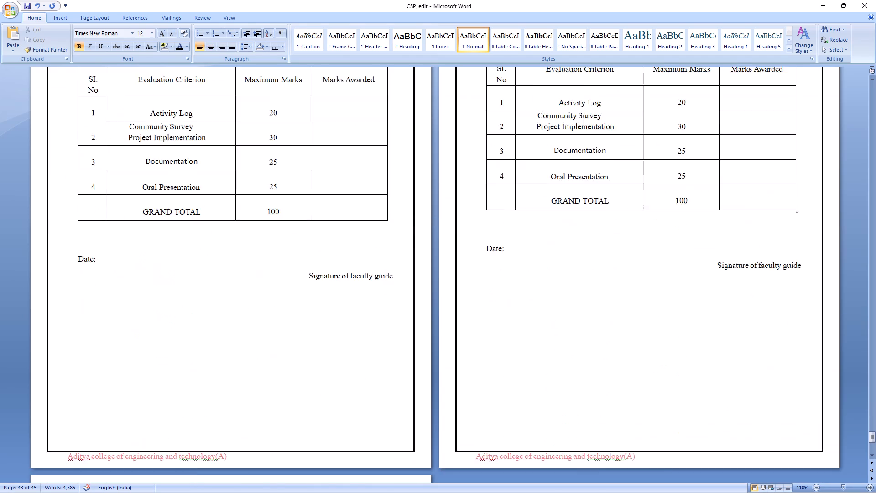
pyautogui.scroll(-5, 548, 185)
pyautogui.scroll(20, 548, 185)
pyautogui.scroll(9, 548, 185)
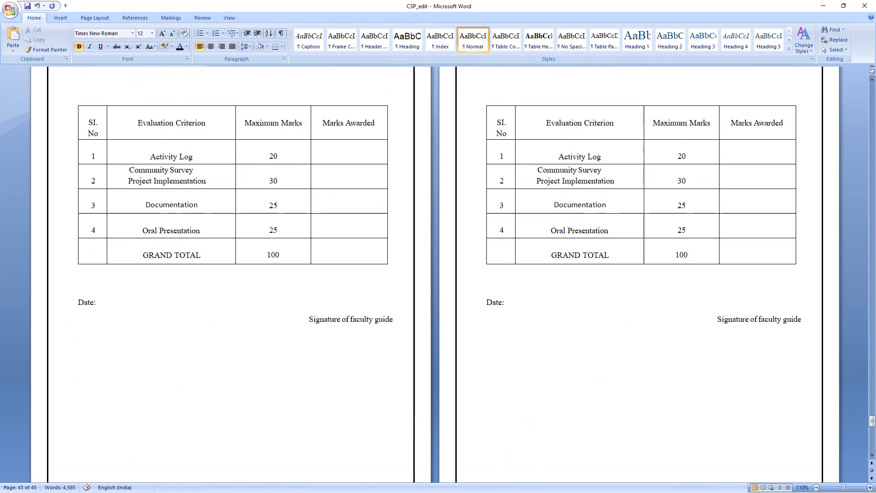
pyautogui.scroll(20, 549, 185)
pyautogui.scroll(16, 549, 185)
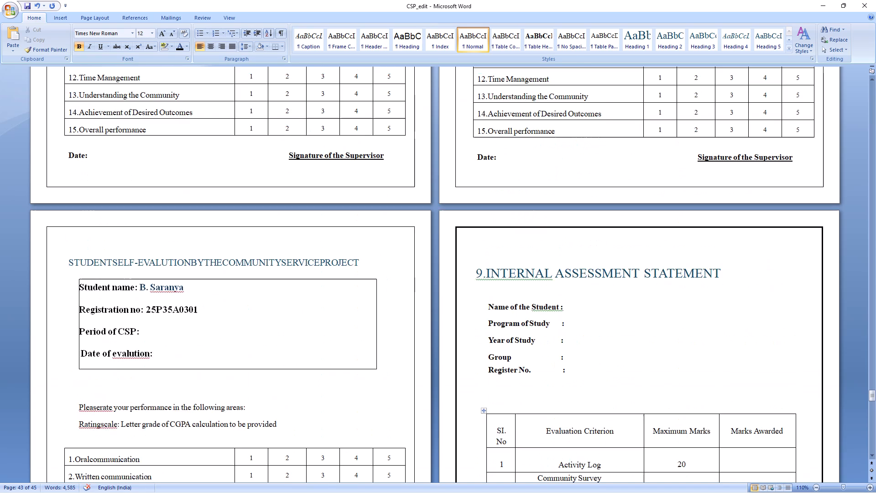
pyautogui.scroll(-17, 550, 185)
pyautogui.scroll(6, 548, 185)
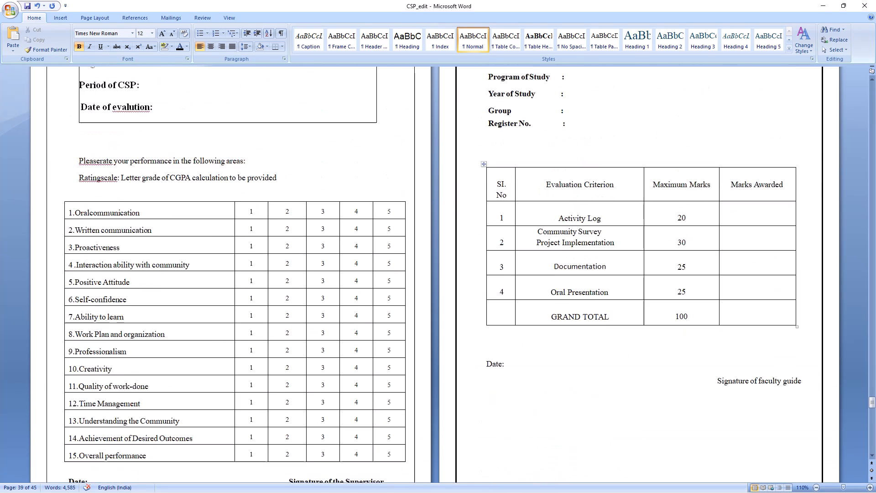
pyautogui.scroll(15, 548, 185)
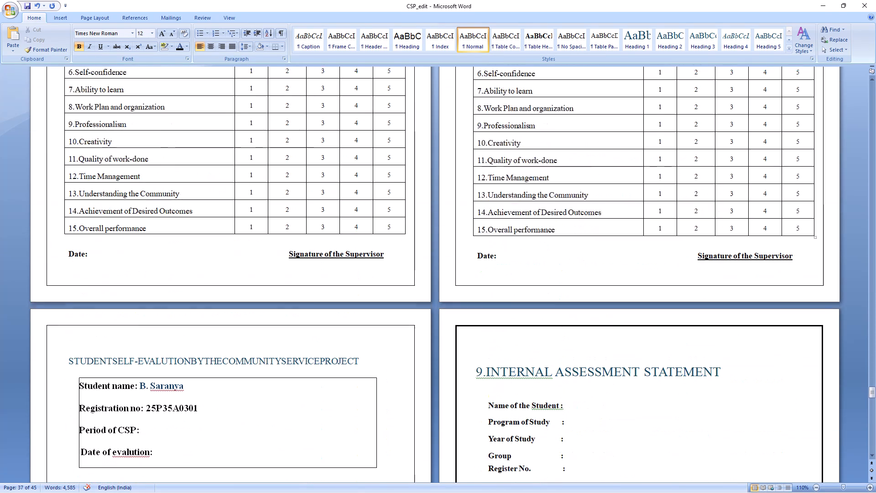
pyautogui.scroll(13, 548, 185)
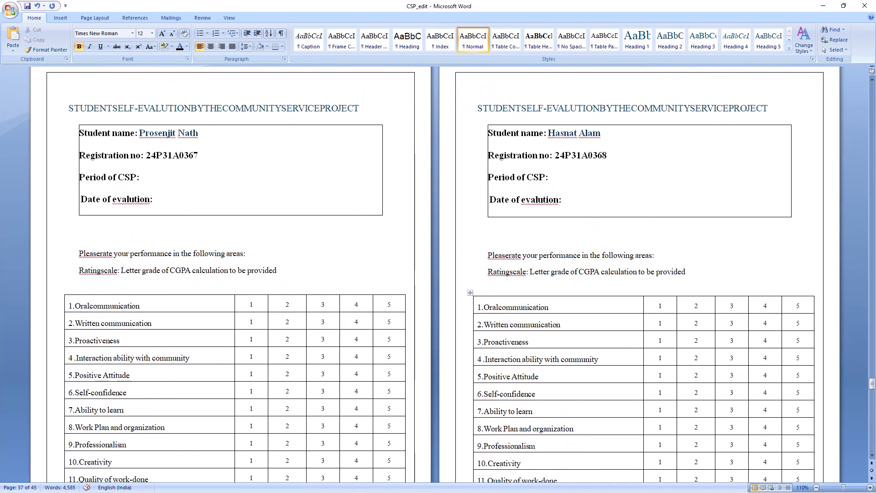
pyautogui.scroll(20, 548, 185)
pyautogui.scroll(17, 548, 185)
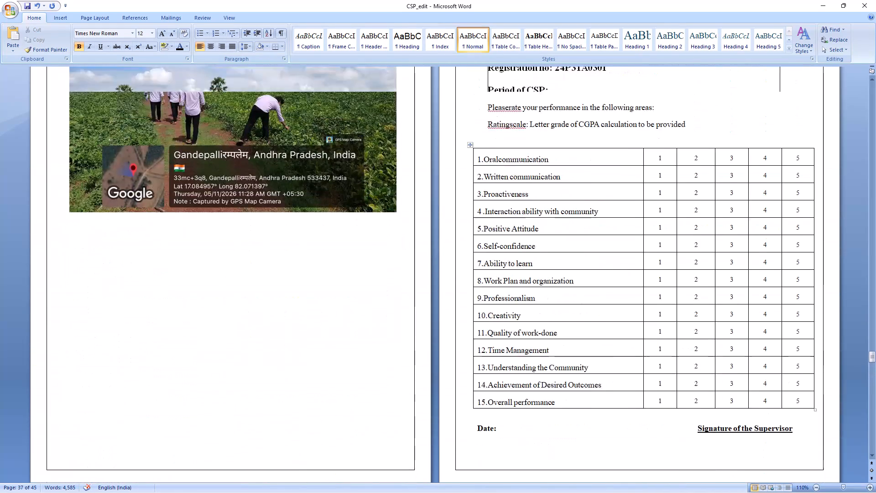
pyautogui.scroll(20, 550, 185)
pyautogui.scroll(17, 550, 185)
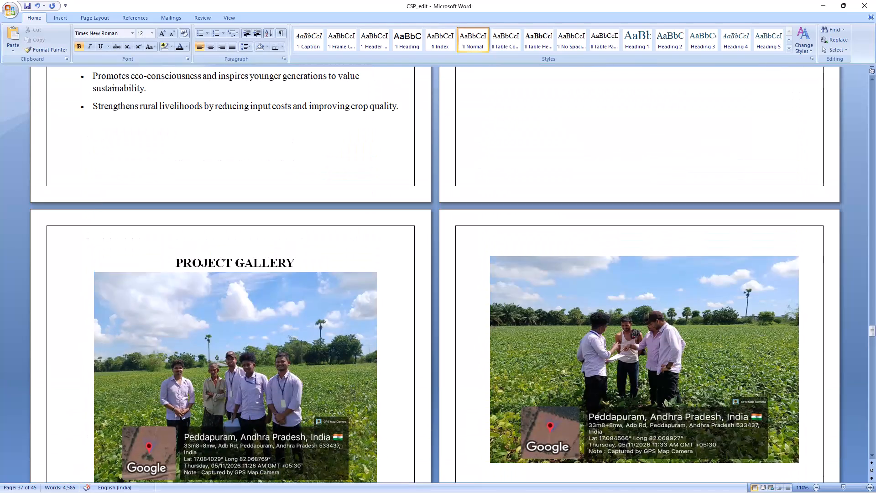
# Review the report from the project gallery back through the chapters, weekly reports and table of contents to the Student's Declaration and Acknowledgement.
pyautogui.scroll(20, 553, 185)
pyautogui.scroll(17, 553, 185)
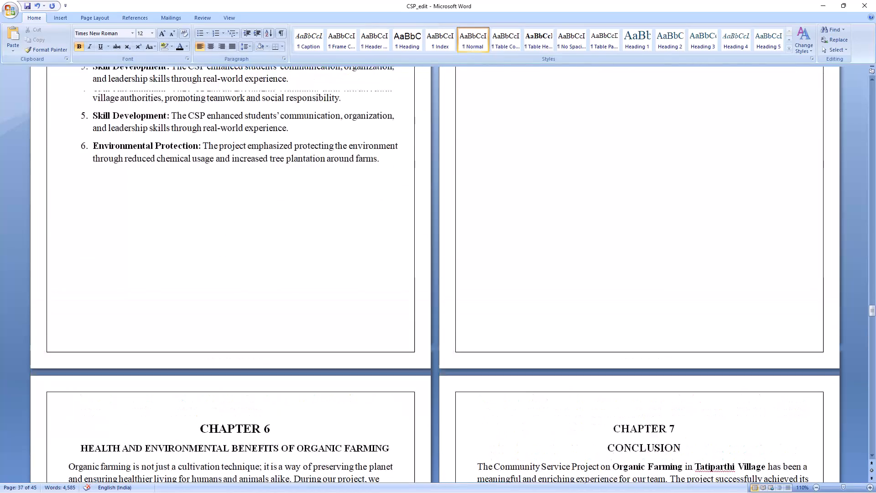
pyautogui.scroll(17, 556, 184)
pyautogui.scroll(-5, 557, 183)
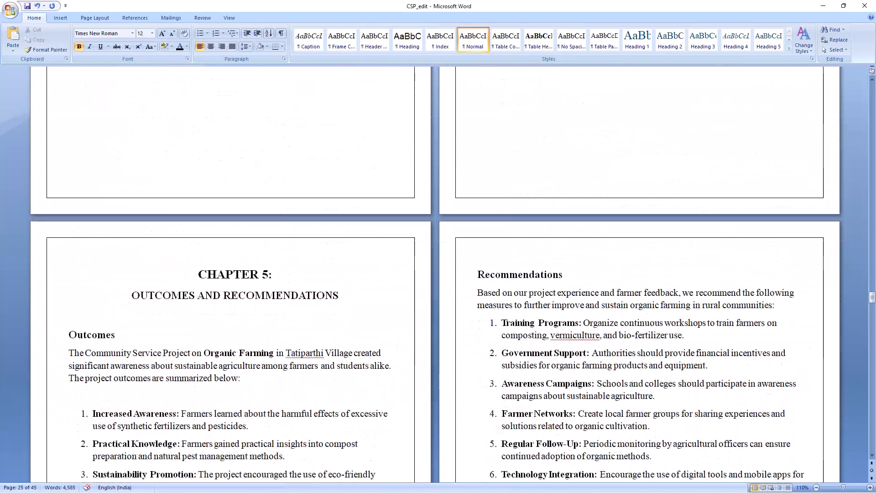
pyautogui.scroll(11, 557, 183)
pyautogui.scroll(19, 557, 183)
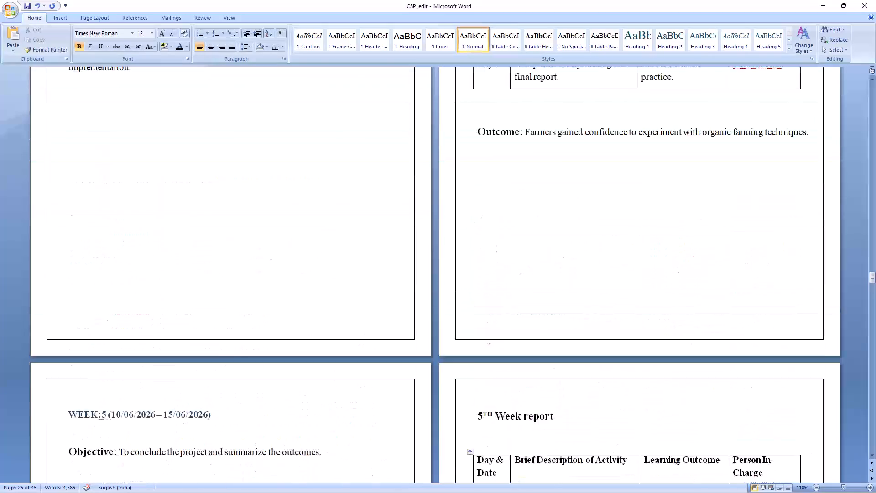
pyautogui.scroll(13, 557, 183)
pyautogui.scroll(18, 558, 183)
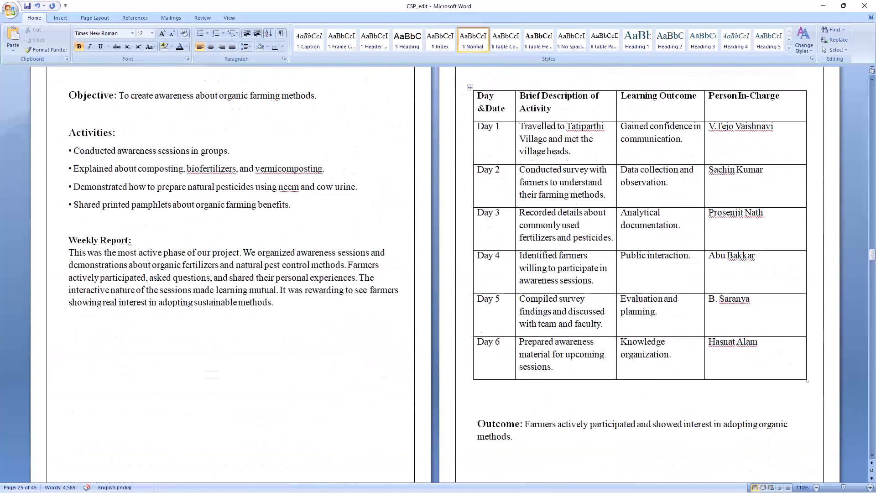
pyautogui.scroll(10, 558, 183)
pyautogui.scroll(18, 559, 183)
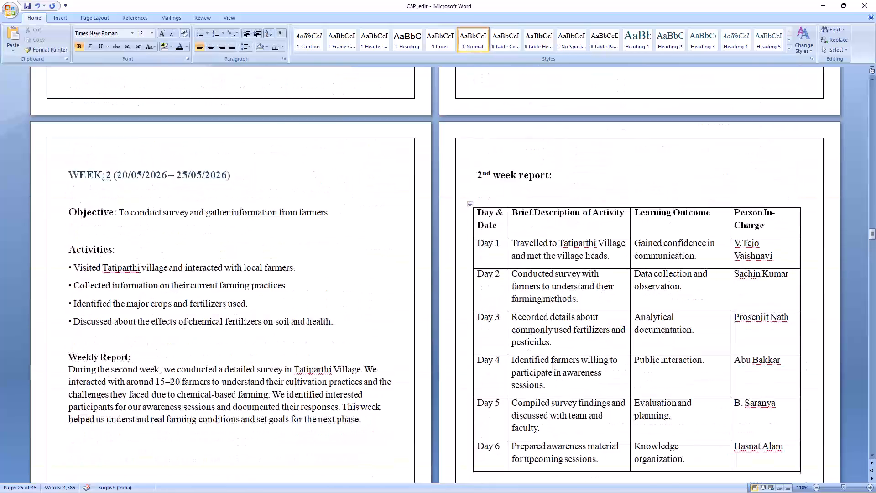
pyautogui.scroll(8, 560, 183)
pyautogui.scroll(20, 560, 183)
pyautogui.scroll(3, 560, 183)
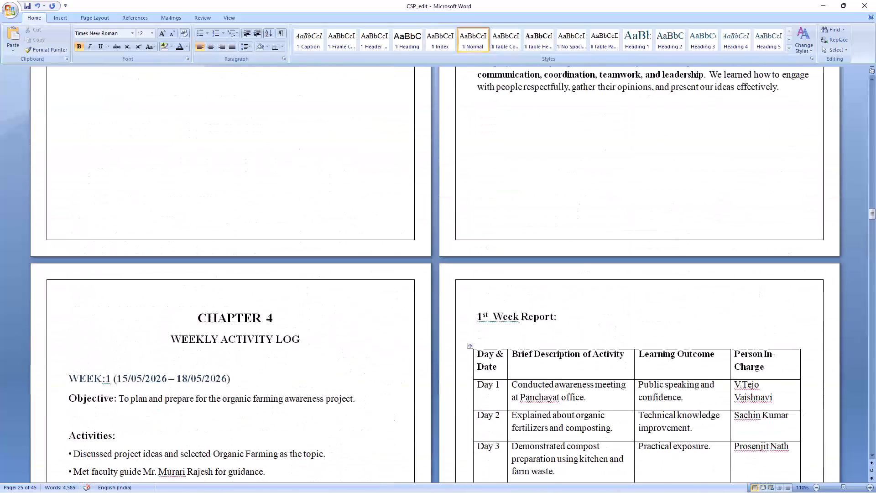
pyautogui.scroll(20, 561, 182)
pyautogui.scroll(20, 561, 182)
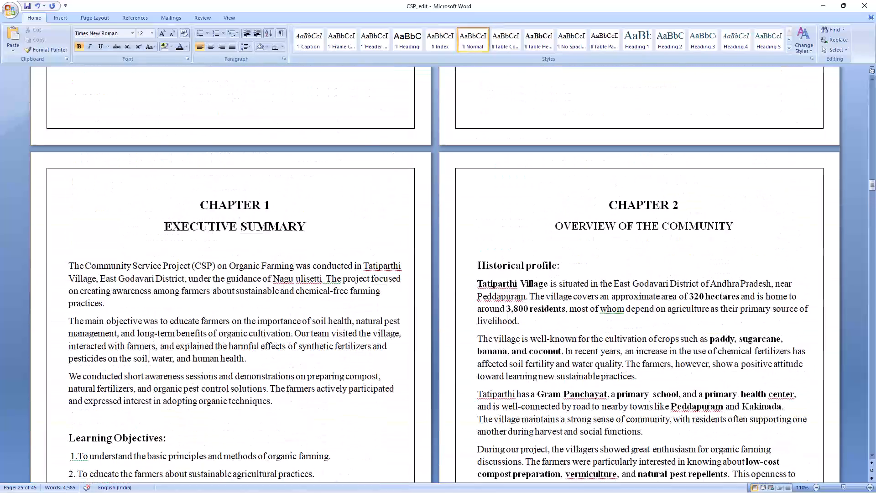
pyautogui.scroll(5, 562, 182)
pyautogui.scroll(16, 563, 181)
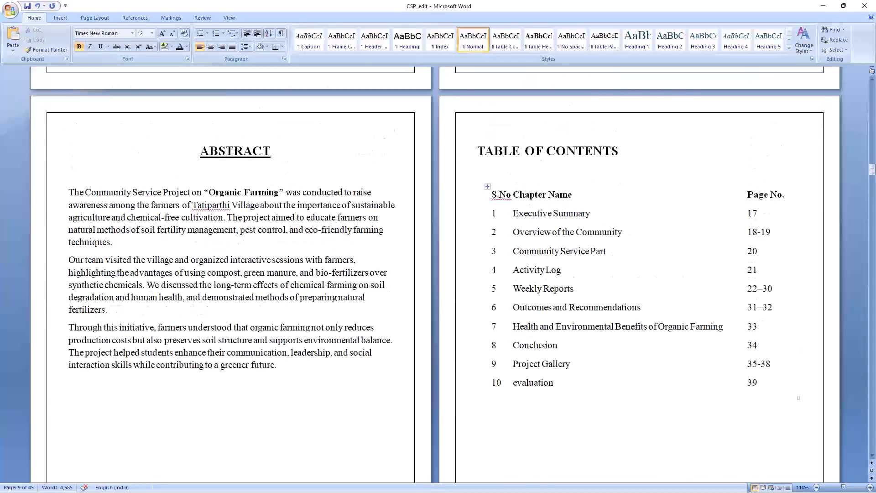
pyautogui.scroll(18, 563, 181)
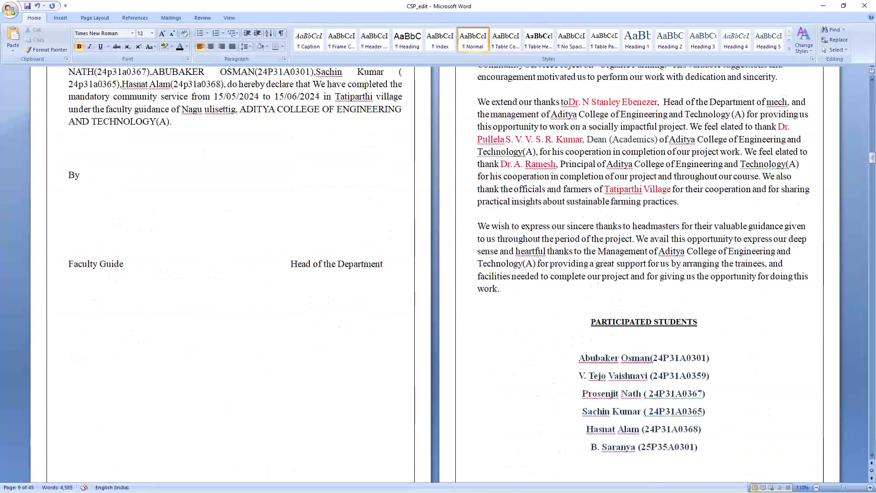
pyautogui.scroll(6, 563, 181)
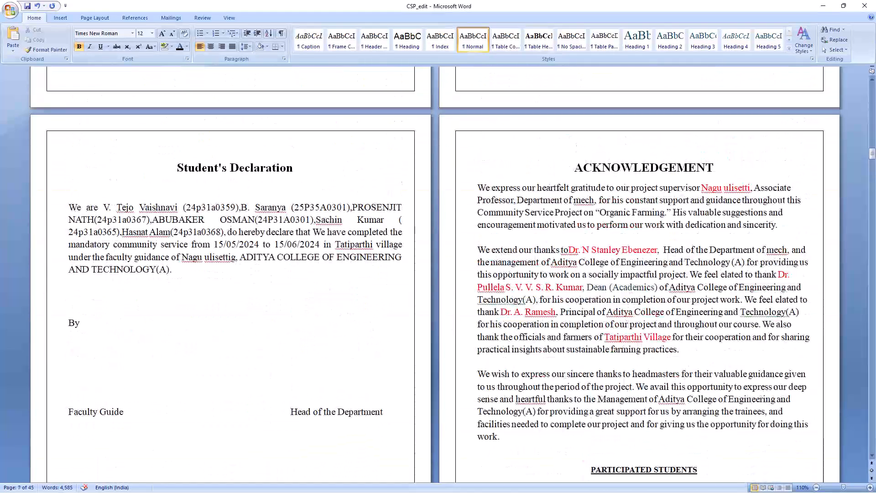
# In the Acknowledgement, add spaces before the department head's name, around the principal's name and before "Tatiparthi Village".
pyautogui.click(568, 253)
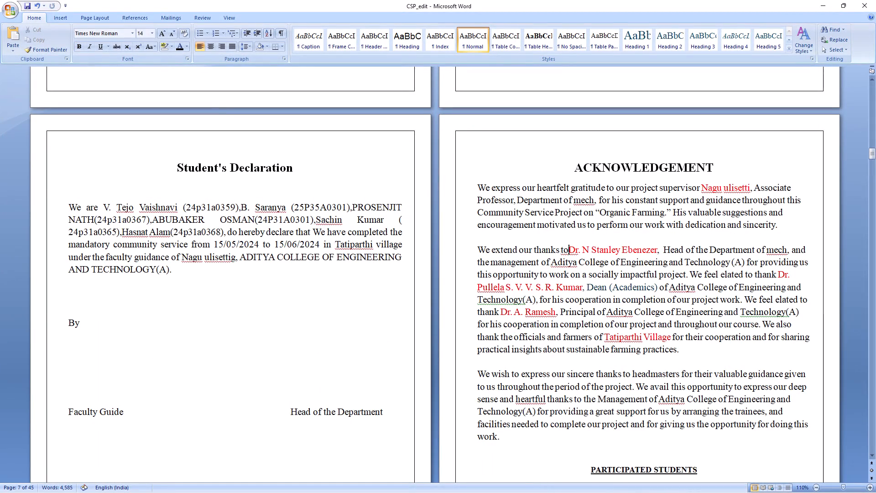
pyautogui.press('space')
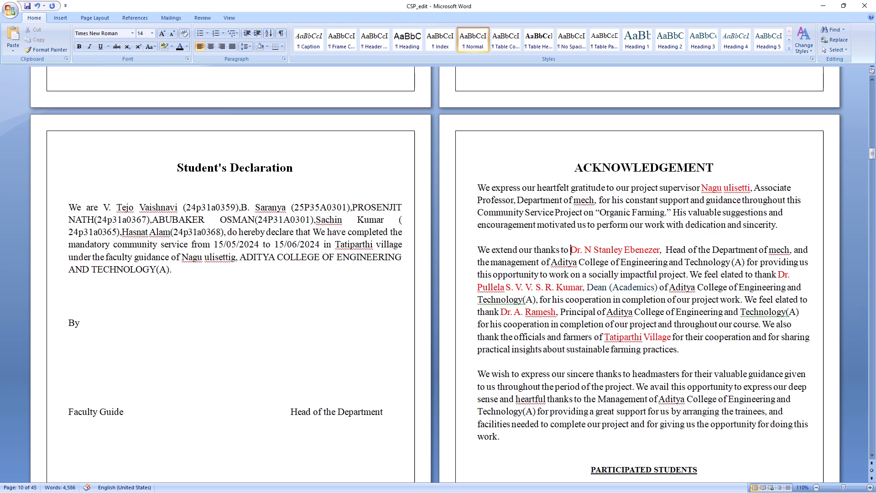
pyautogui.click(777, 278)
pyautogui.click(500, 314)
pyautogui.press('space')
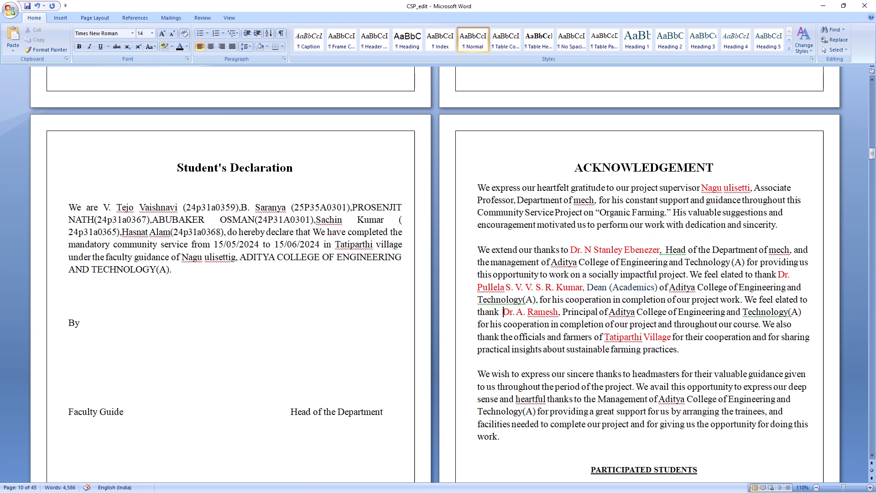
pyautogui.click(558, 312)
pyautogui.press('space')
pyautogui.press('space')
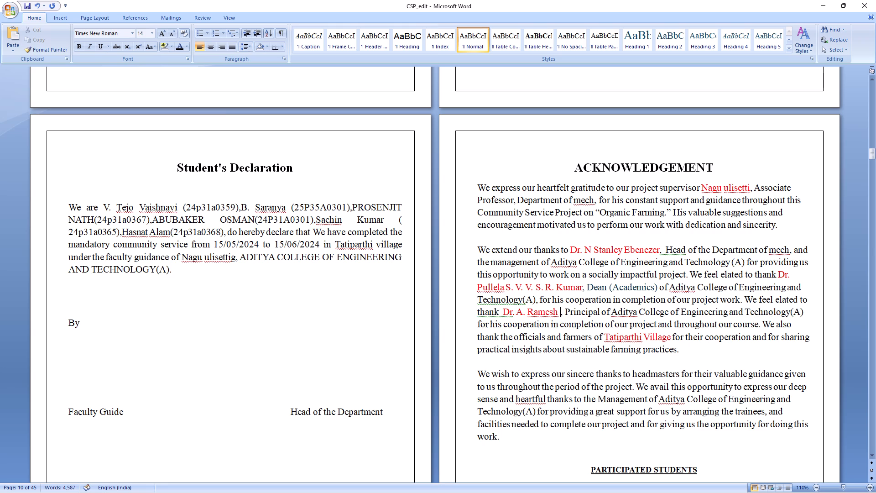
pyautogui.click(602, 339)
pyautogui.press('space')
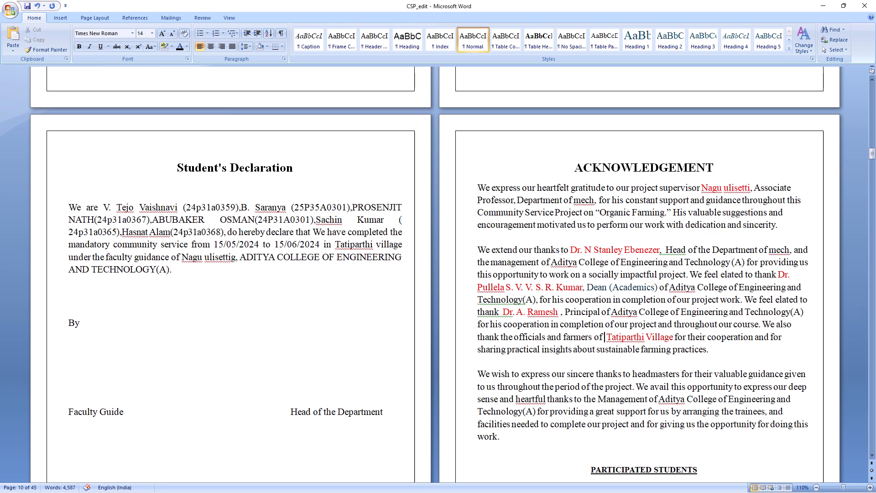
# Capitalise the first letter of the project supervisor's surname in the Acknowledgement.
pyautogui.click(730, 190)
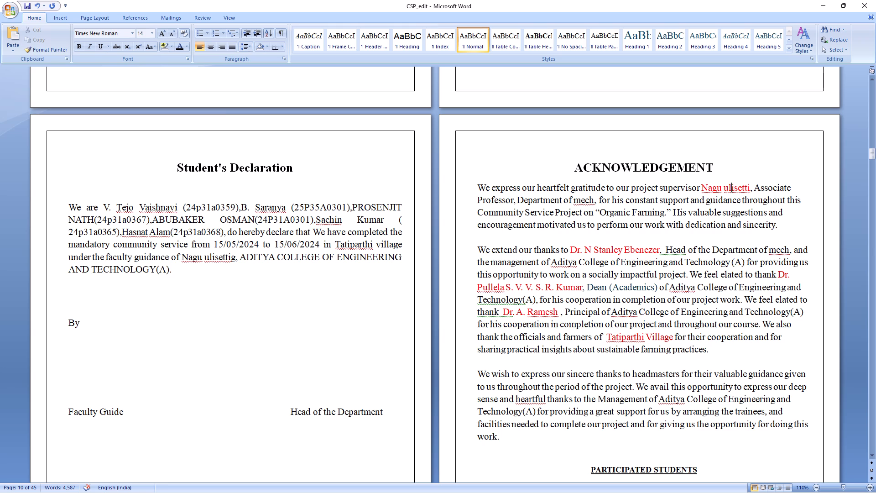
pyautogui.click(726, 190)
pyautogui.press('Right')
pyautogui.press('BackSpace')
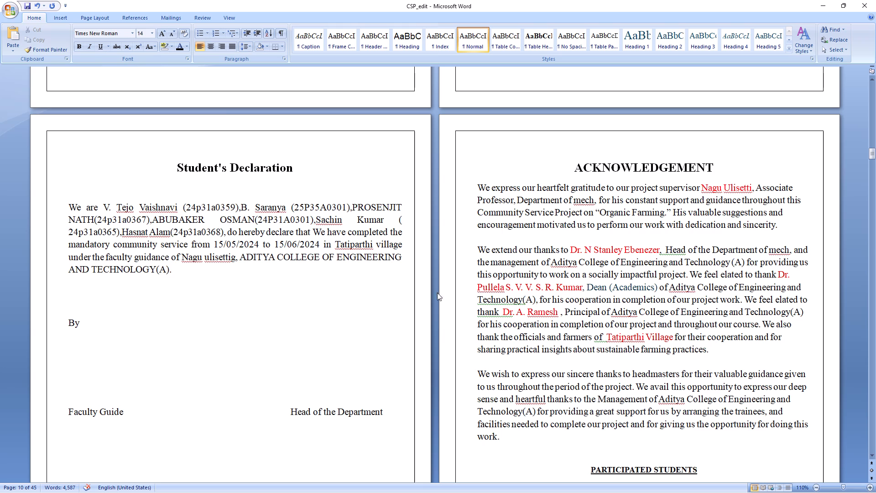
# Left-align the main paragraph of the Student's Declaration.
pyautogui.moveTo(65, 206); pyautogui.dragTo(173, 272)
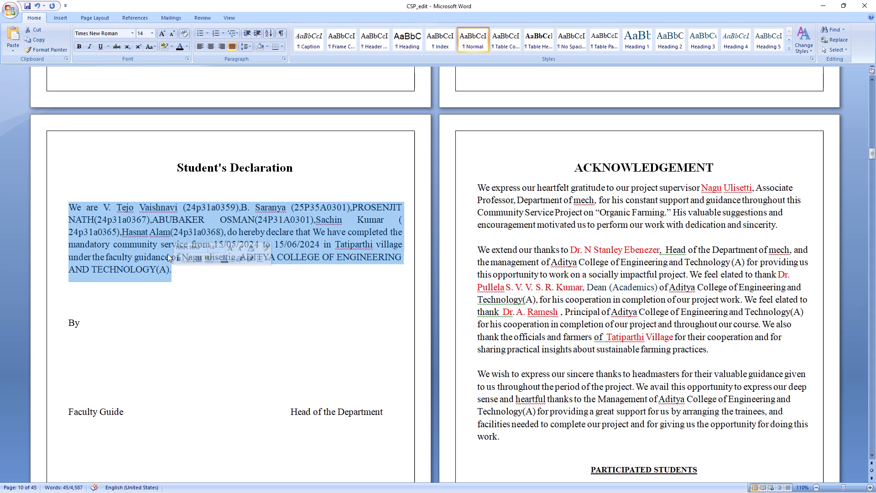
pyautogui.click(201, 44)
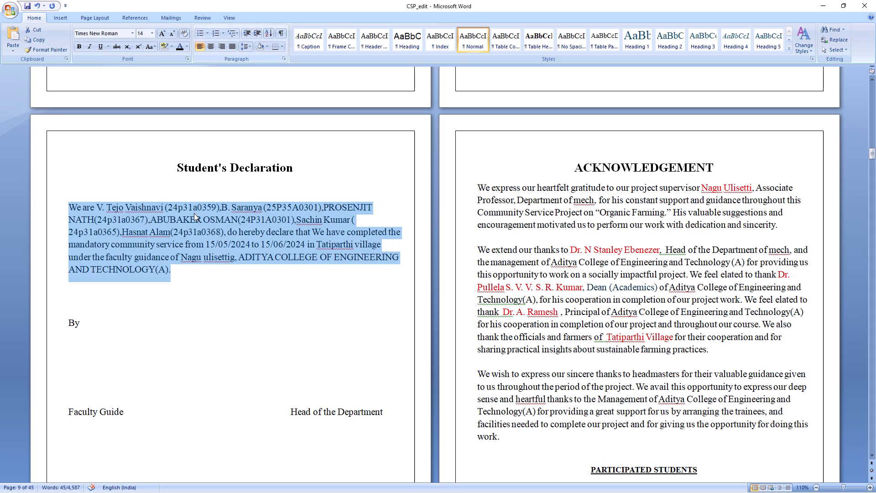
pyautogui.click(196, 279)
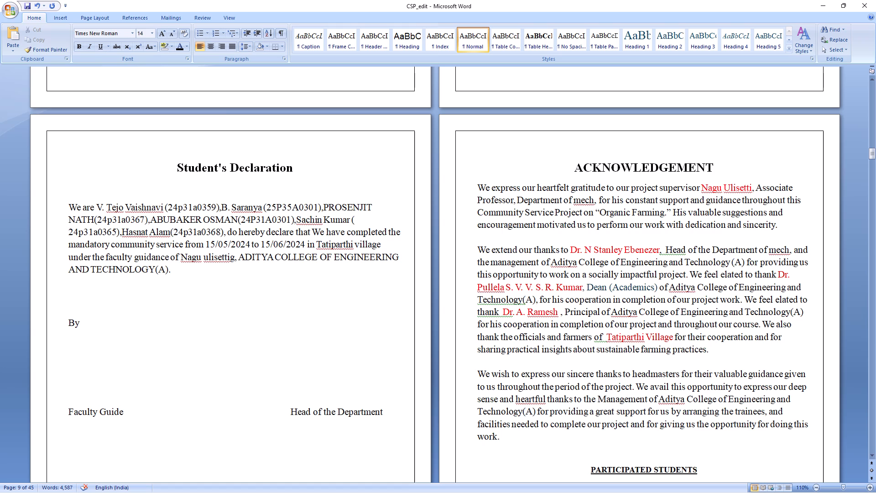
# Capitalise the letters in the first student's roll number in the Declaration and put spaces around the comma after it.
pyautogui.click(182, 205)
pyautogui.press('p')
pyautogui.press('Right')
pyautogui.press('Right')
pyautogui.press('Right')
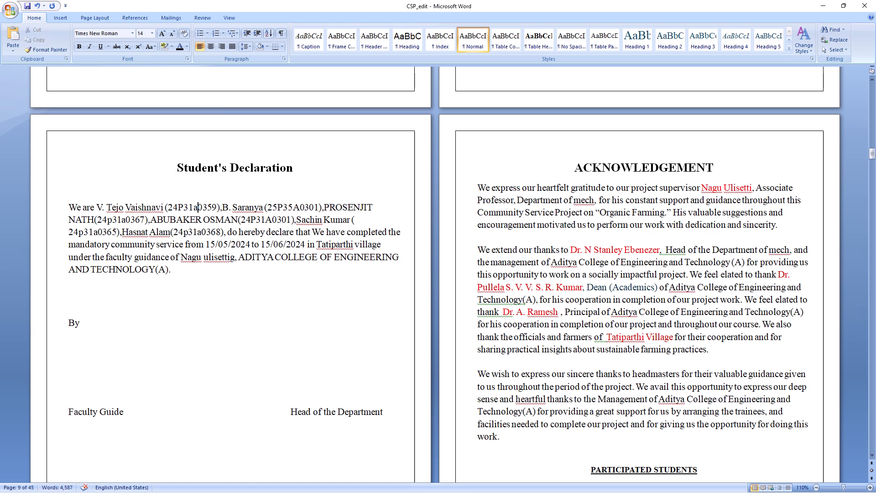
pyautogui.press('BackSpace')
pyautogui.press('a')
pyautogui.press('Right')
pyautogui.press('Right')
pyautogui.press('Right')
pyautogui.press('Right')
pyautogui.press('Right')
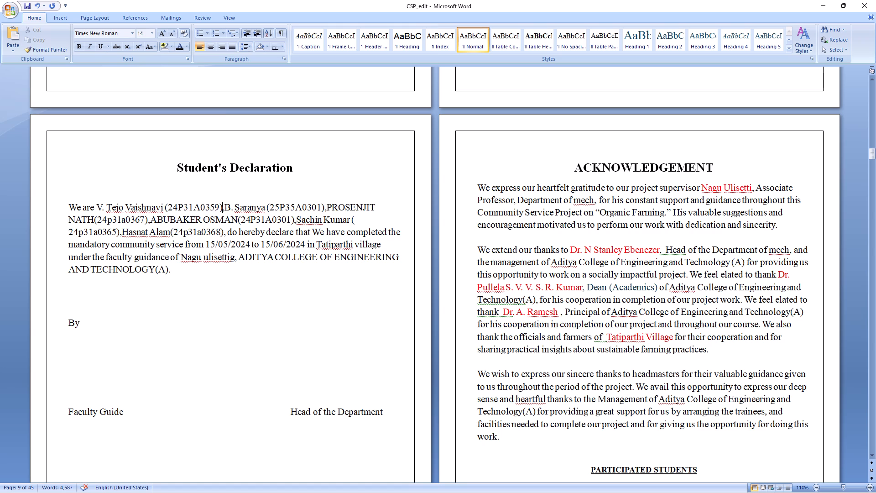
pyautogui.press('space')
pyautogui.press('Right')
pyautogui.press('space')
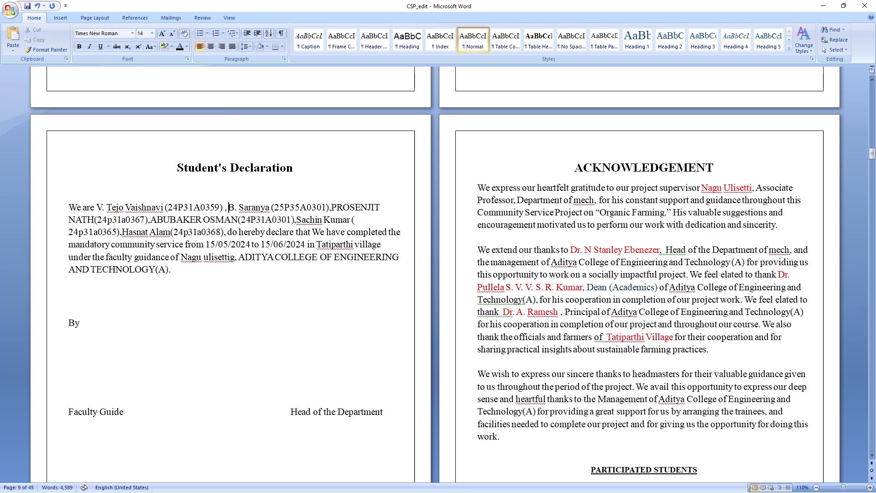
# Put spaces around the comma after the second student's roll number in the Declaration.
pyautogui.press('Right')
pyautogui.press('Right')
pyautogui.press('Right')
pyautogui.press('Right')
pyautogui.press('Right')
pyautogui.press('Right')
pyautogui.press('Right')
pyautogui.press('Right')
pyautogui.press('Right')
pyautogui.press('Right')
pyautogui.press('Right')
pyautogui.press('Right')
pyautogui.press('Right')
pyautogui.press('Right')
pyautogui.press('Right')
pyautogui.press('Right')
pyautogui.press('Right')
pyautogui.press('Right')
pyautogui.press('Right')
pyautogui.press('Right')
pyautogui.press('Right')
pyautogui.press('Right')
pyautogui.press('Right')
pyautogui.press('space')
pyautogui.press('Right')
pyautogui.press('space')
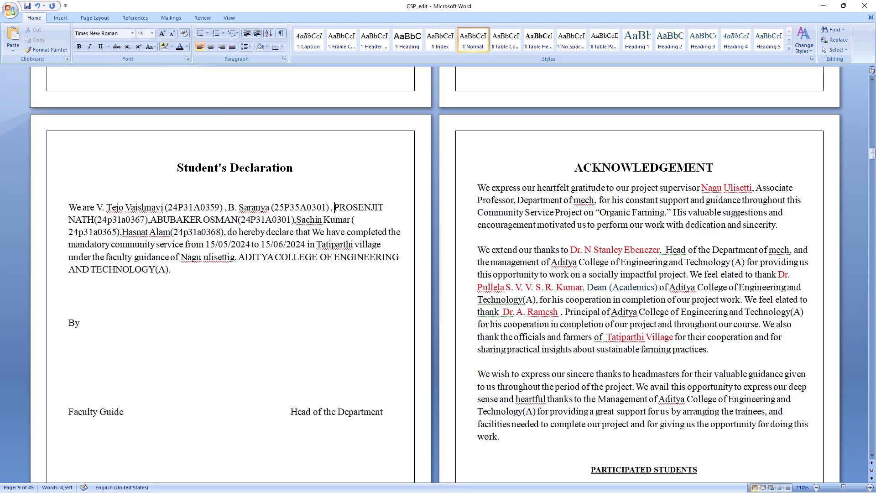
# Insert a space before the comma that follows the third student's roll number in the Student's Declaration.
pyautogui.press('Down')
pyautogui.press('Left')
pyautogui.press('Left')
pyautogui.press('Left')
pyautogui.press('Left')
pyautogui.press('Left')
pyautogui.press('Left')
pyautogui.press('Left')
pyautogui.press('Left')
pyautogui.press('Left')
pyautogui.press('Left')
pyautogui.press('Left')
pyautogui.press('Left')
pyautogui.press('Left')
pyautogui.press('Left')
pyautogui.press('Left')
pyautogui.press('Left')
pyautogui.press('Left')
pyautogui.press('Left')
pyautogui.press('Left')
pyautogui.press('Left')
pyautogui.press('Left')
pyautogui.press('Left')
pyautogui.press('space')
# Capitalise the letters P and A in the third student's roll number in the Student's Declaration.
pyautogui.press('Left')
pyautogui.press('Left')
pyautogui.press('Left')
pyautogui.press('Left')
pyautogui.press('Left')
pyautogui.press('Left')
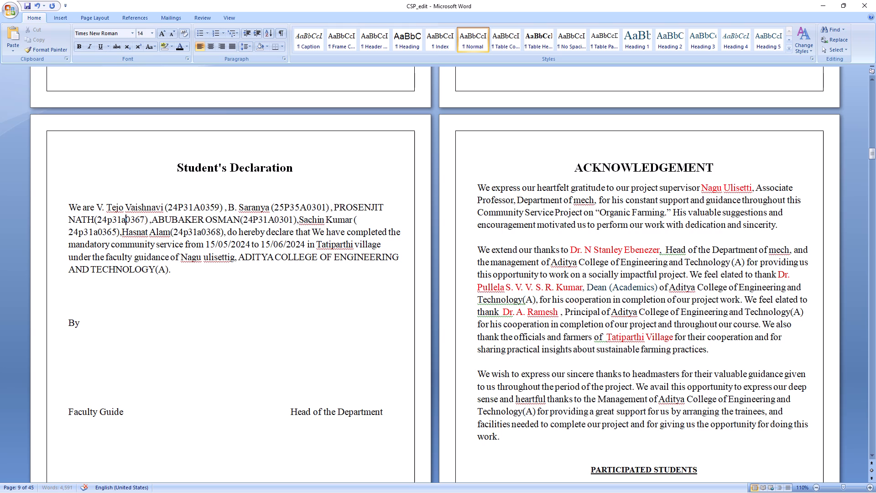
pyautogui.press('BackSpace')
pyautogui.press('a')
pyautogui.press('Left')
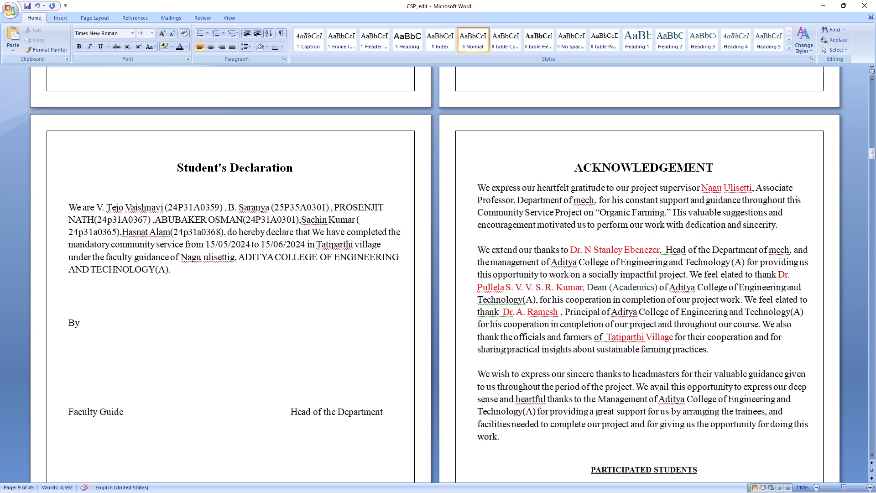
pyautogui.press('Left')
pyautogui.press('Left')
pyautogui.press('Left')
pyautogui.press('Right')
pyautogui.press('BackSpace')
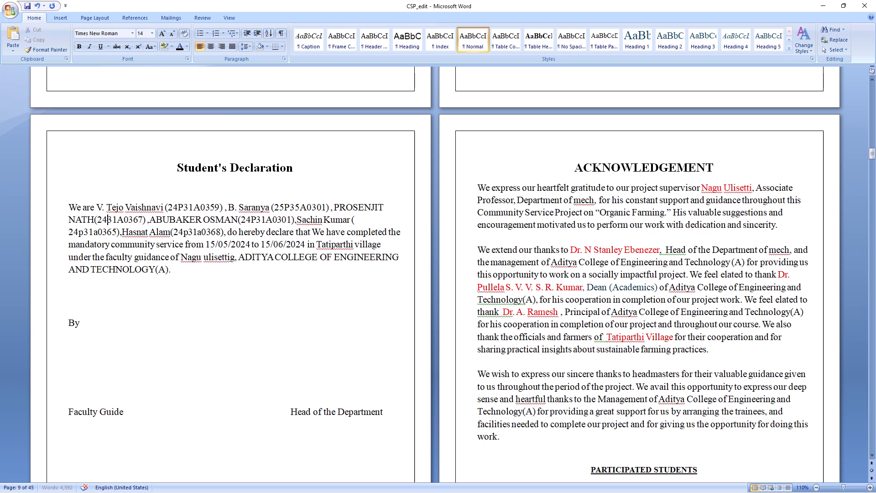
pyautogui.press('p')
# Insert a space after the comma that separates the third student's roll number from the fourth student's name.
pyautogui.press('Right')
pyautogui.press('Right')
pyautogui.press('Right')
pyautogui.press('Right')
pyautogui.press('Right')
pyautogui.press('Right')
pyautogui.press('Right')
pyautogui.press('Right')
pyautogui.press('Right')
pyautogui.press('Right')
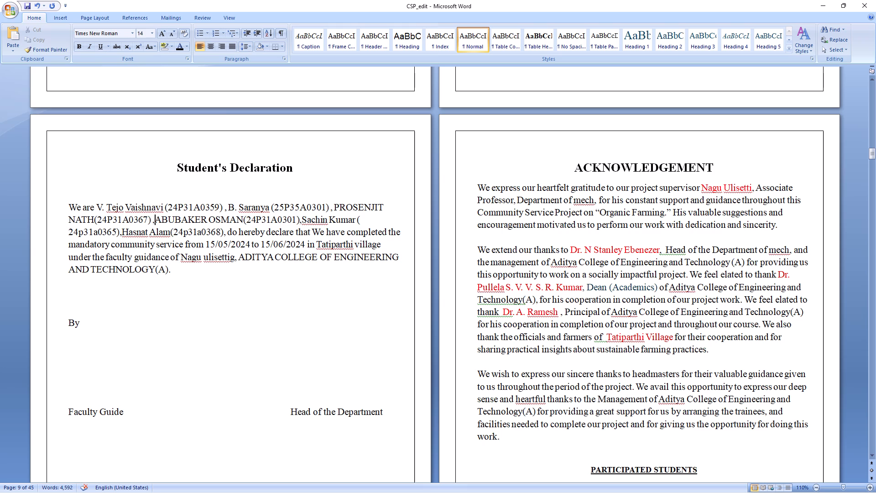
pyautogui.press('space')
# Respell the fourth student's first name in the Declaration to end in "bubakkar", keeping only its initial letter capitalised.
pyautogui.press('Right')
pyautogui.press('Right')
pyautogui.press('Right')
pyautogui.press('Right')
pyautogui.press('Right')
pyautogui.press('Right')
pyautogui.press('Right')
pyautogui.press('Right')
pyautogui.press('Right')
pyautogui.press('Right')
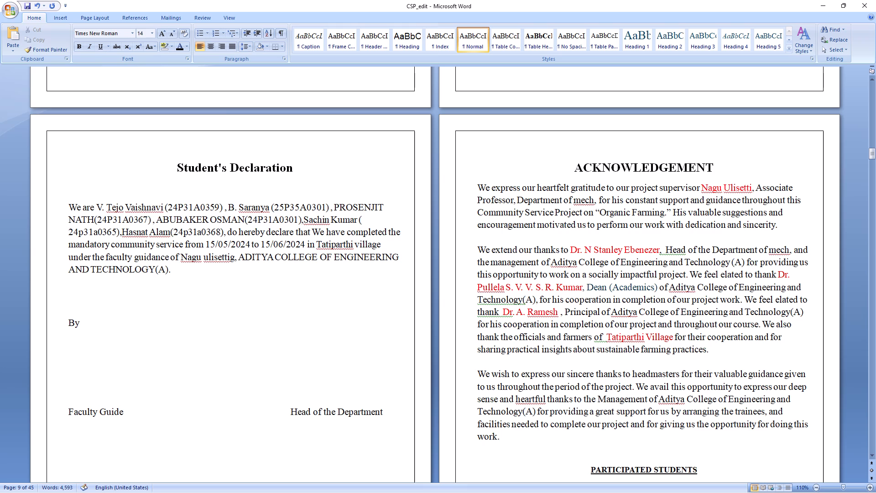
pyautogui.press('Left')
pyautogui.press('Left')
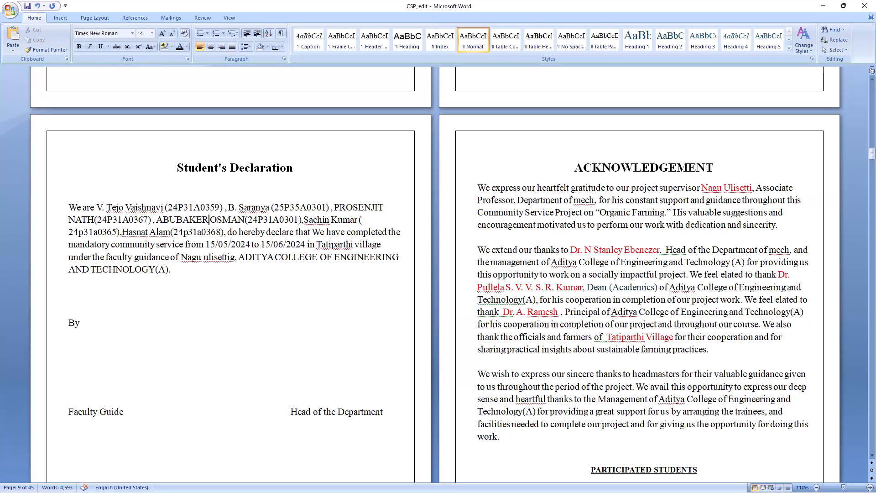
pyautogui.press('Return')
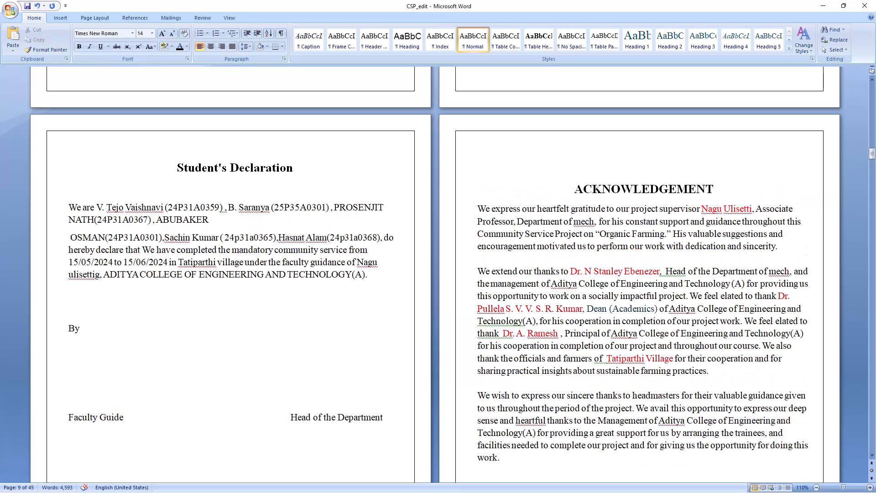
pyautogui.press('BackSpace')
pyautogui.press('BackSpace')
pyautogui.press('BackSpace')
pyautogui.press('BackSpace')
pyautogui.press('BackSpace')
pyautogui.press('BackSpace')
pyautogui.press('BackSpace')
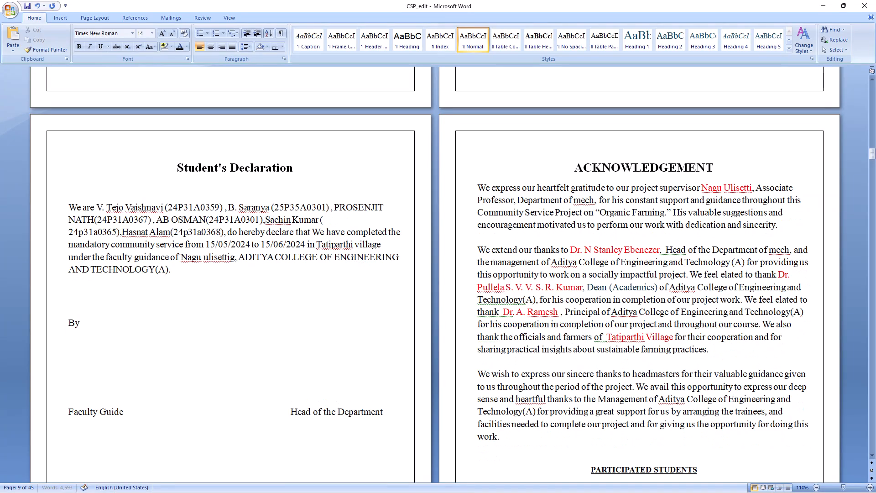
pyautogui.press('BackSpace')
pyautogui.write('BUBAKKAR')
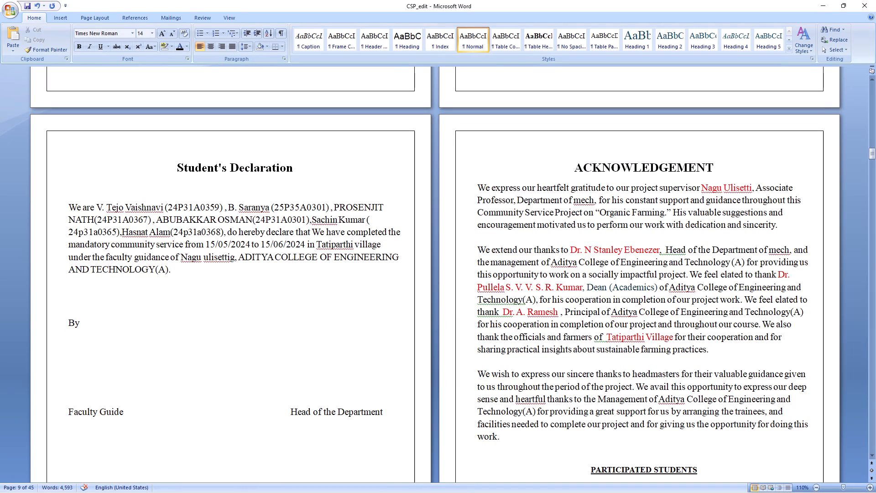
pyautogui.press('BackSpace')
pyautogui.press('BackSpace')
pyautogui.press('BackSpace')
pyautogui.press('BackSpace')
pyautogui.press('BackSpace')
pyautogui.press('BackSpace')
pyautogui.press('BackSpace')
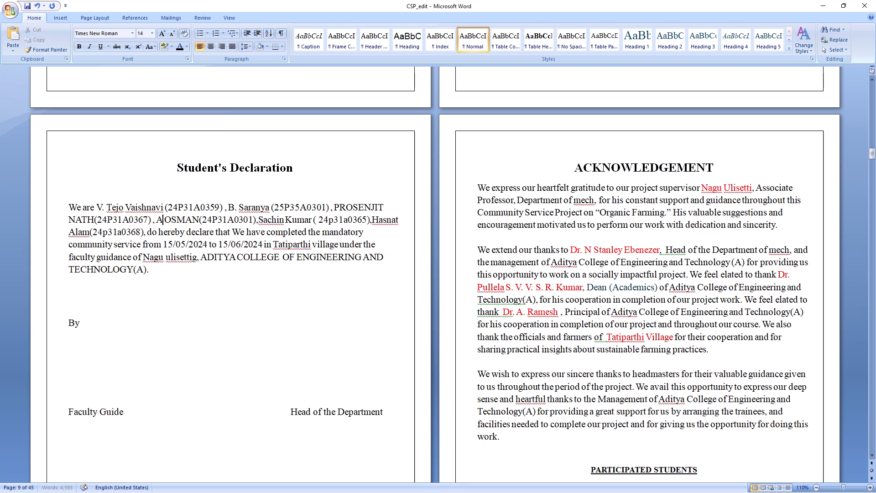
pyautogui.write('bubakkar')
# Change the fourth student's surname in the Declaration to lowercase after its capital initial.
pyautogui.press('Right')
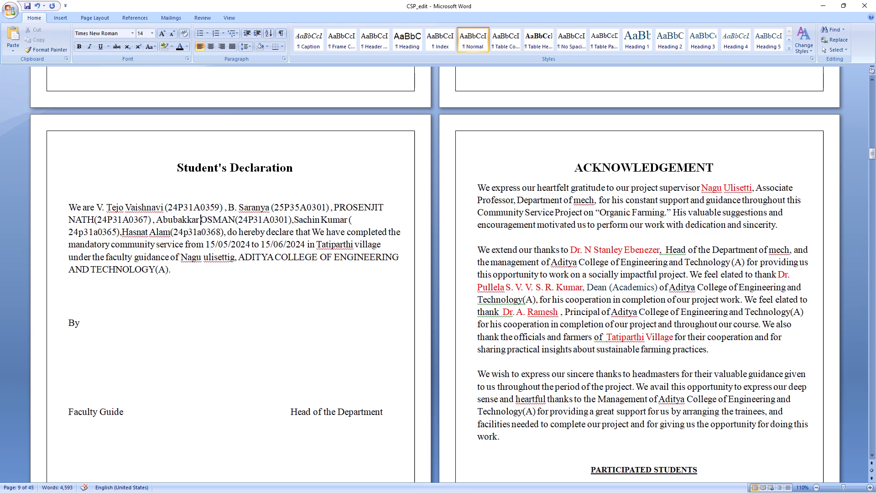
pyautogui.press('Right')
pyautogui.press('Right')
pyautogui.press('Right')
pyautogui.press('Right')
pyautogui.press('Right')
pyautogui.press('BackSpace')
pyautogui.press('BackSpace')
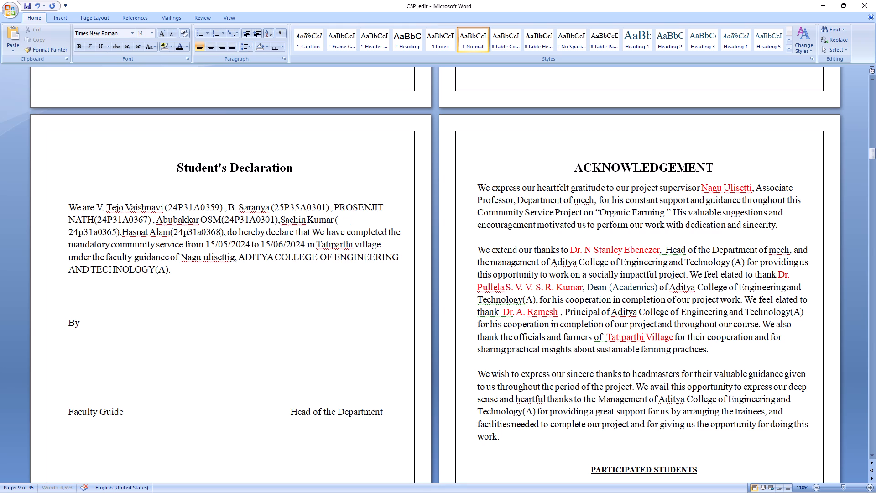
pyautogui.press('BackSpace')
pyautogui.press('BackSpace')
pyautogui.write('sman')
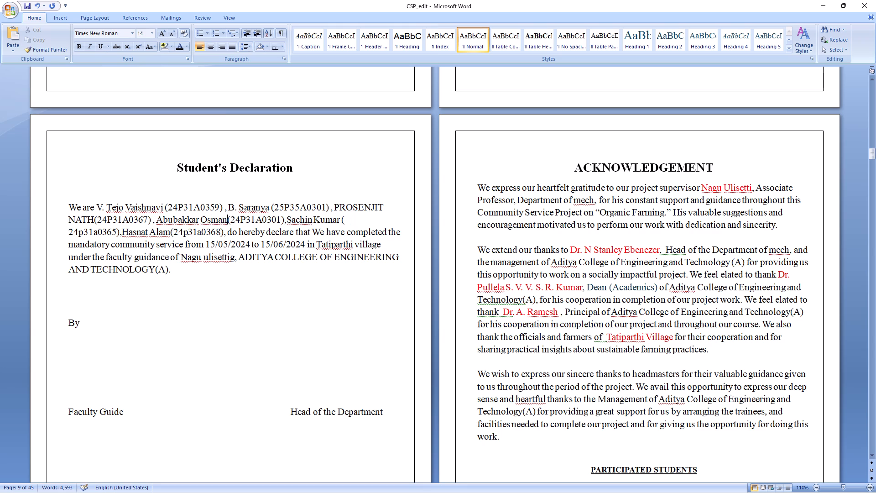
# Change the third student's surname in the Declaration to lowercase after its capital initial.
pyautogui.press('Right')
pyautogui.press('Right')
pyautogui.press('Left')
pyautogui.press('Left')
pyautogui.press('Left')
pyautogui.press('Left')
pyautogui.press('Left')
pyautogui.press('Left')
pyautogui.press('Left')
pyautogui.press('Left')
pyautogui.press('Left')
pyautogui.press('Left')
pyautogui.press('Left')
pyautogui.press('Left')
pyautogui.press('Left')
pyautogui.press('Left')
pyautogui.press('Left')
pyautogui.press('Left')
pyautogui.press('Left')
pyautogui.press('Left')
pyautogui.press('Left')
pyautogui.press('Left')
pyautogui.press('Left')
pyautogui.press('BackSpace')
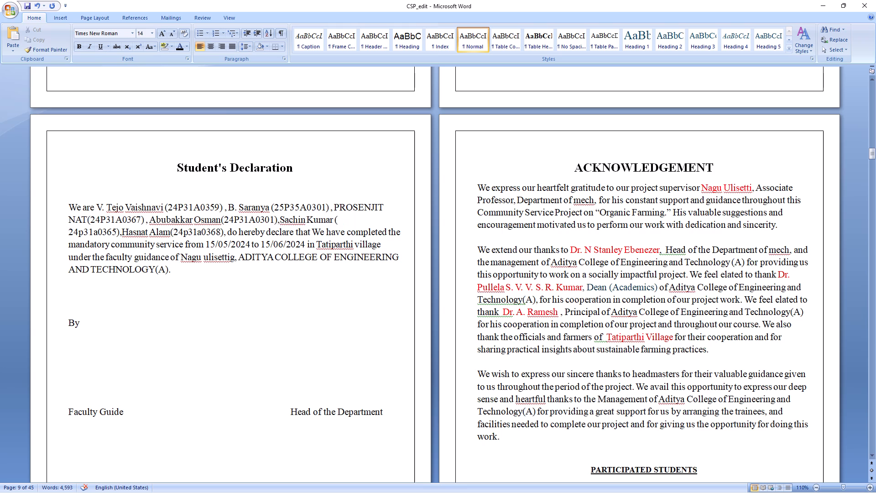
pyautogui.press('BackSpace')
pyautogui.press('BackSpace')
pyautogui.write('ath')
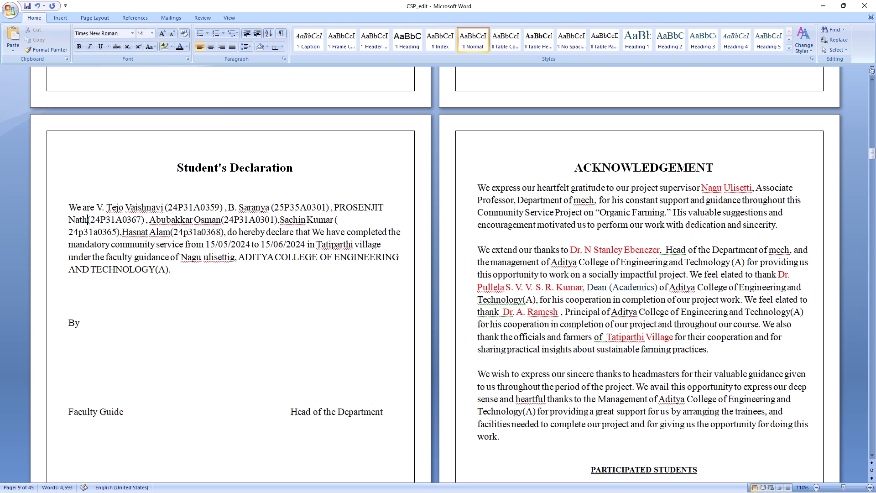
# Change the third student's first name in the Declaration to lowercase after its capital initial.
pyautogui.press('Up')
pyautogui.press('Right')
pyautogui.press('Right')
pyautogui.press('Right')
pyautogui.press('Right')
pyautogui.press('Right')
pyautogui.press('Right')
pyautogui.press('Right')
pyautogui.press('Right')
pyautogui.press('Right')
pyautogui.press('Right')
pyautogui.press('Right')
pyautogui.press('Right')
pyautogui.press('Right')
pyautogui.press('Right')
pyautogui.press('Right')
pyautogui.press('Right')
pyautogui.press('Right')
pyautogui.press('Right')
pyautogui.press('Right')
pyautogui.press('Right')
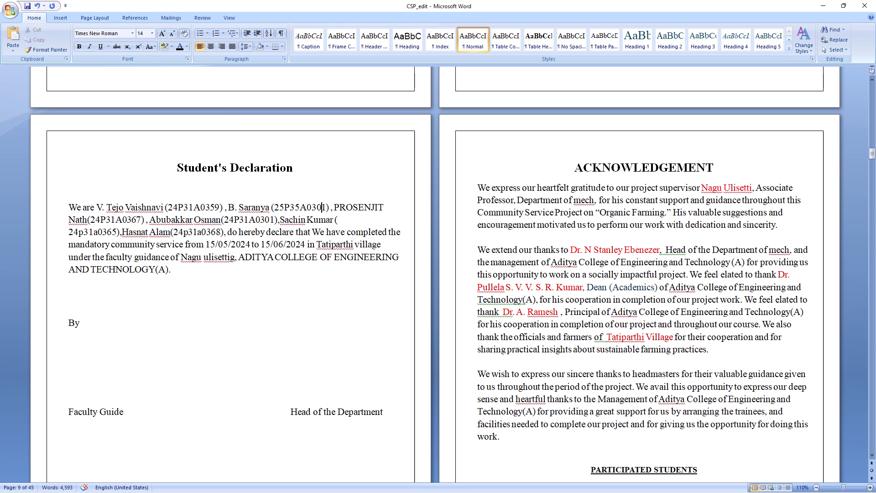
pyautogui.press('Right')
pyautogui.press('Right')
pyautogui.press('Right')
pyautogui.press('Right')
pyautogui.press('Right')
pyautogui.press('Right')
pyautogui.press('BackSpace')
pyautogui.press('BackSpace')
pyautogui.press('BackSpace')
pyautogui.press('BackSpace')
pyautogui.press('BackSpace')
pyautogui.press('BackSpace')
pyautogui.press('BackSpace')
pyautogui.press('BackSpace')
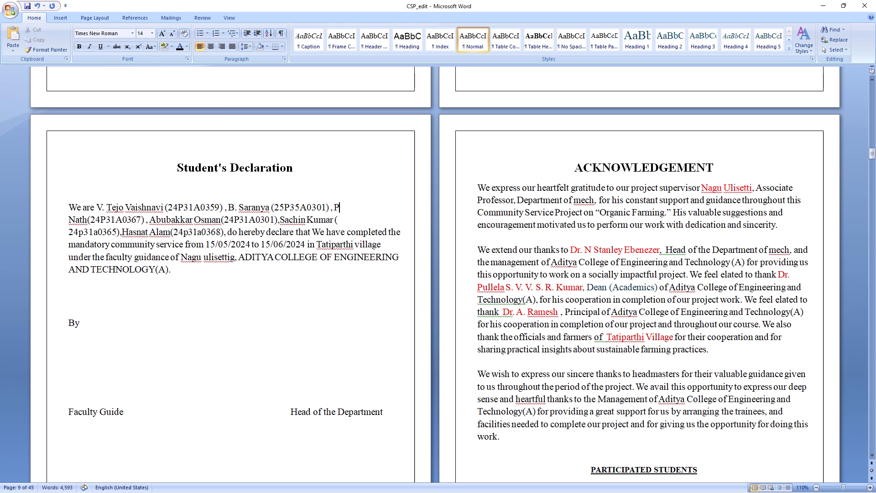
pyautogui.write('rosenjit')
# Insert a space before and after the comma separating the fourth student's roll number from the fifth student's name.
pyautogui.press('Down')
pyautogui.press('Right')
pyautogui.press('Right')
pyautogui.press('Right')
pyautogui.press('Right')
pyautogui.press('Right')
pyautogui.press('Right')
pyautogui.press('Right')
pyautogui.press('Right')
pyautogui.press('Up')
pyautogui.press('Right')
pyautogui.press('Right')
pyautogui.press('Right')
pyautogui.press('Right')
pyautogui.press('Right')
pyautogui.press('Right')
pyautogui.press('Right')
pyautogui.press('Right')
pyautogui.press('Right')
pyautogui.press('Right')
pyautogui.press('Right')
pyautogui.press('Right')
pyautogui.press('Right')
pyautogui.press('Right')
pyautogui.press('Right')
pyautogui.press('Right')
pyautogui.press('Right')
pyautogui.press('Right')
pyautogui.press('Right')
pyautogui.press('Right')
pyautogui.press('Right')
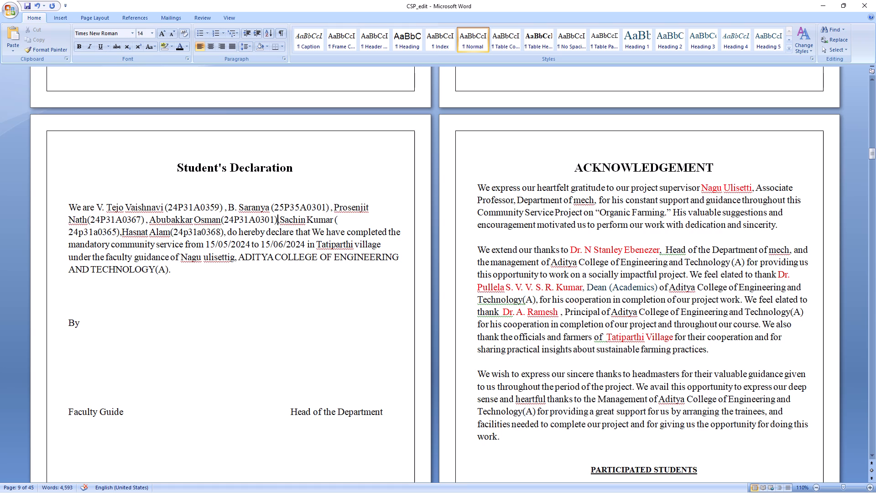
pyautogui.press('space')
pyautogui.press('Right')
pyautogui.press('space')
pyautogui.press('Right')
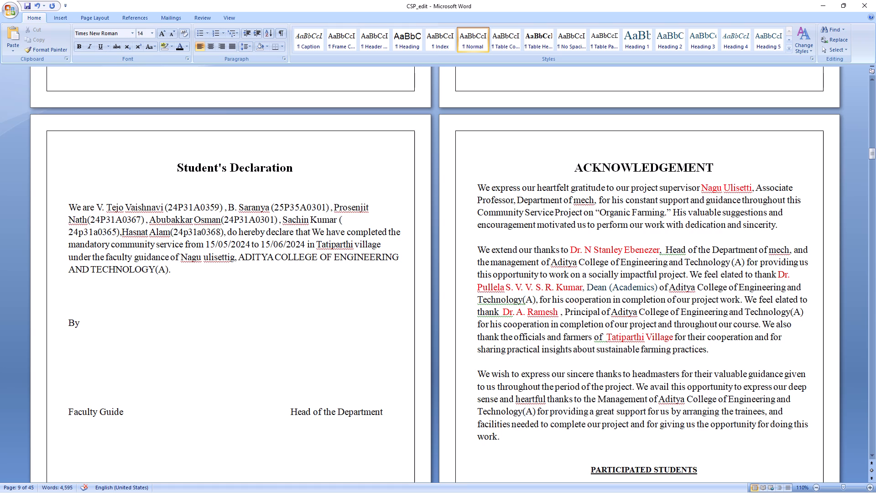
# Insert a space between the third student's surname and the opening bracket of the roll number in the Declaration.
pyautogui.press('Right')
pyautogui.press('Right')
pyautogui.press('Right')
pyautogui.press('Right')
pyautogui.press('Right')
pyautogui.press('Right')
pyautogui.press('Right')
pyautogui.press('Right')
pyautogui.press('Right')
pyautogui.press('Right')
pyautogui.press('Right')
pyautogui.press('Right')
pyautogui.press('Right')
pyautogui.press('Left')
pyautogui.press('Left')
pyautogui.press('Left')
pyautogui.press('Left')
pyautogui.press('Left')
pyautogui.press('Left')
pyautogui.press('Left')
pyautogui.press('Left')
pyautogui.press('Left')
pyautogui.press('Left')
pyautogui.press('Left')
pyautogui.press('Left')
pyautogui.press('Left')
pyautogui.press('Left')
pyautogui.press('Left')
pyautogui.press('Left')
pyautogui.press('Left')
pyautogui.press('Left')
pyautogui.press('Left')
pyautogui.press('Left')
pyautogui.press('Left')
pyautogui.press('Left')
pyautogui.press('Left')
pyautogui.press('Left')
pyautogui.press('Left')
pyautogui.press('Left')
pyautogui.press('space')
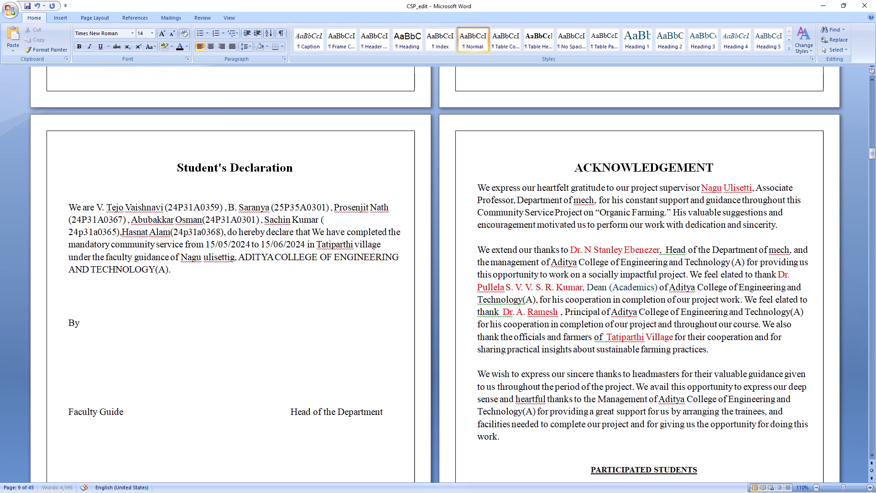
# Insert a space between the fourth student's surname and the opening bracket of the roll number.
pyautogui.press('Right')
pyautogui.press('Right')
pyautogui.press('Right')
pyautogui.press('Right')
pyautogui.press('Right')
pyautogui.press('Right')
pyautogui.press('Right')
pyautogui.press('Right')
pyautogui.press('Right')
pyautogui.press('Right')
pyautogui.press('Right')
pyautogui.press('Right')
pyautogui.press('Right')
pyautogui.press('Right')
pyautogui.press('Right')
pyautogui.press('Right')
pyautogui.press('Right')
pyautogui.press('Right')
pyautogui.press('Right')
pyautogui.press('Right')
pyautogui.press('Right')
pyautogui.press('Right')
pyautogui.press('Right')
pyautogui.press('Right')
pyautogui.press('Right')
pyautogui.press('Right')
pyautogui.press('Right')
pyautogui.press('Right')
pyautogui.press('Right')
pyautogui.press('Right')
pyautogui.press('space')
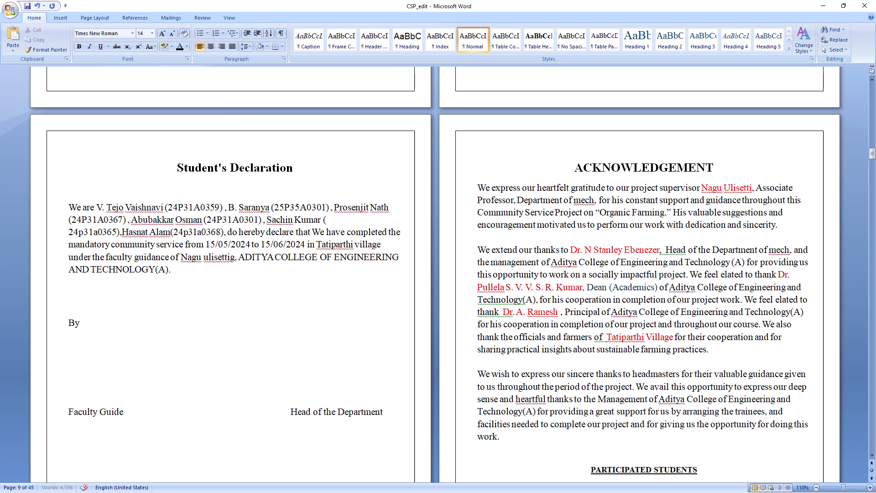
# Enter the fifth student's roll number with uppercase letters after the opening bracket in the Declaration, followed by a closing bracket and spaced comma.
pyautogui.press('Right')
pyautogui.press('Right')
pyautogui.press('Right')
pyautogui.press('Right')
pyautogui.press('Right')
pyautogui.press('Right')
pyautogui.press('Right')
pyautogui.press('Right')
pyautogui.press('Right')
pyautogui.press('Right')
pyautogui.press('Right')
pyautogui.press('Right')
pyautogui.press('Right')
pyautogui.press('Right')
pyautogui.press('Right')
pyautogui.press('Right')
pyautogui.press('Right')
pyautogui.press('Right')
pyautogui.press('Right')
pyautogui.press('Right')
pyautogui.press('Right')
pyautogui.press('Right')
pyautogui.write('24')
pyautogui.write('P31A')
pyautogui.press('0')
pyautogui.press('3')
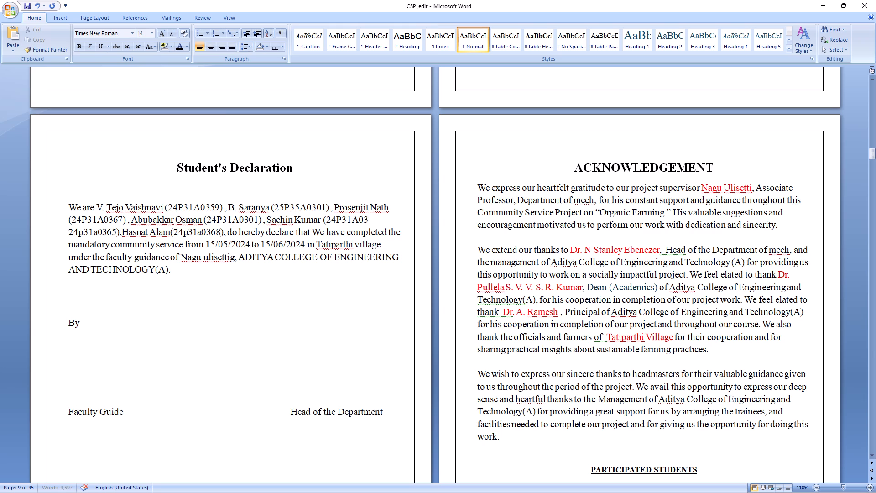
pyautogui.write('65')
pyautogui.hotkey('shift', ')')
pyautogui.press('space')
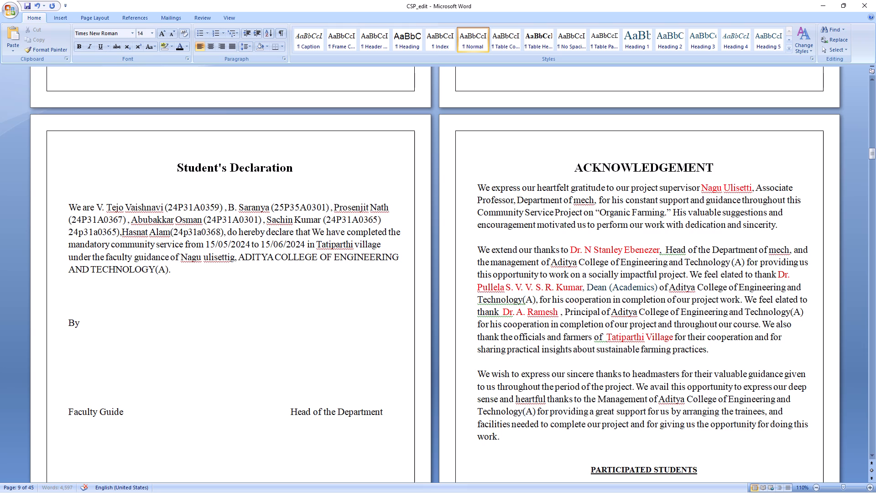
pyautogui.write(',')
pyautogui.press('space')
# Delete the leftover lowercase roll number, closing bracket and comma directly before the sixth student's name in the Declaration.
pyautogui.click(123, 235)
pyautogui.press('BackSpace')
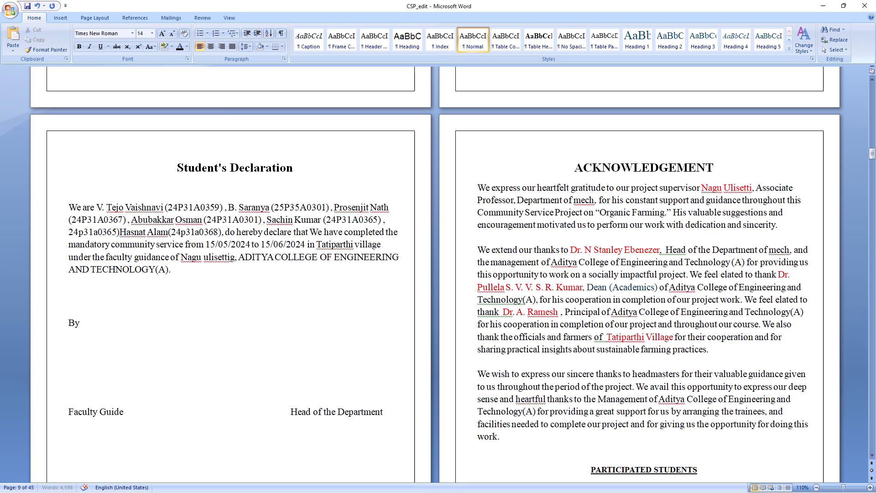
pyautogui.press('BackSpace')
pyautogui.press('BackSpace')
pyautogui.press('BackSpace')
pyautogui.press('BackSpace')
pyautogui.press('BackSpace')
pyautogui.press('BackSpace')
pyautogui.press('BackSpace')
pyautogui.press('BackSpace')
pyautogui.press('BackSpace')
pyautogui.press('BackSpace')
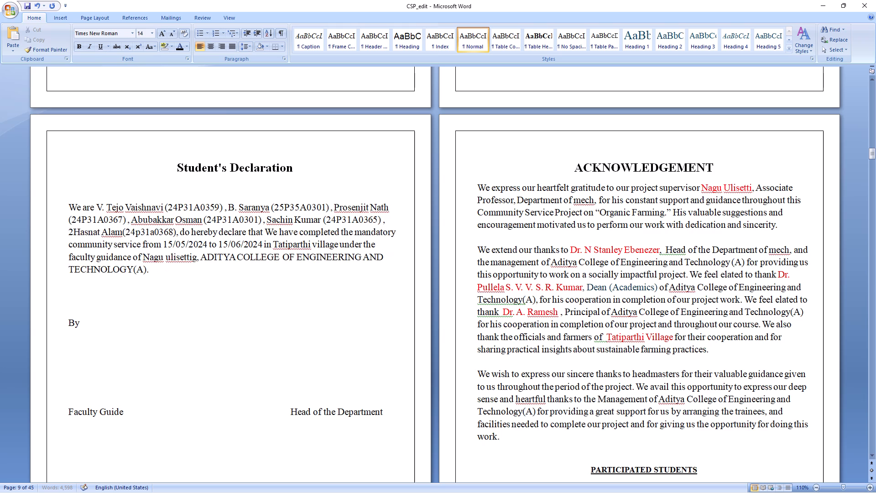
pyautogui.press('BackSpace')
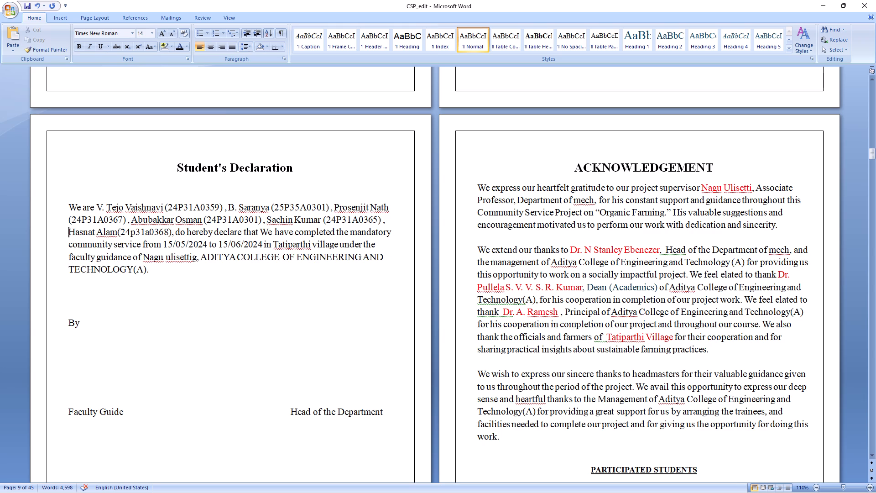
# Capitalise the initial of the faculty guide's surname in the Declaration and insert a space before the comma following it.
pyautogui.click(168, 258)
pyautogui.click(169, 256)
pyautogui.press('BackSpace')
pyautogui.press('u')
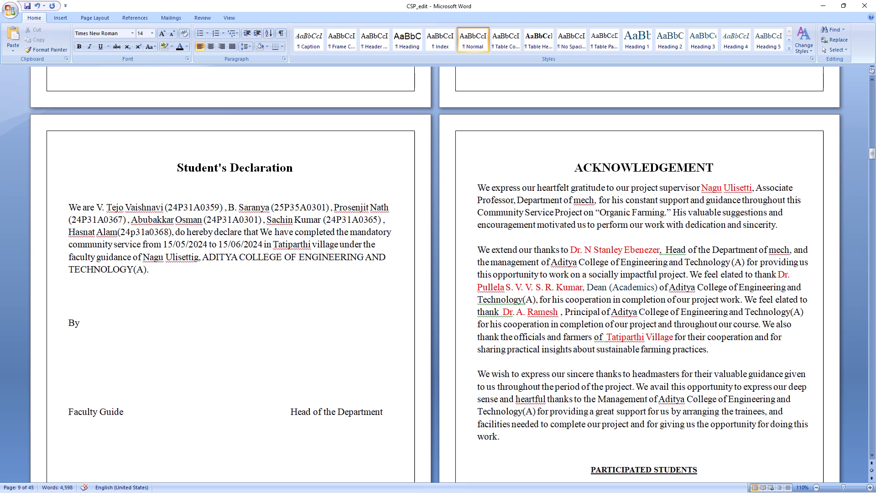
pyautogui.click(199, 260)
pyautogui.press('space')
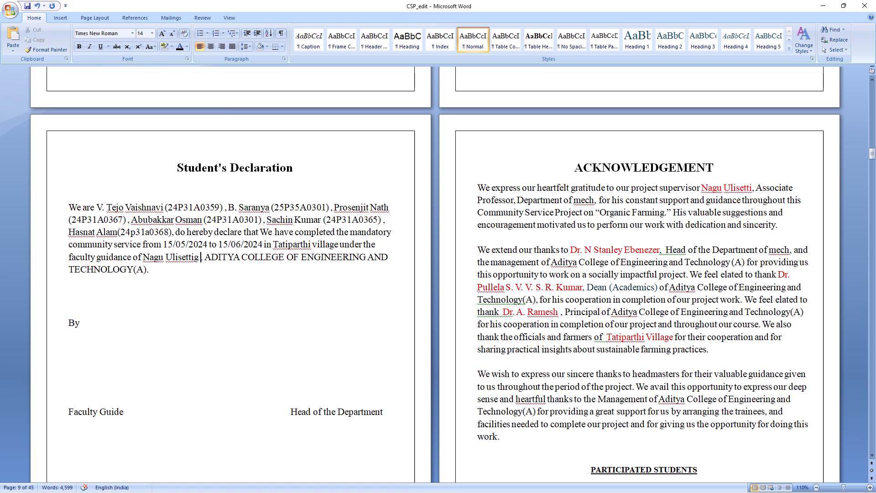
pyautogui.click(292, 276)
# Save a copy of the report as a Word Document named CSP_edit_1 on New Volume (D:).
pyautogui.scroll(3, 292, 276)
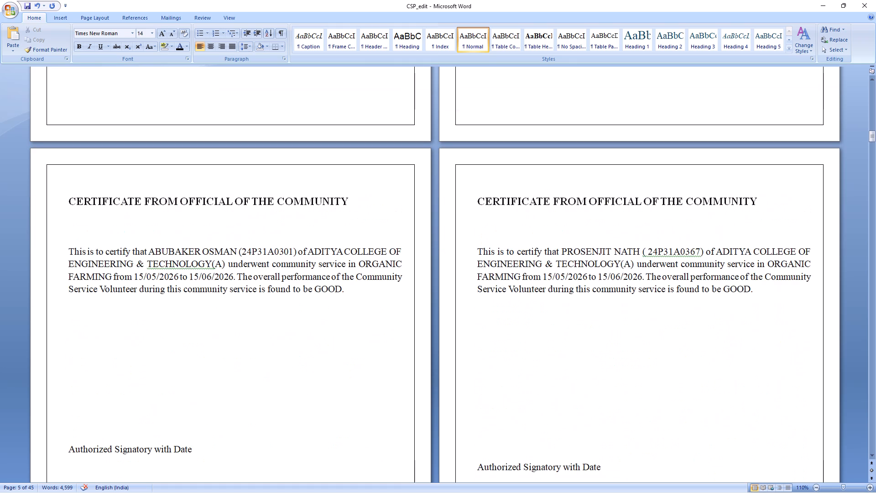
pyautogui.scroll(6, 292, 276)
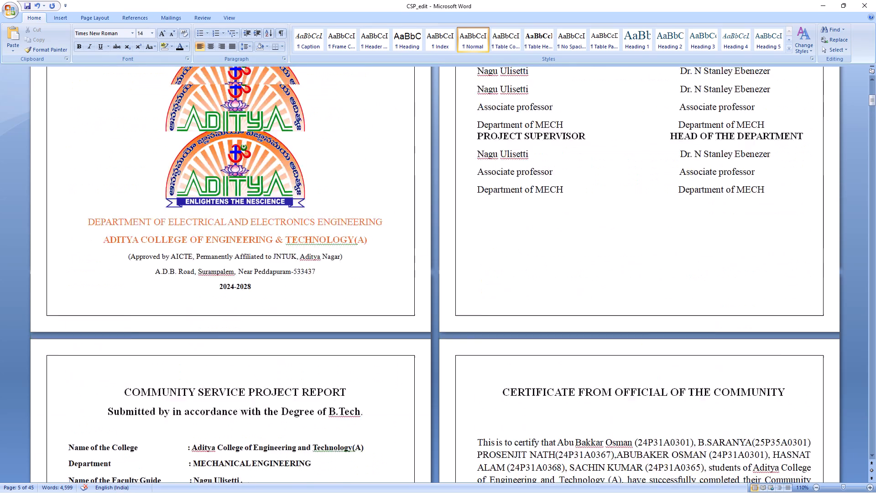
pyautogui.scroll(4, 292, 276)
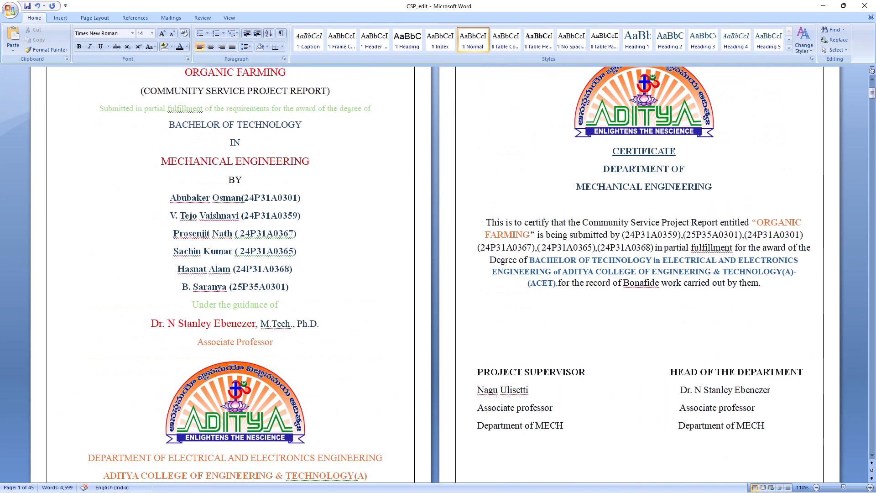
pyautogui.click(30, 9)
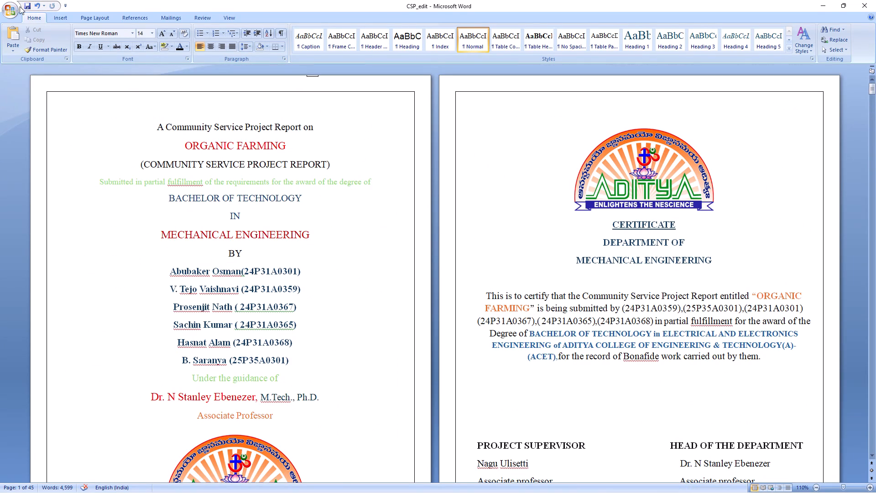
pyautogui.click(26, 0)
pyautogui.click(26, 0)
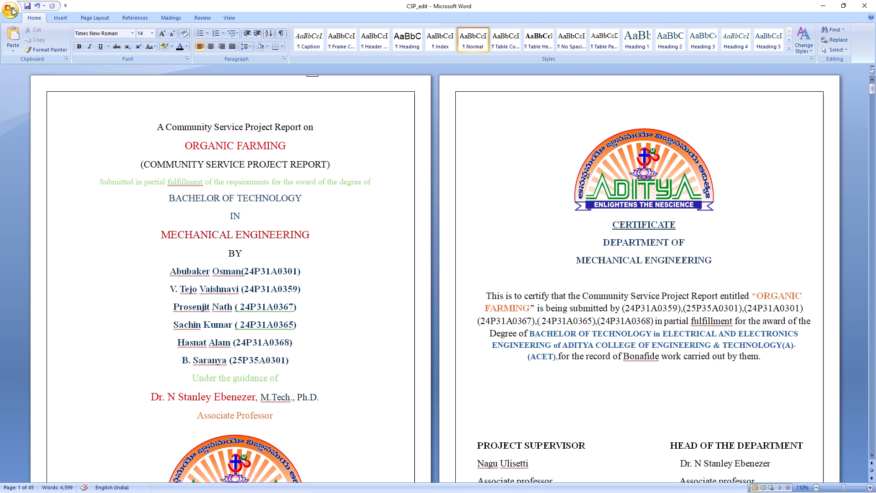
pyautogui.click(11, 16)
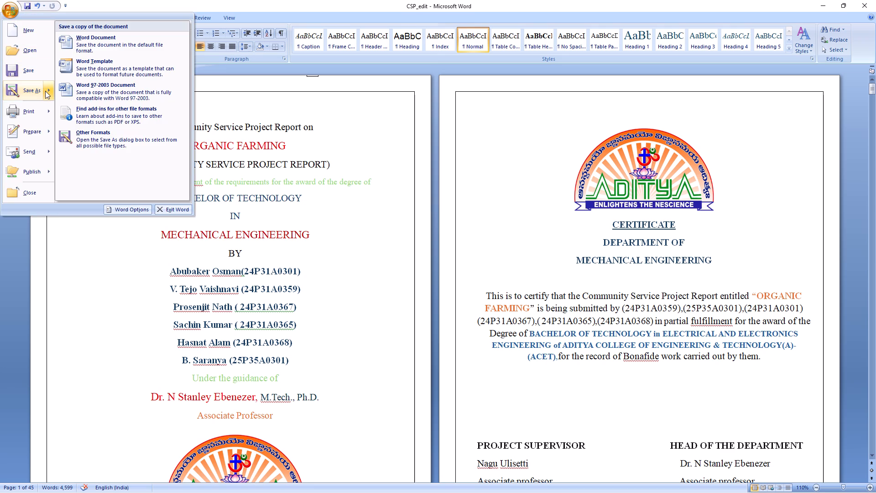
pyautogui.click(90, 45)
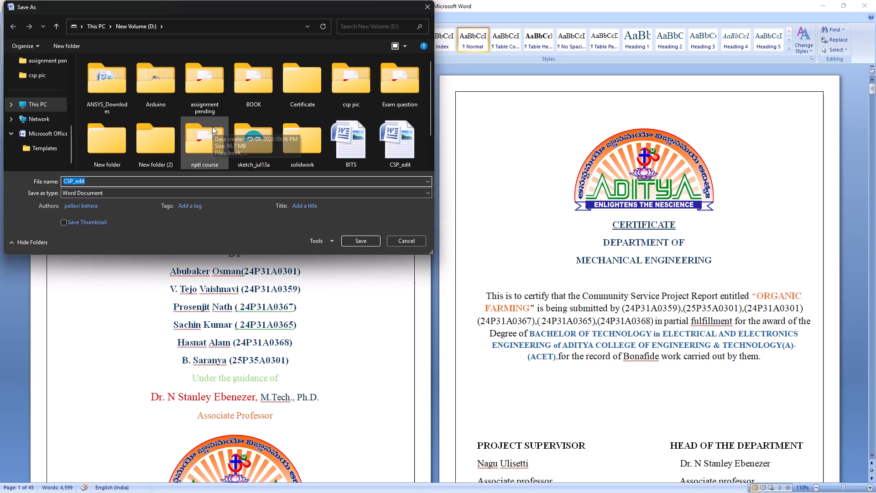
pyautogui.scroll(-6, 212, 126)
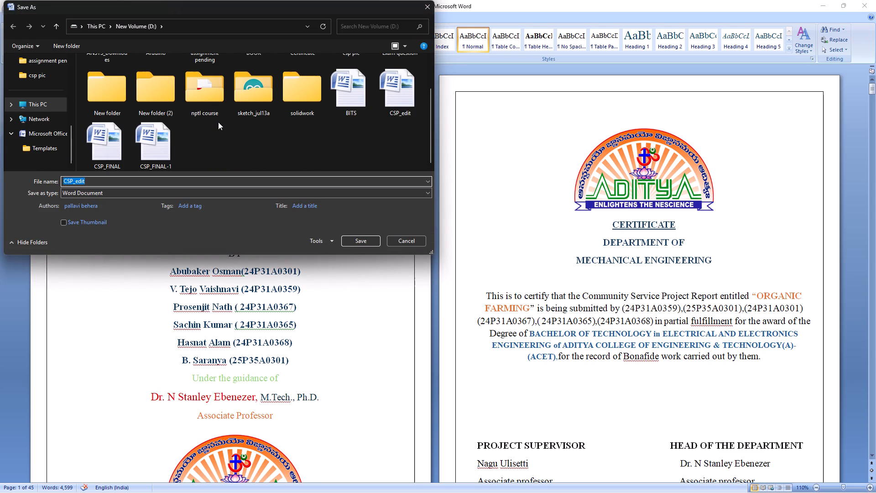
pyautogui.scroll(-3, 301, 141)
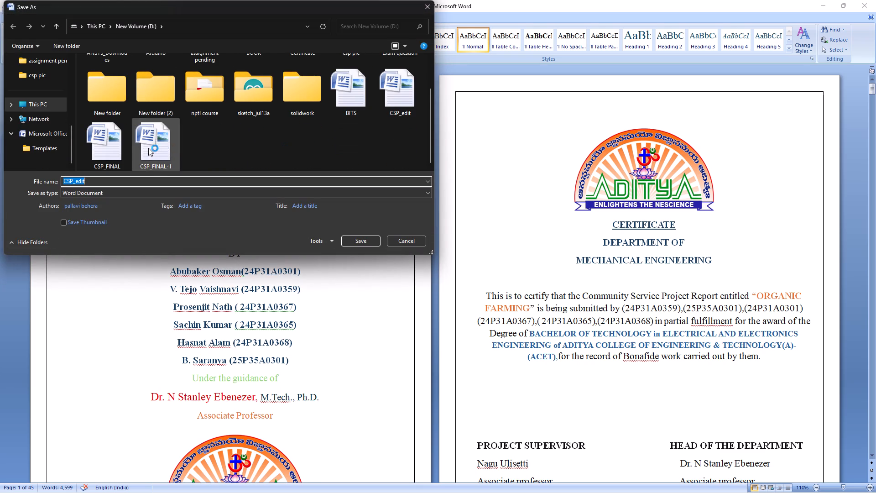
pyautogui.click(396, 110)
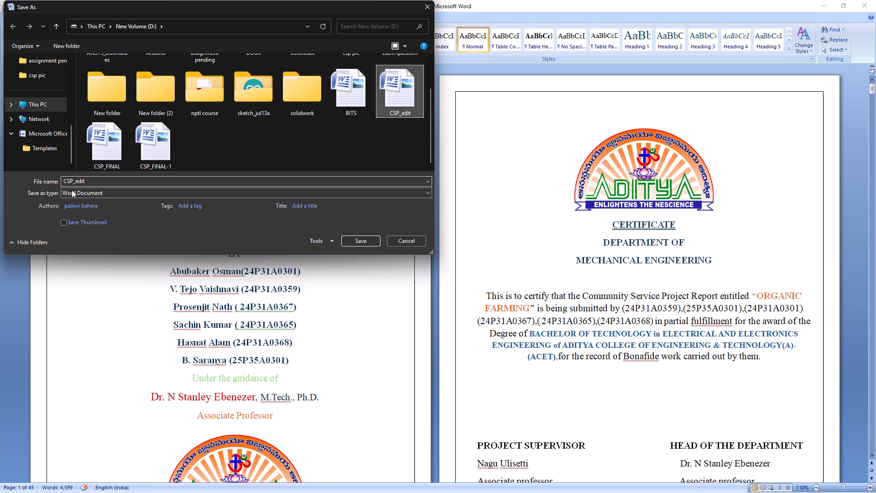
pyautogui.click(91, 181)
pyautogui.click(91, 181)
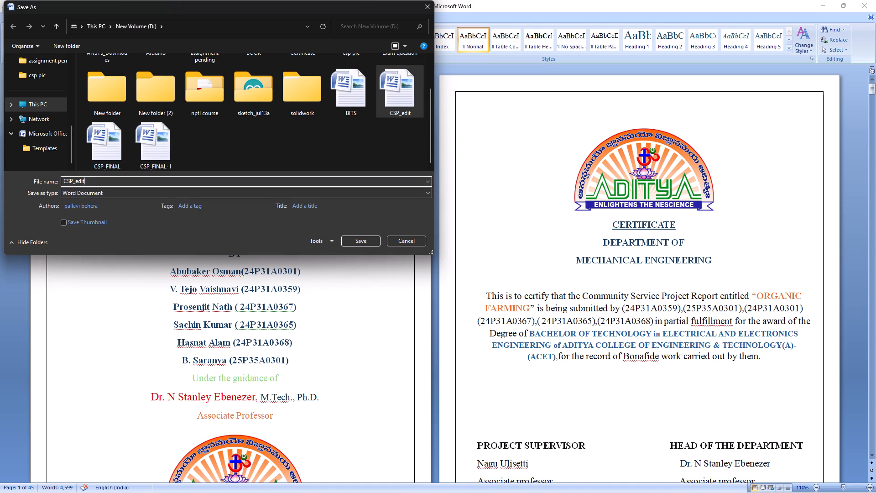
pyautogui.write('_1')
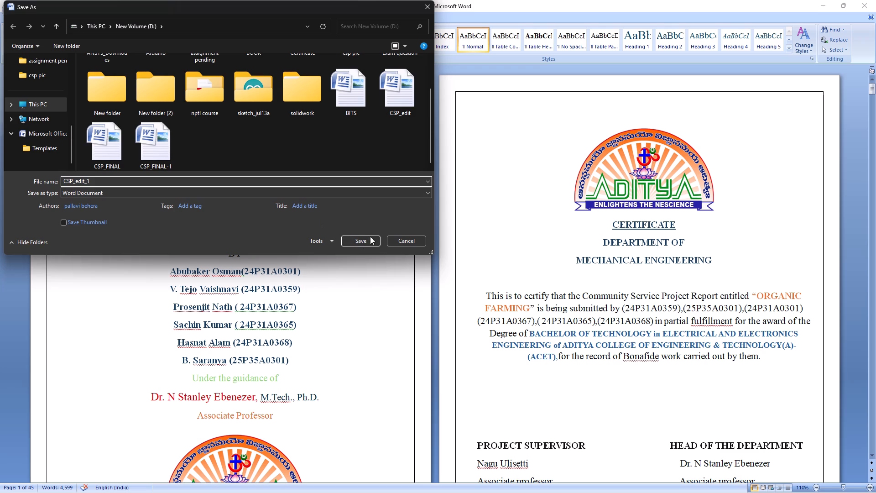
pyautogui.click(360, 241)
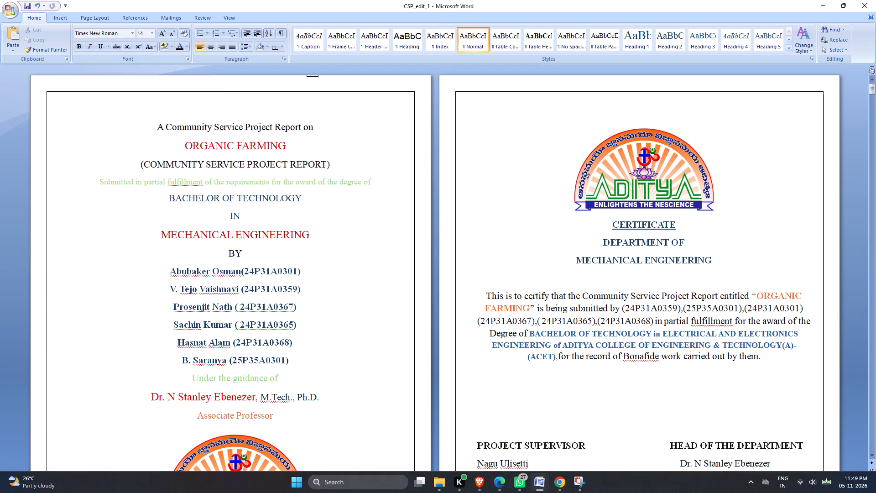
# Close the CSP_edit_1 report and the CSP- SAMPLE DOCUMENT, discarding the changes to the sample.
pyautogui.click(865, 0)
pyautogui.click(864, 8)
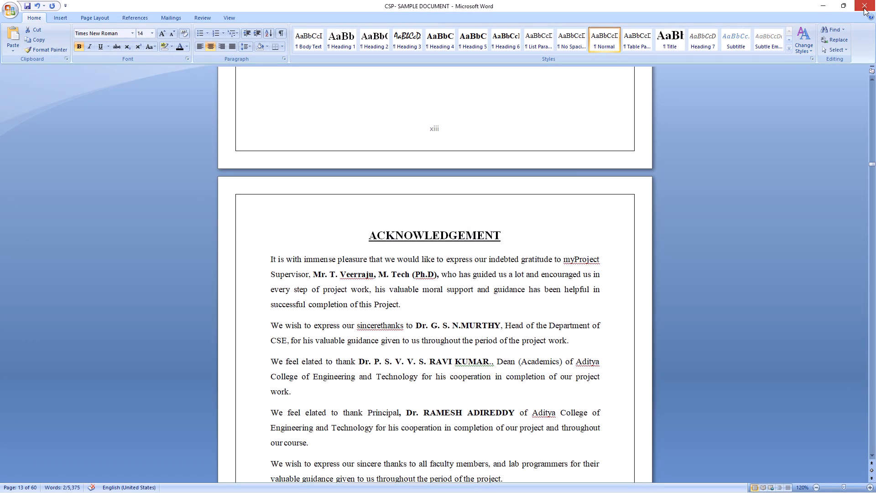
pyautogui.click(438, 281)
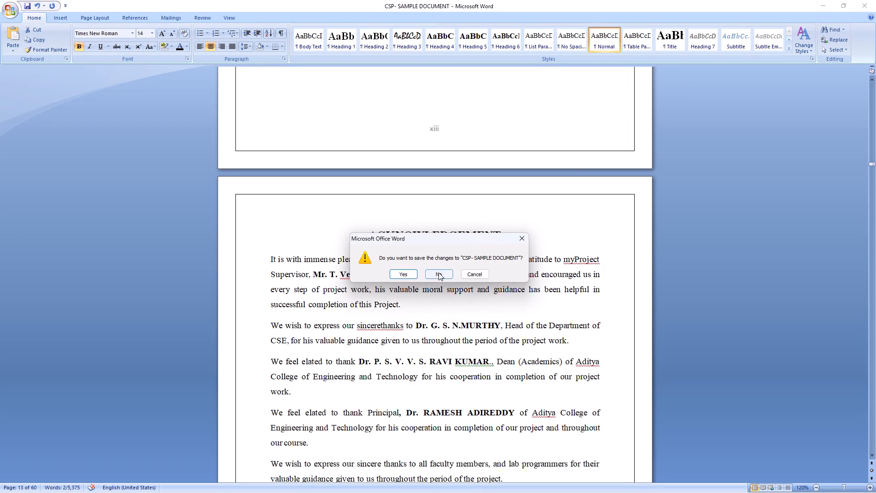
pyautogui.click(438, 272)
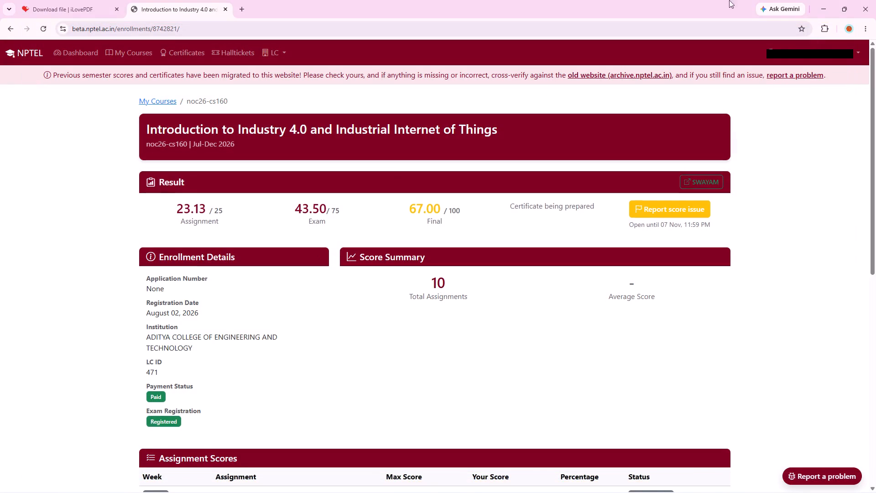
# Close the open Chrome, File Explorer and Microsoft Edge windows.
pyautogui.click(875, 0)
pyautogui.click(863, 3)
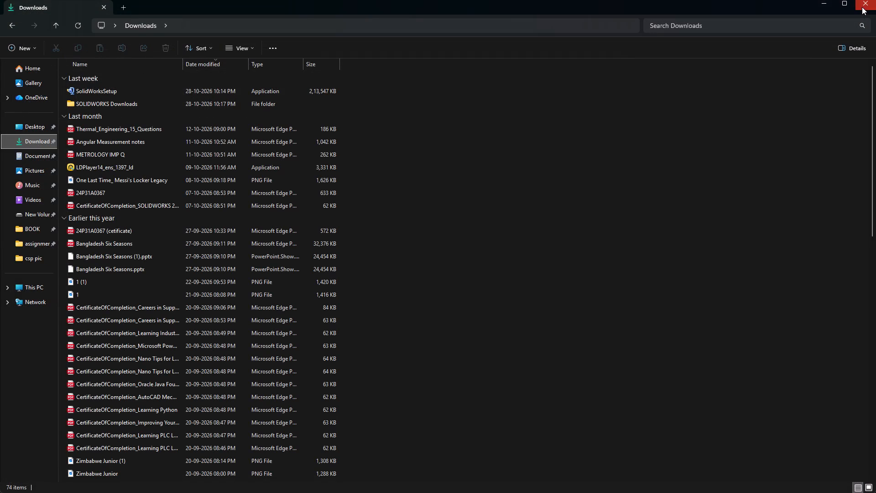
pyautogui.click(862, 7)
pyautogui.click(862, 7)
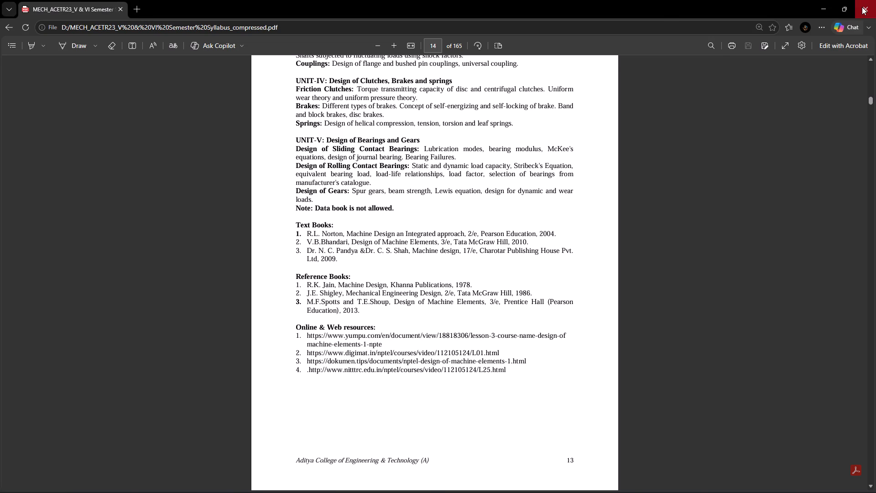
# Minimize the Brave window showing the Machine Design textbook PDF.
pyautogui.click(862, 7)
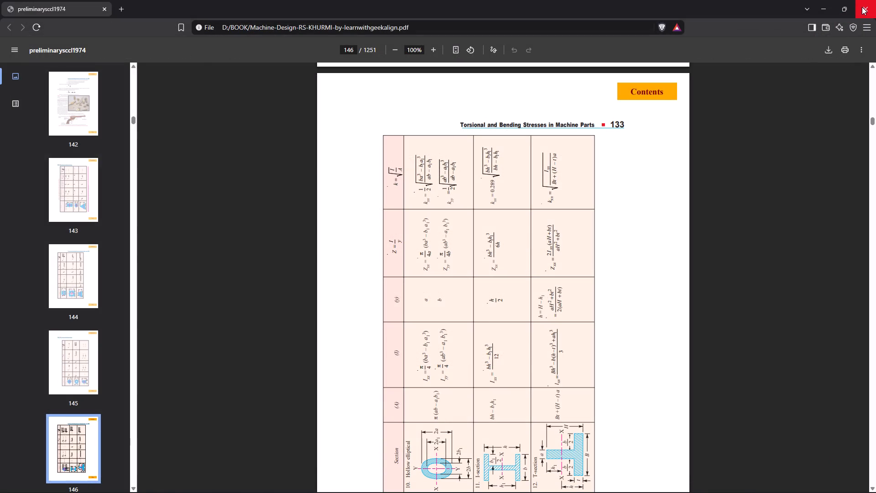
pyautogui.click(862, 14)
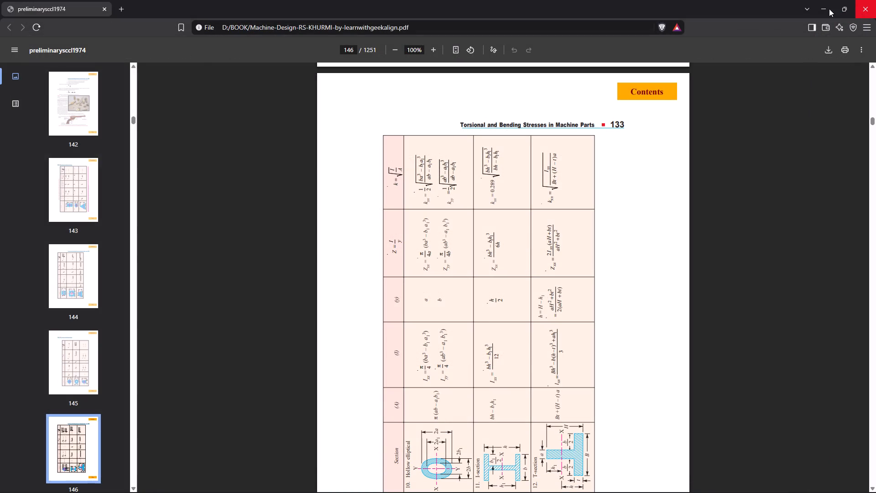
pyautogui.click(827, 9)
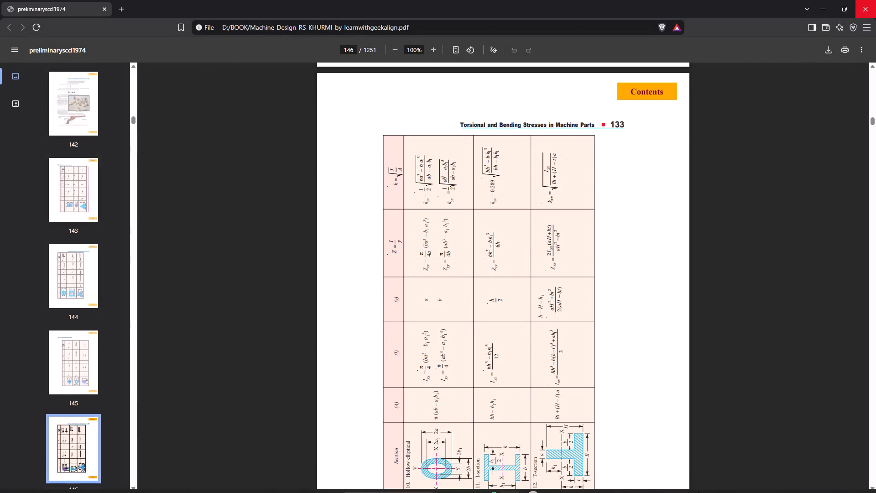